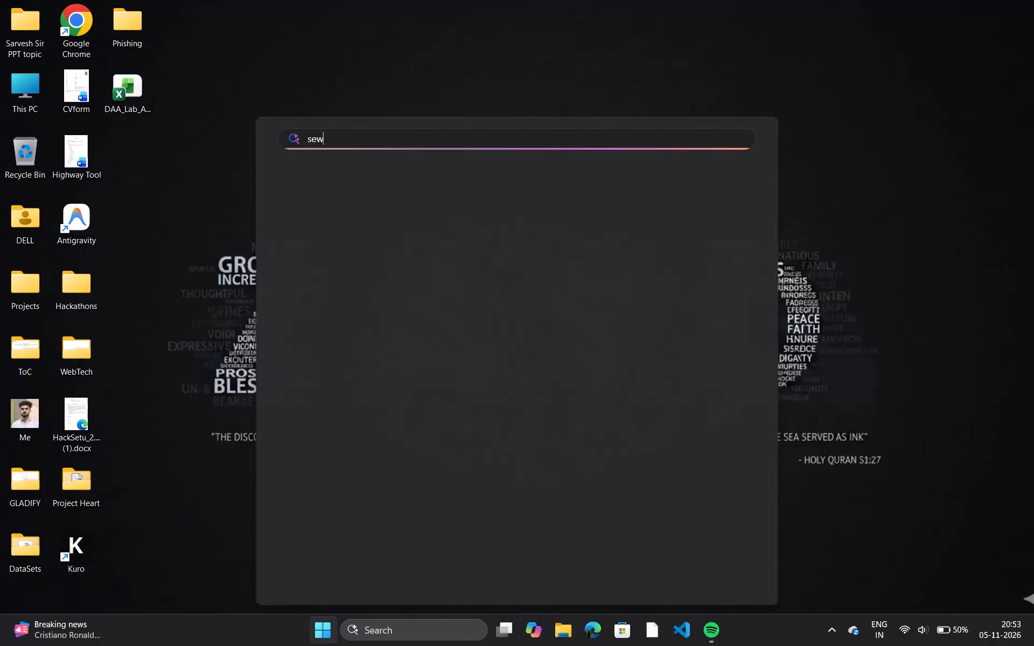
Open NAT-001-ROVC.pdf from the system search for "sew".
key("Return")
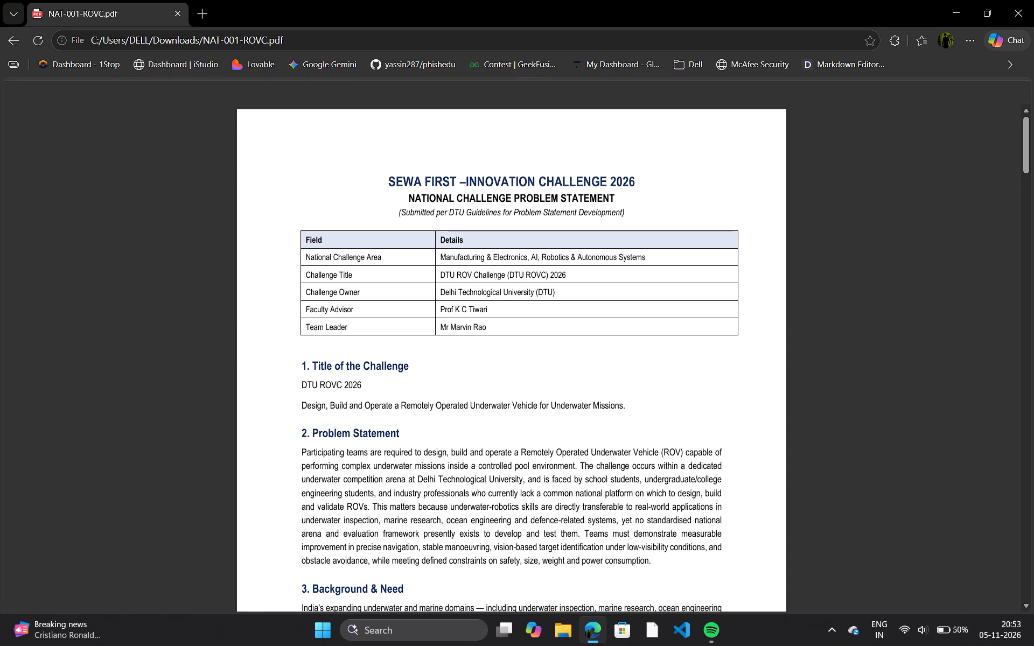
Run a web search for "sewa" from the system search, opening it in the browser.
key("d")
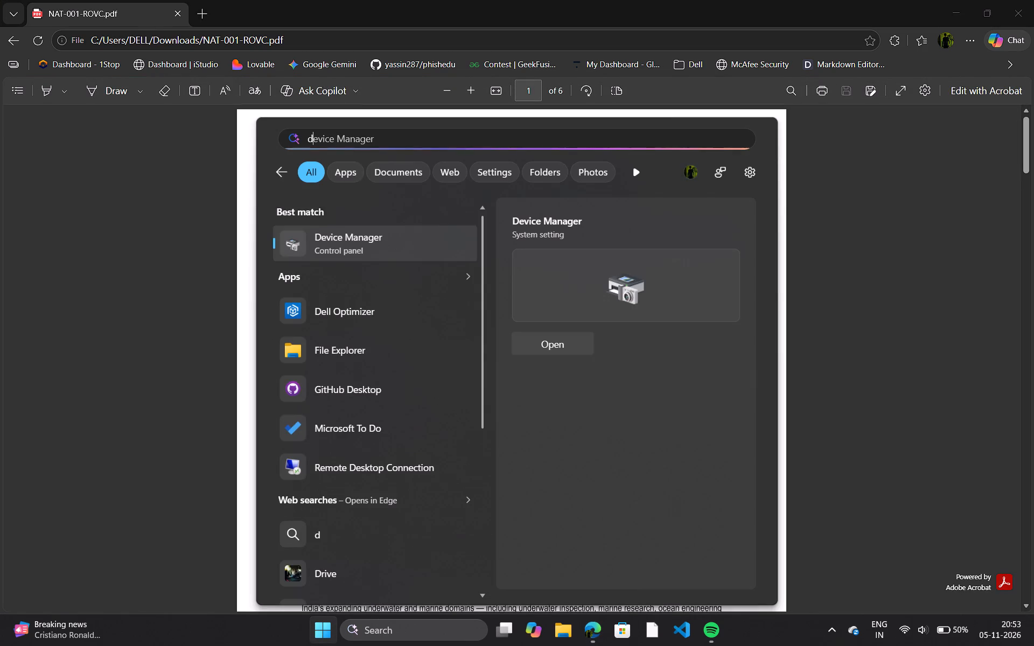
key("BackSpace")
type("sewa")
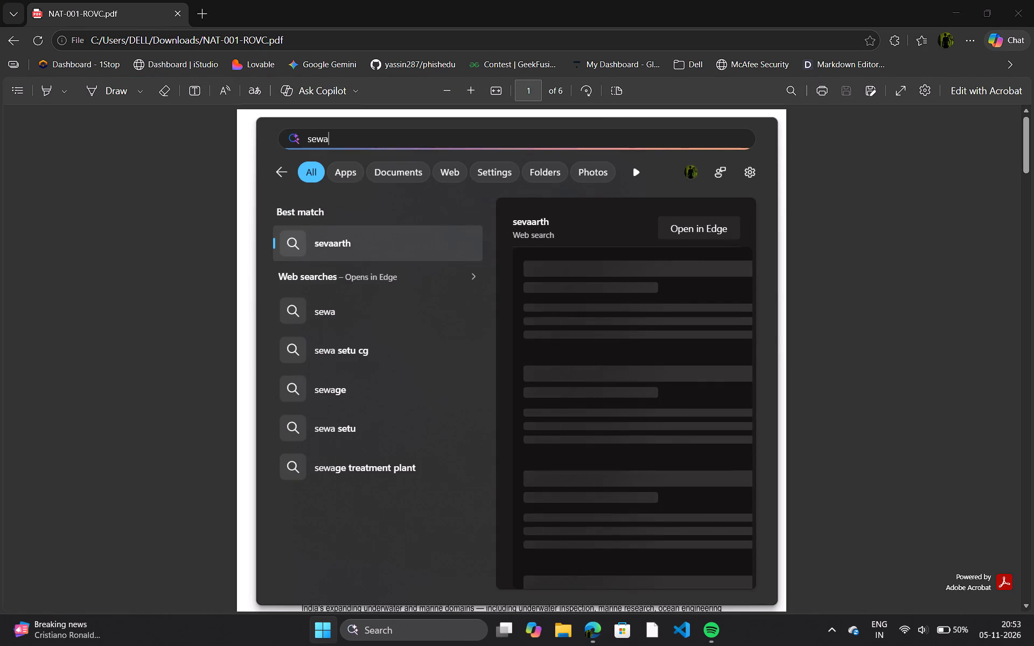
key("space")
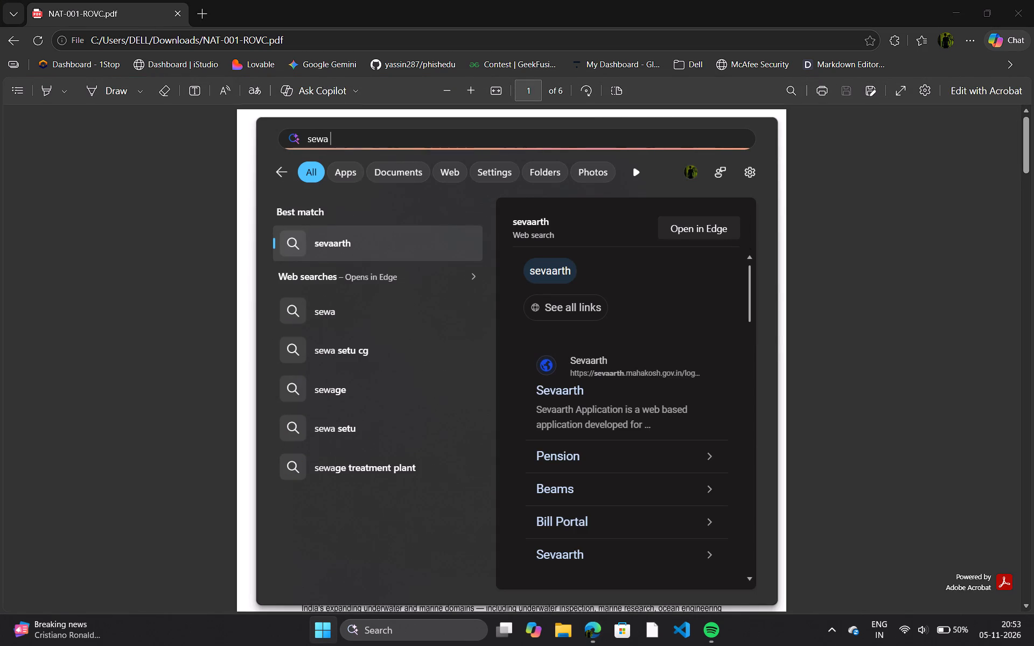
key("Down")
key("Down")
key("Return")
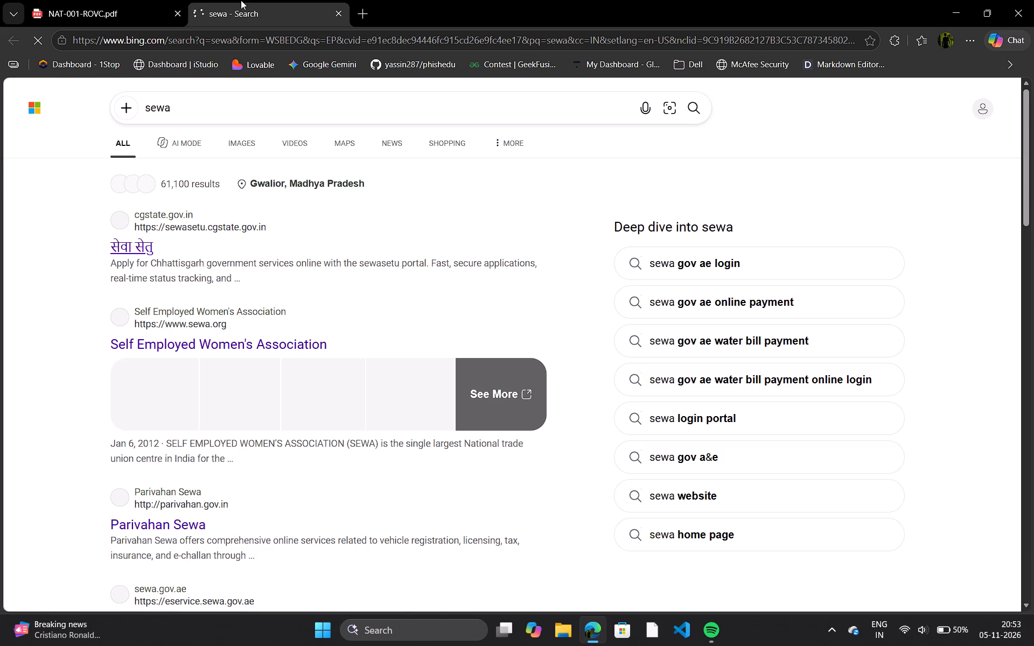
Go to the sewafirstryic.dtu.ac.in site's benefits section in the current browser tab.
left_click(229, 32)
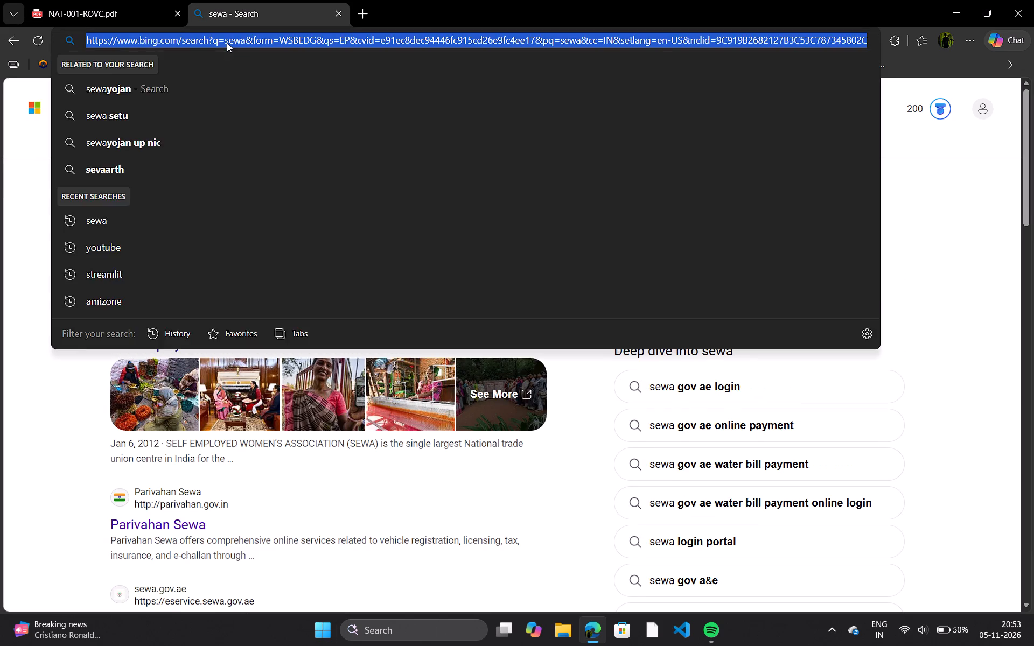
type("sew")
key("Return")
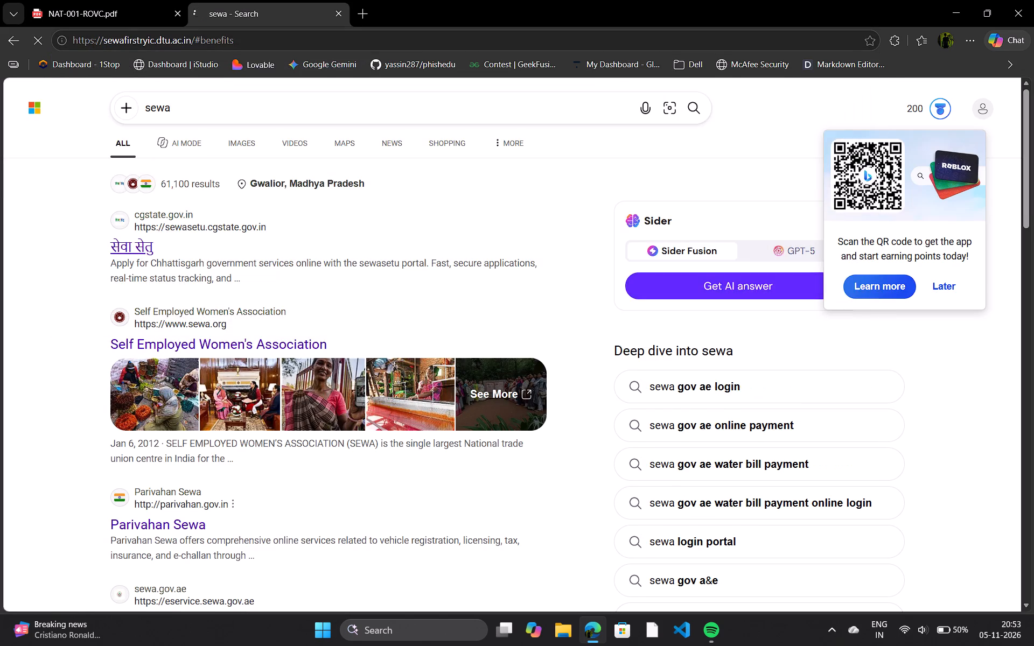
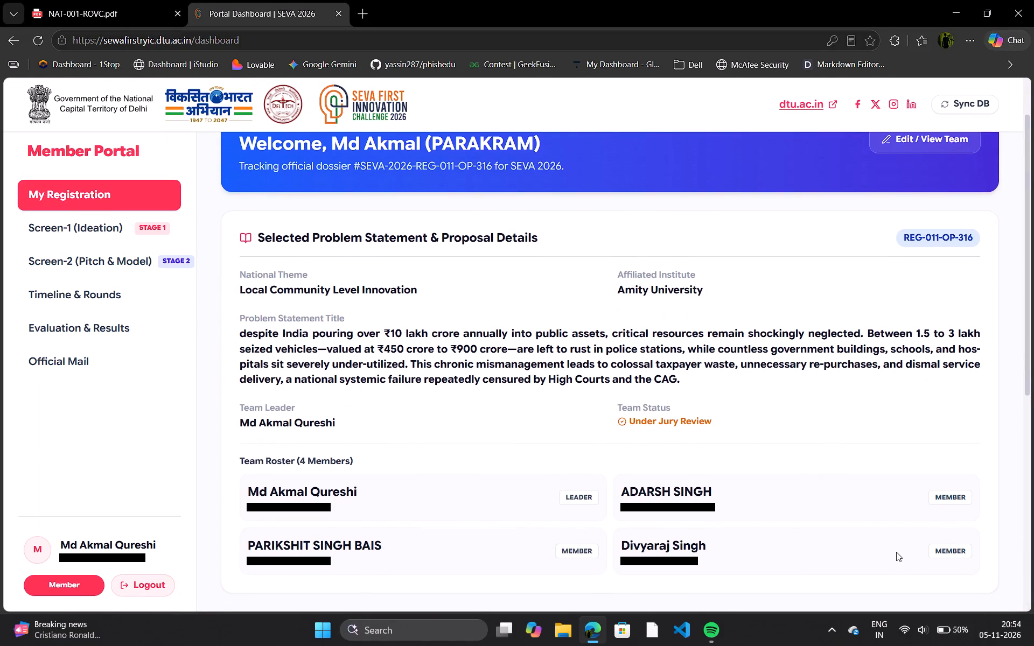
Look over the team's registration details and the Screen-1 (Ideation) and Screen-2 (Pitch & Model) pages of the member portal.
scroll(896, 552, "down", 2)
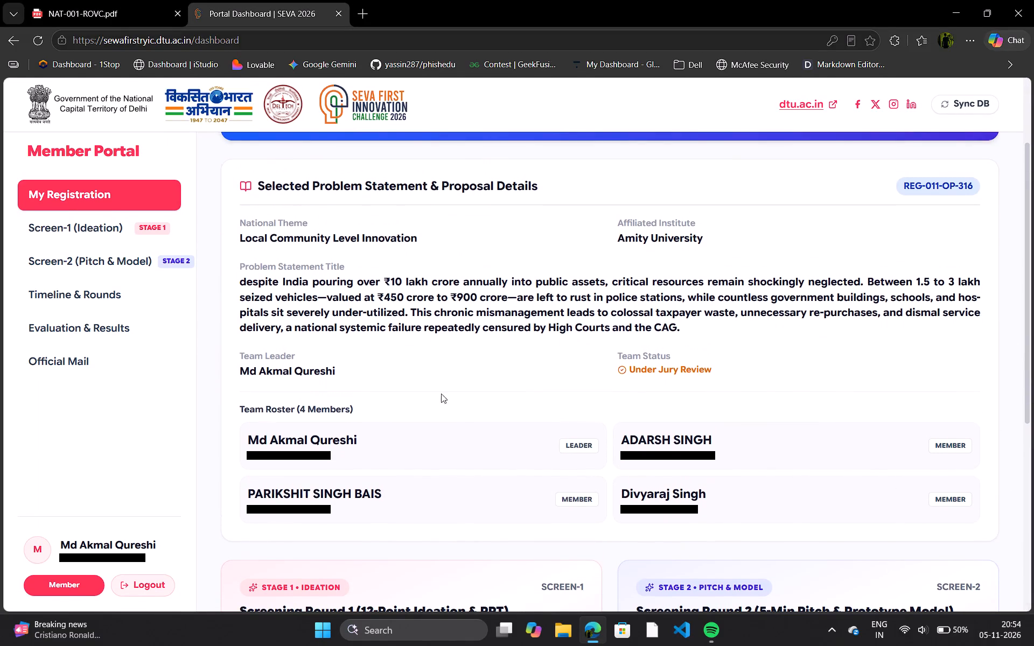
left_click(95, 240)
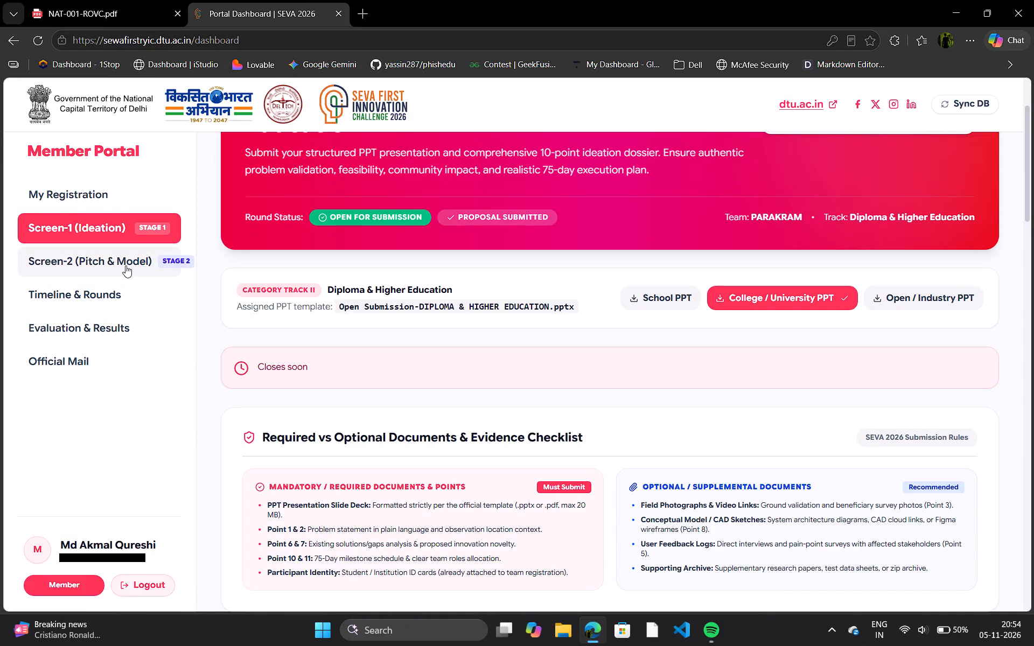
left_click(125, 265)
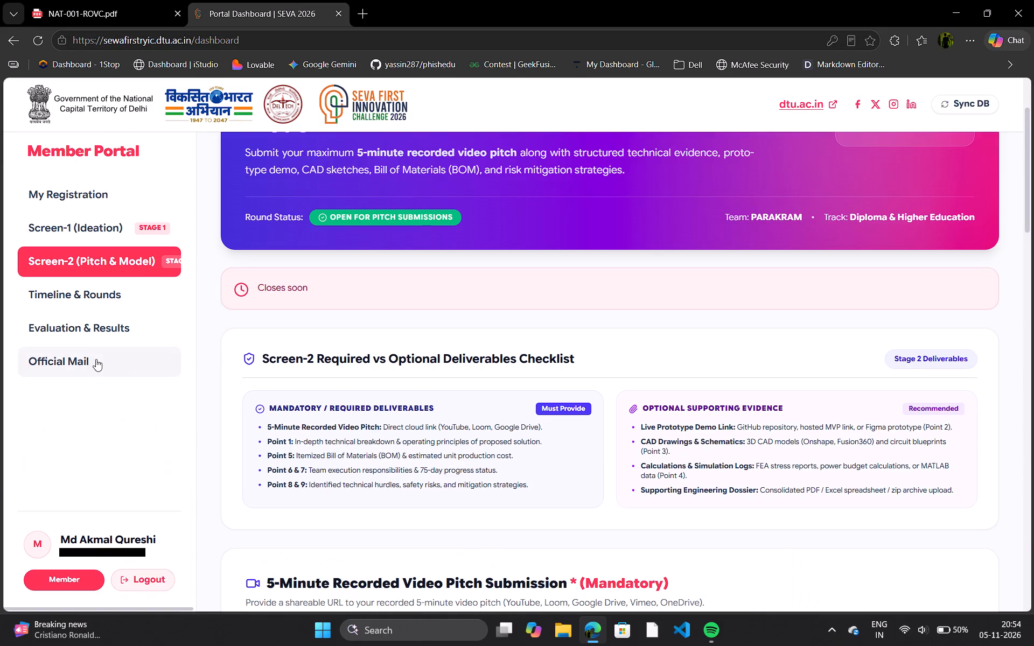
Open Timeline & Rounds and examine the dates and required documents for each challenge stage.
left_click(109, 307)
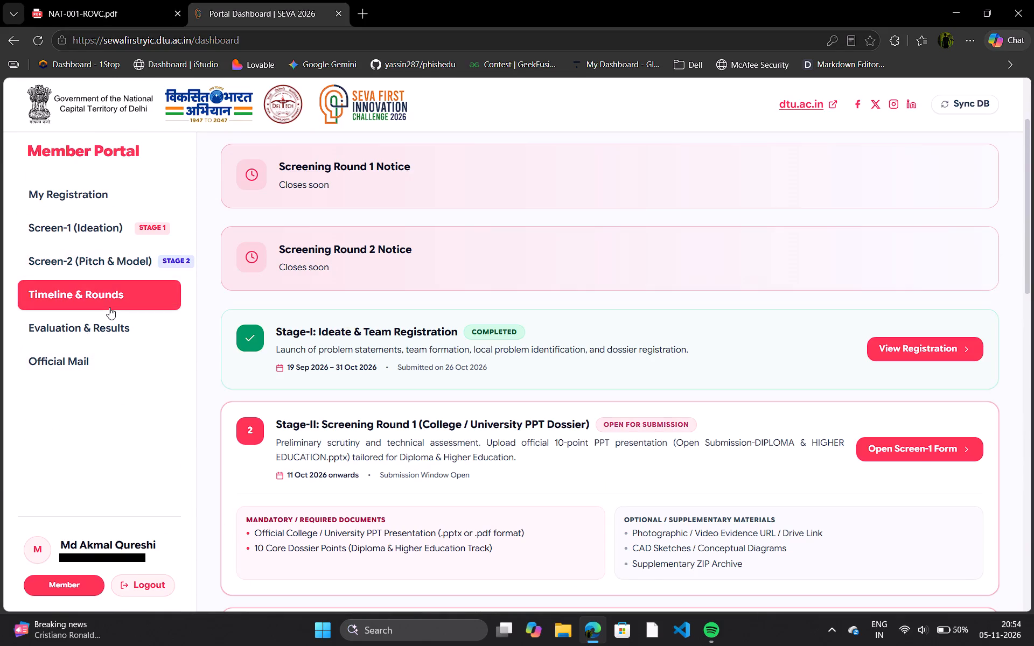
scroll(359, 389, "down", 1)
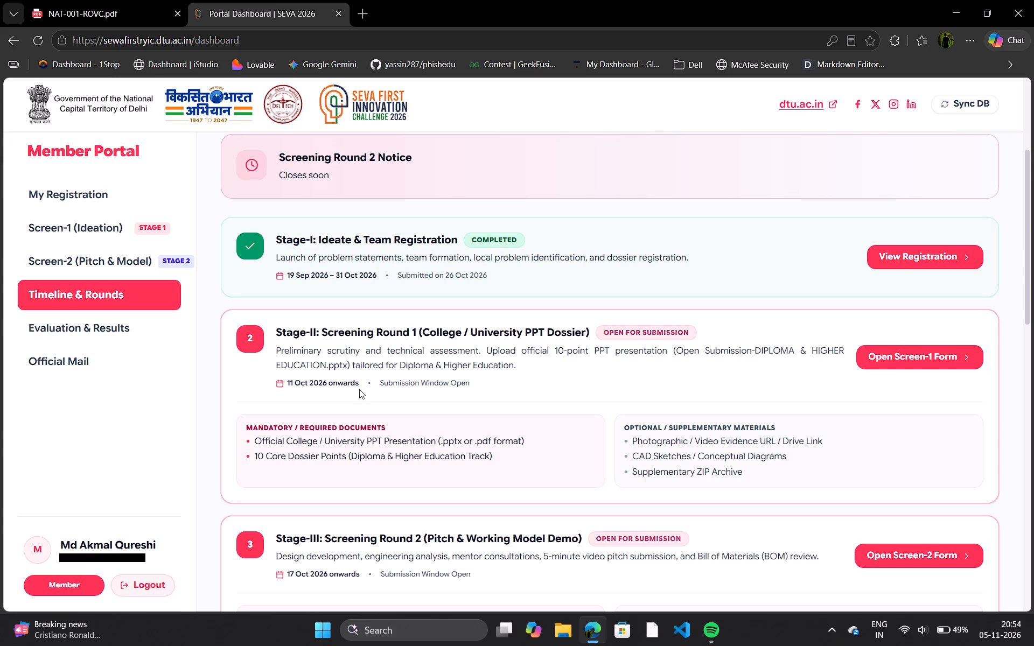
scroll(359, 389, "down", 6)
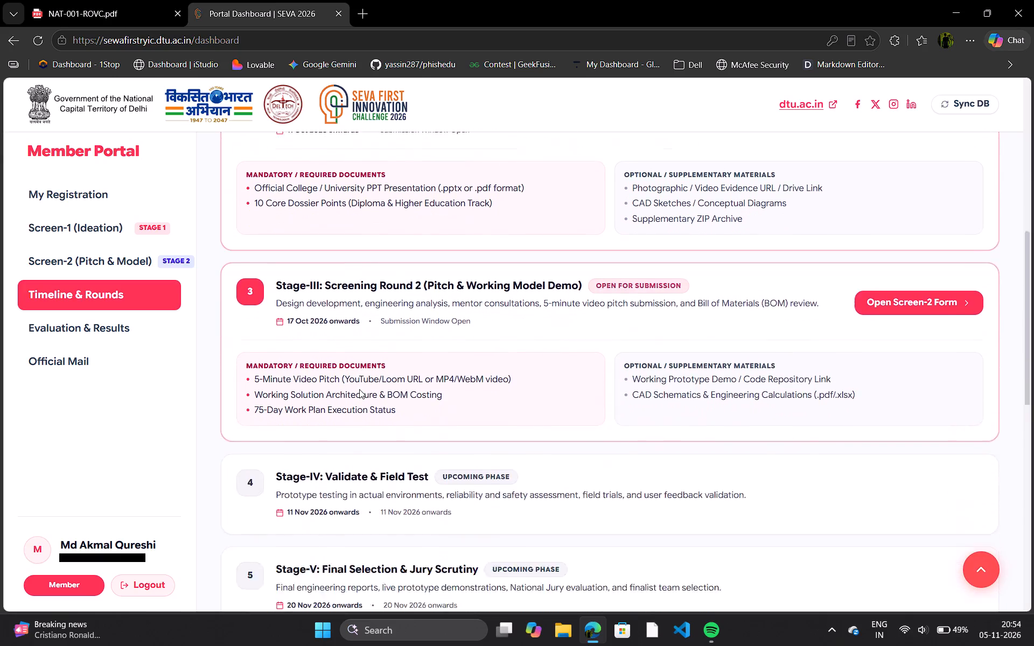
scroll(359, 389, "down", 2)
scroll(359, 389, "up", 2)
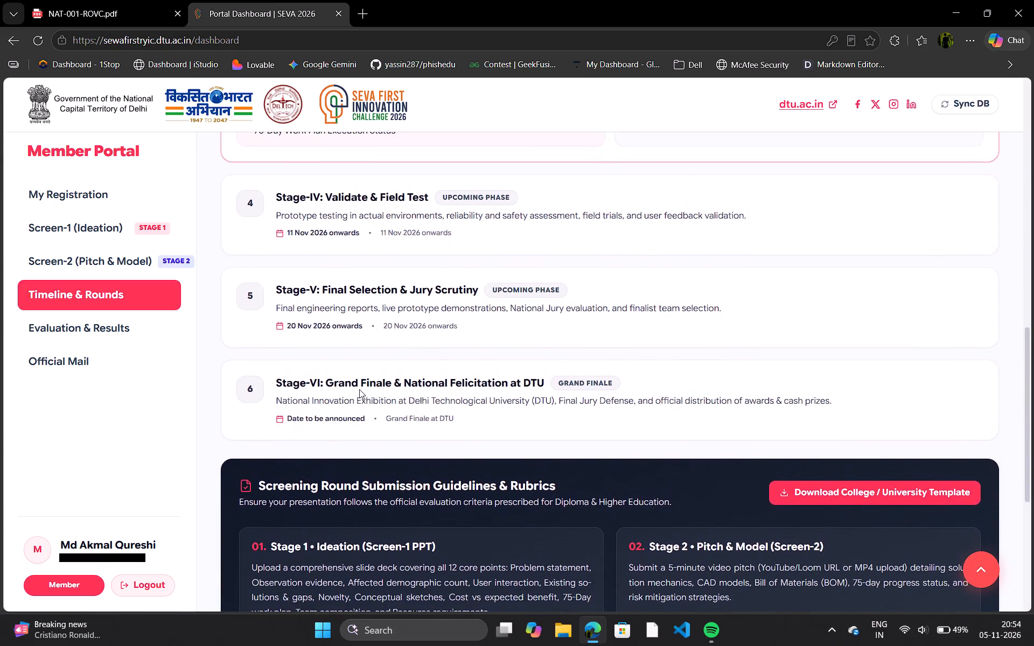
scroll(359, 389, "up", 3)
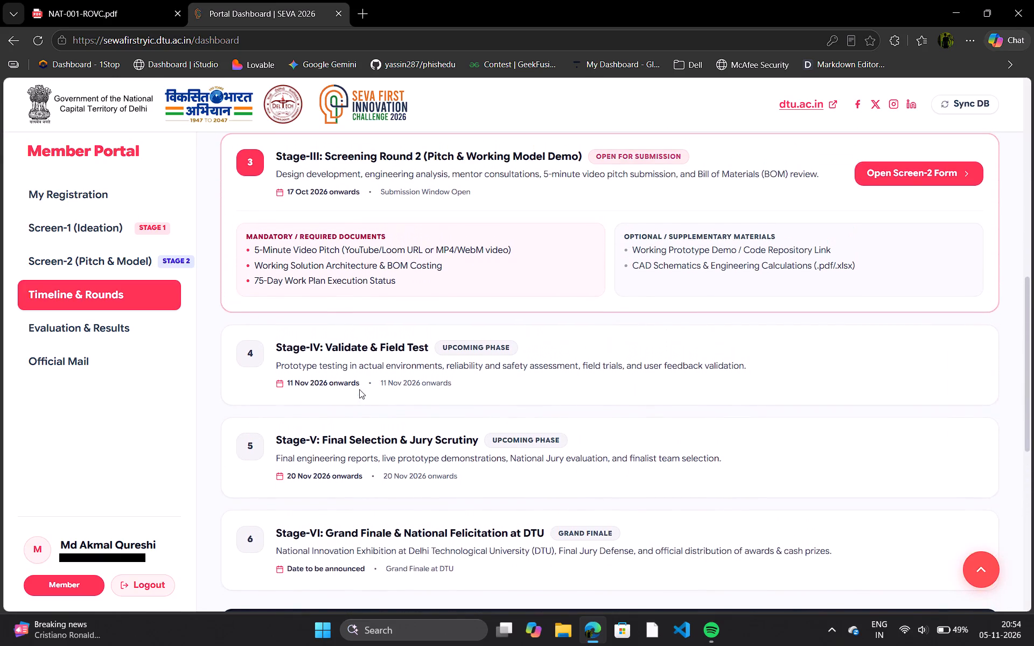
scroll(359, 389, "up", 1)
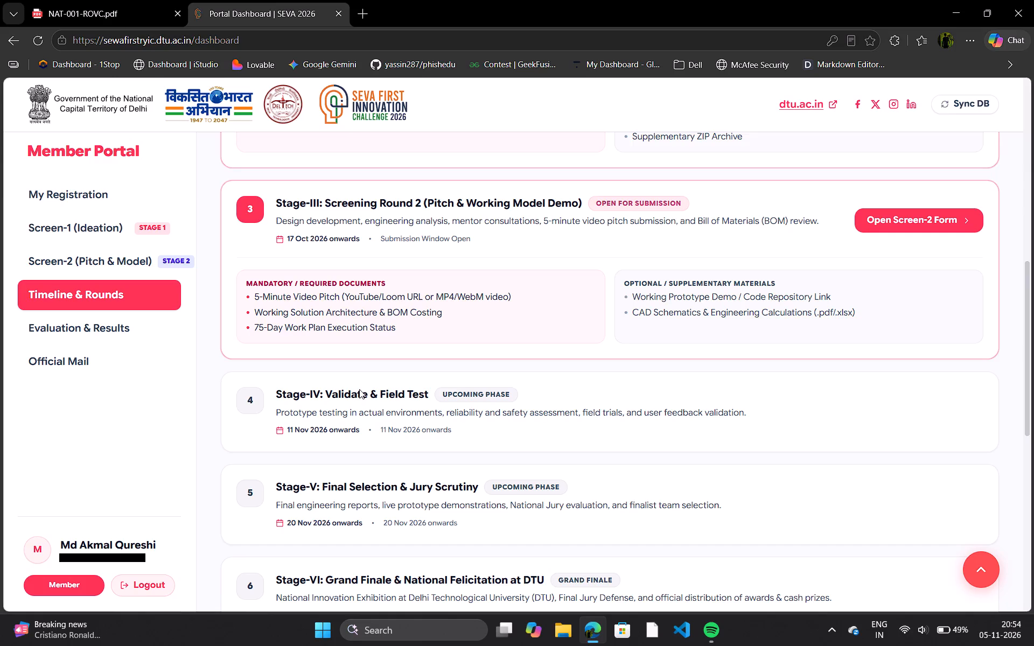
scroll(359, 389, "up", 1)
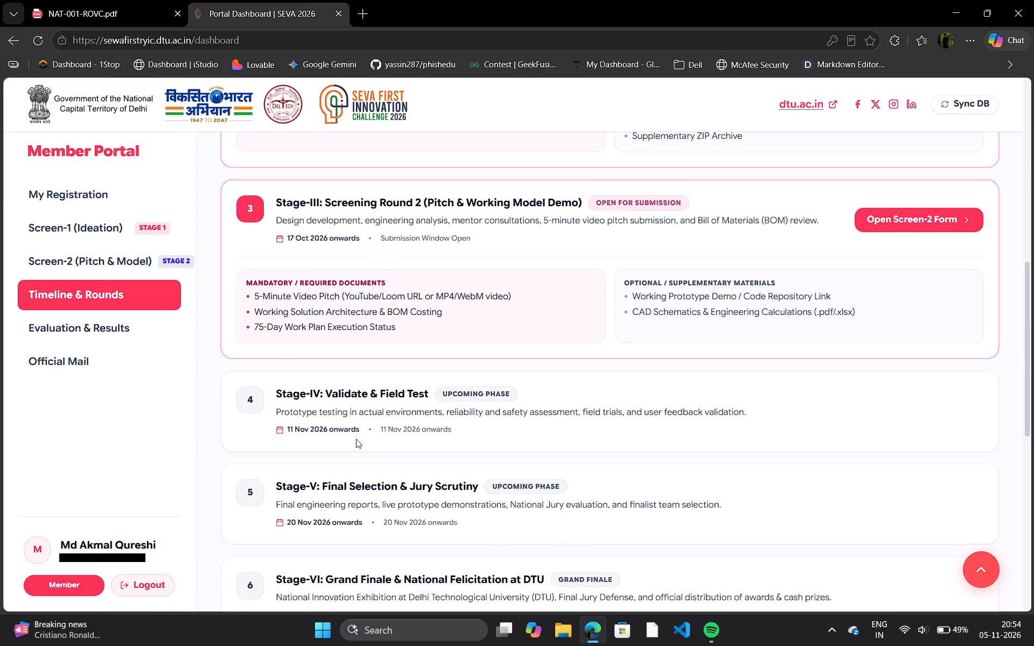
Open the Screen-2 form from Stage-III and review the video pitch submission, nine-point technical dossier and supporting document section.
left_click(897, 224)
scroll(607, 369, "down", 2)
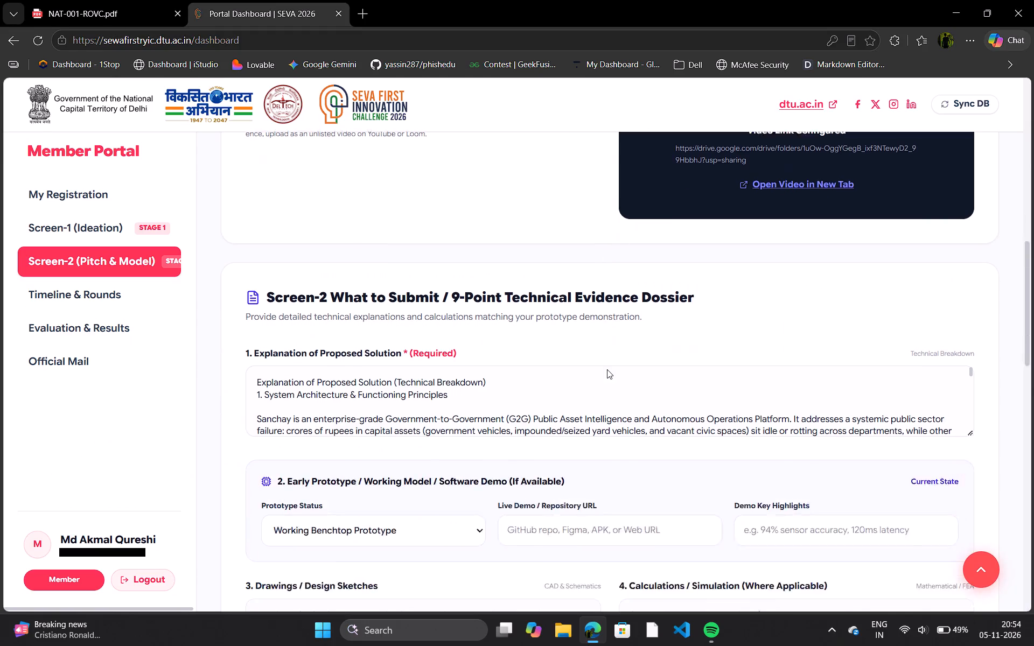
scroll(607, 369, "down", 2)
scroll(607, 369, "up", 3)
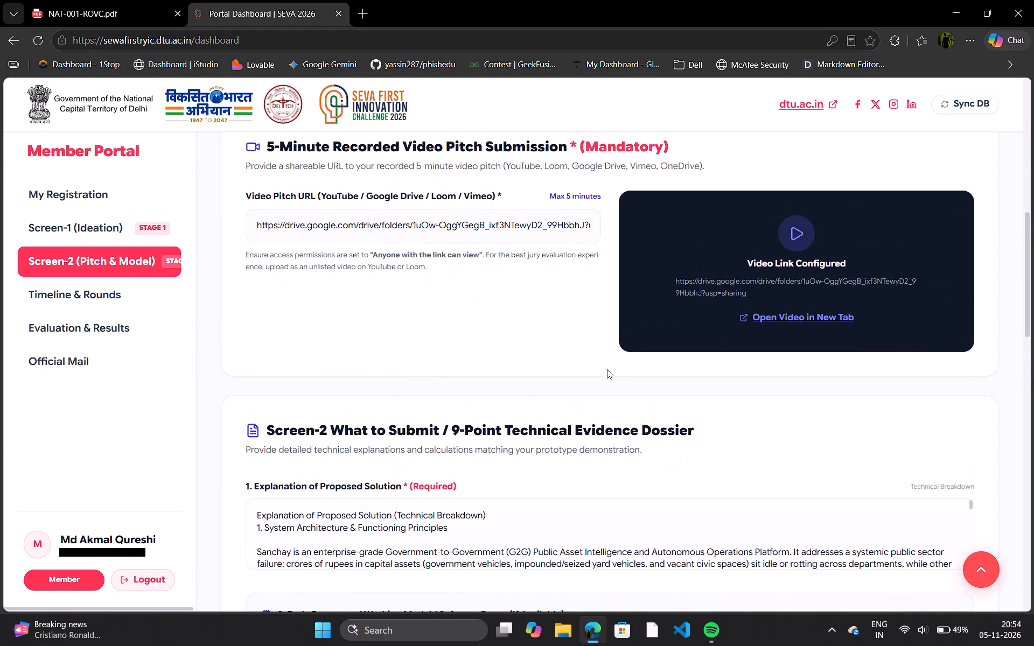
scroll(762, 389, "down", 6)
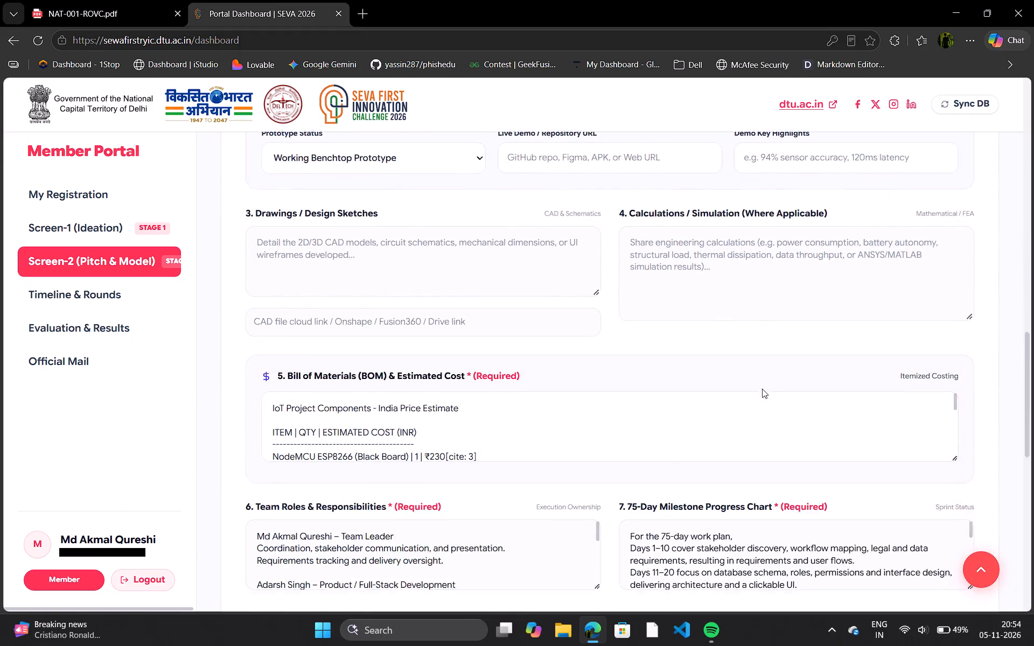
scroll(762, 389, "down", 5)
scroll(727, 473, "down", 4)
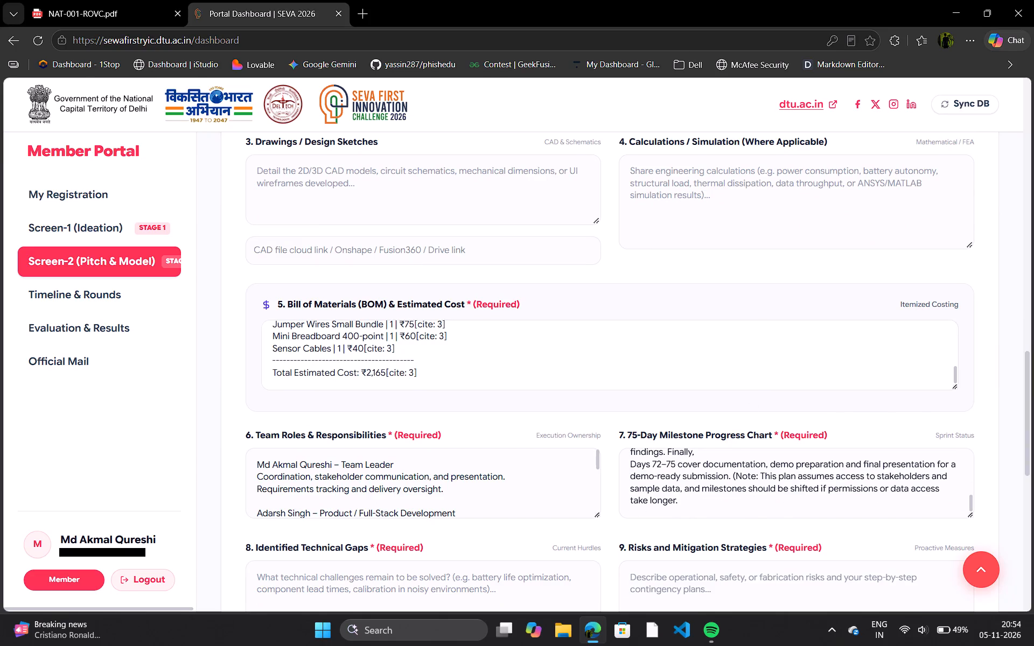
scroll(614, 426, "down", 4)
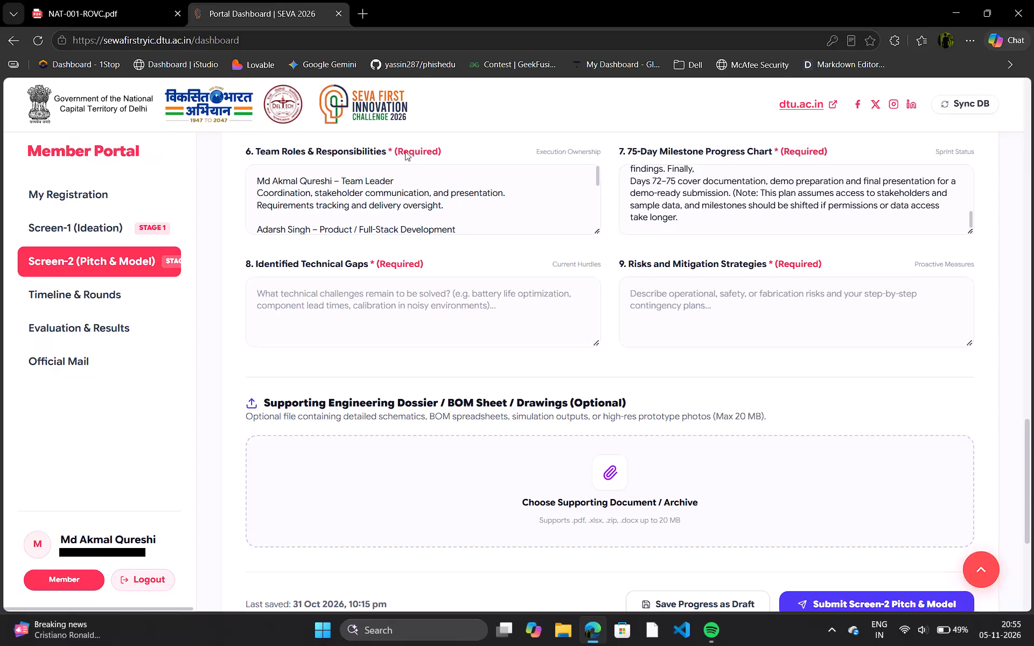
Run a web search for "google meey" (Google Meet) in a new browser tab.
left_click(366, 14)
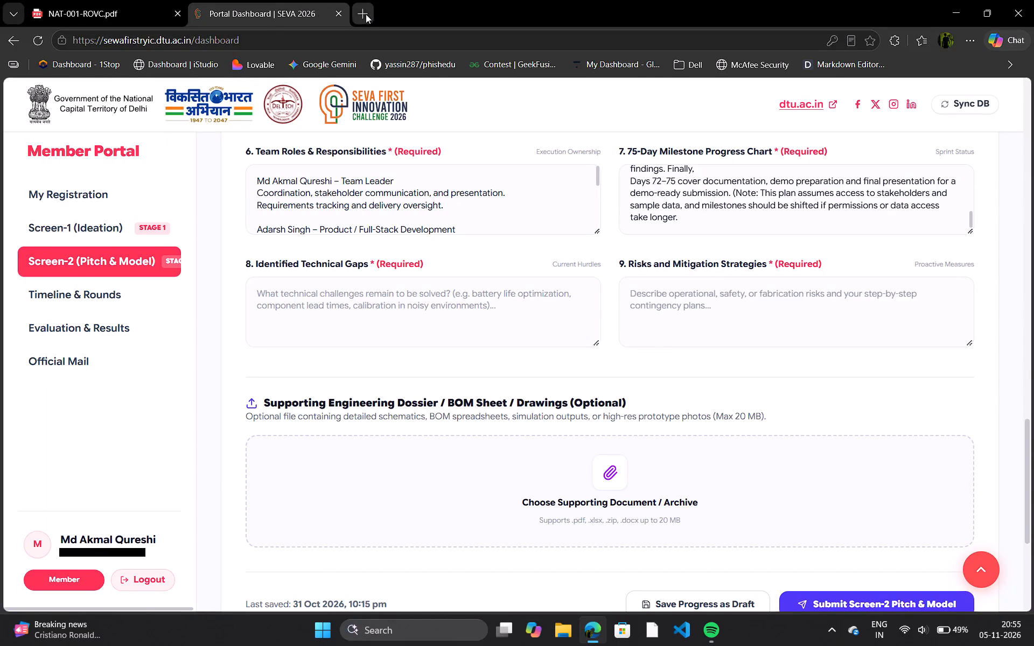
type("goog")
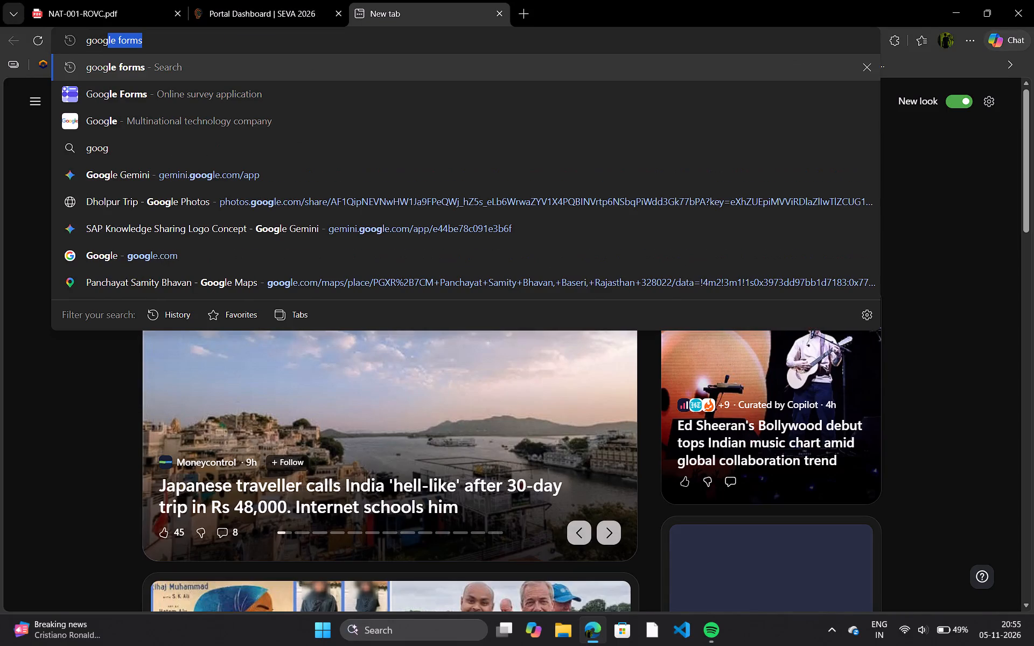
type("kle")
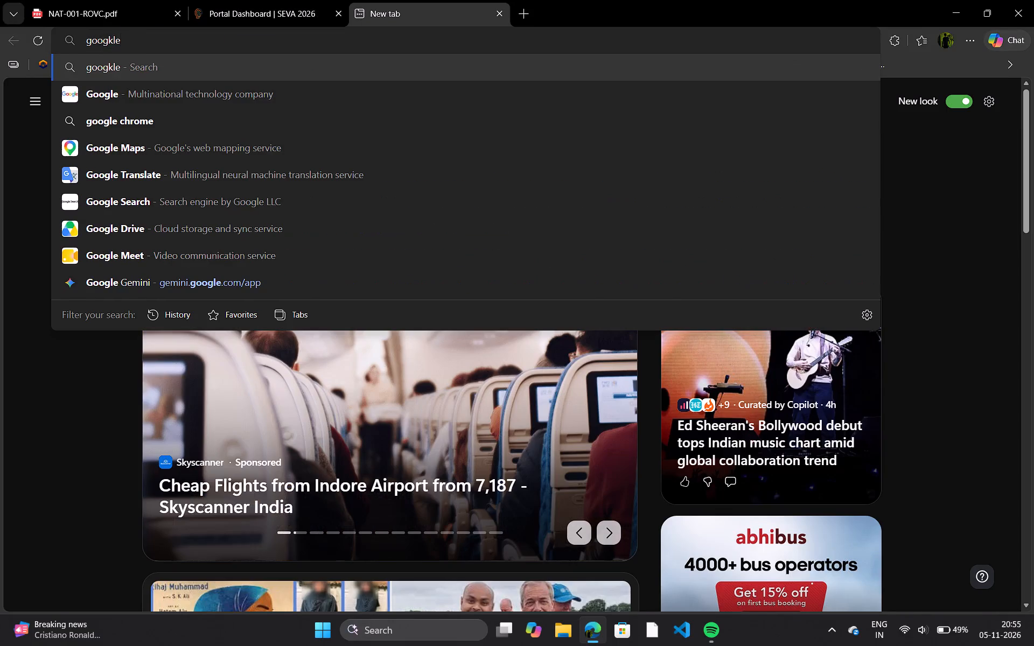
key("BackSpace")
key("BackSpace")
key("BackSpace")
type("le meey")
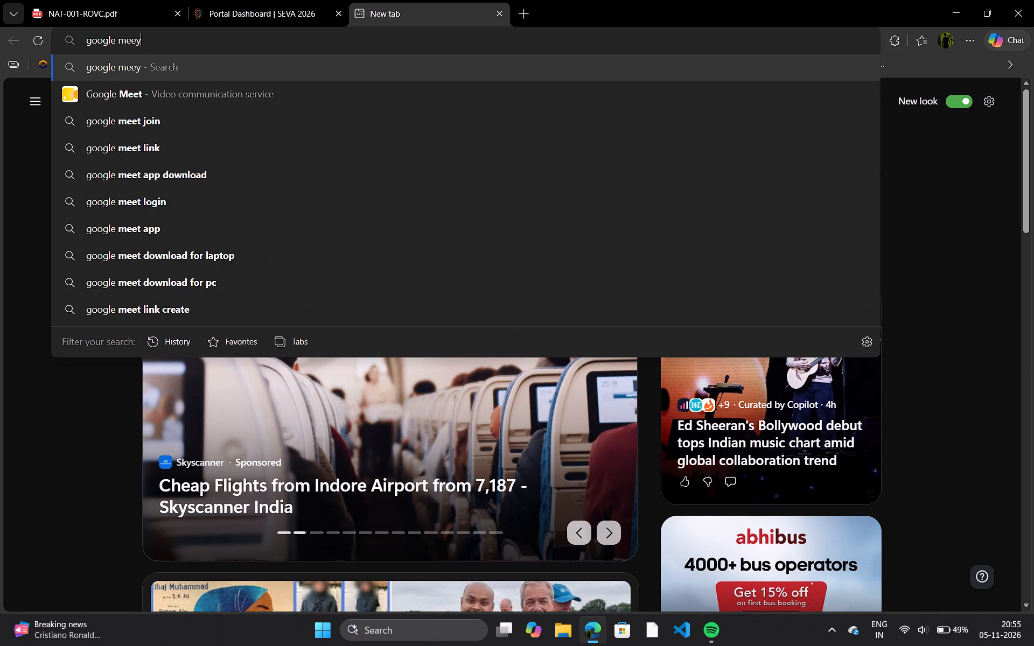
key("Return")
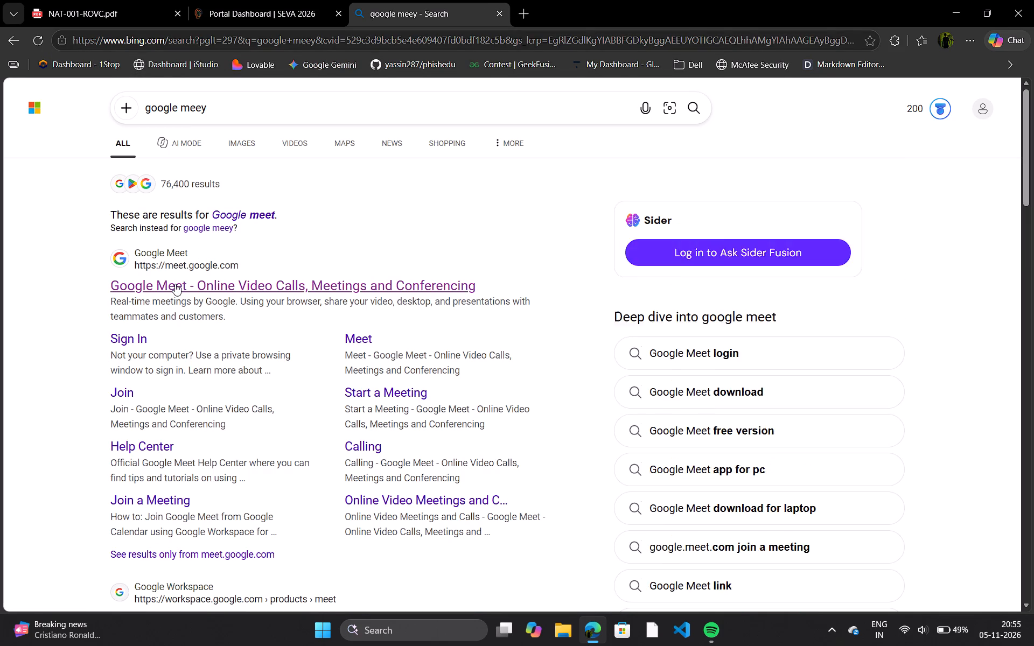
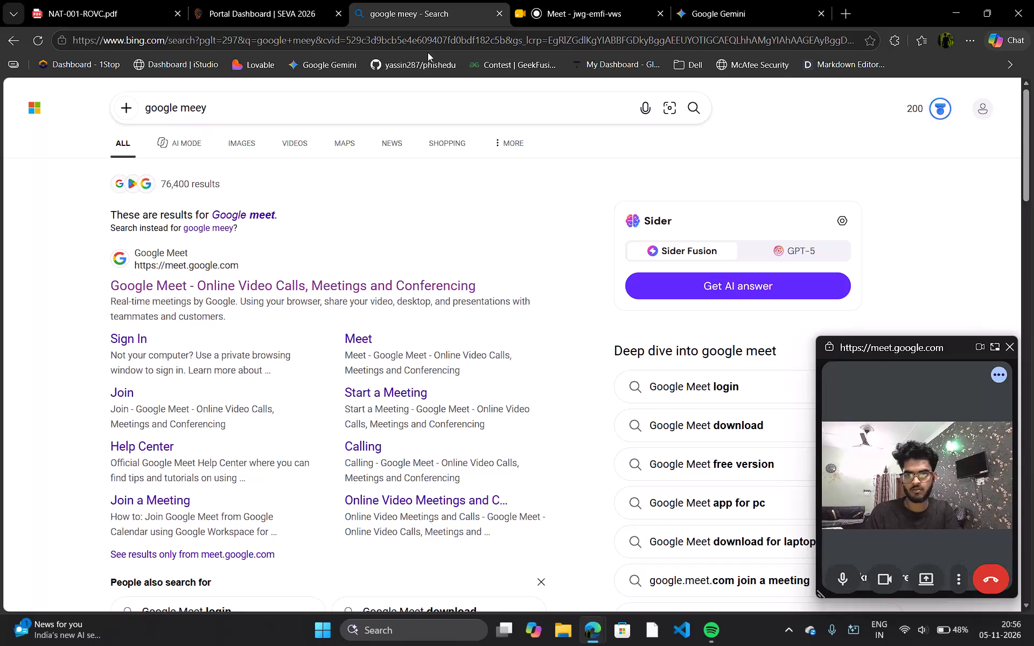
Open WhatsApp Web (web.whatsapp.com) in place of the Google Meet search results.
left_click(421, 38)
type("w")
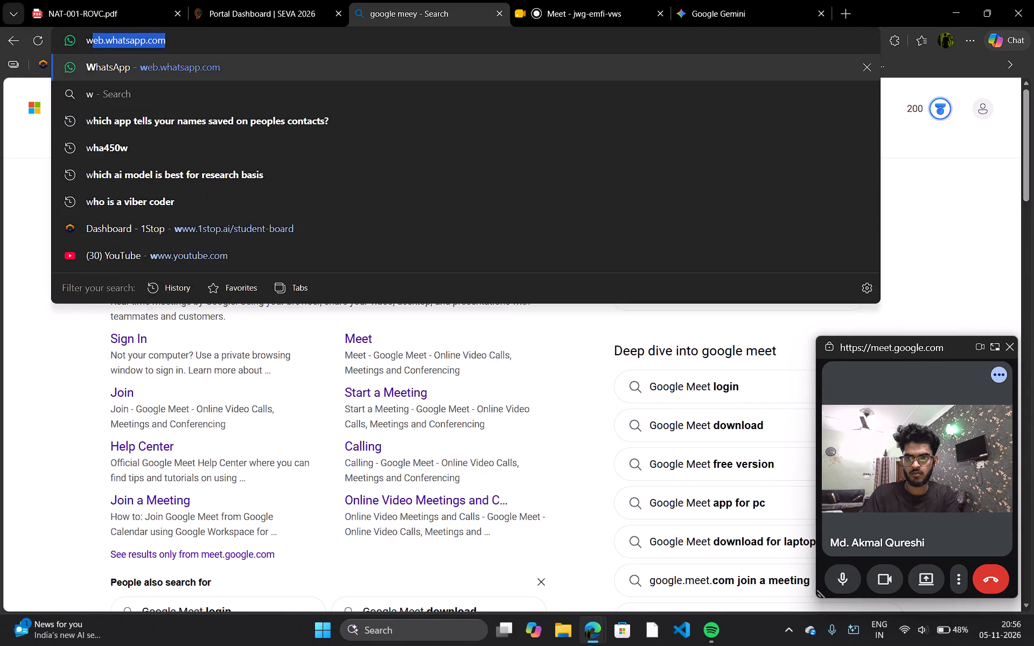
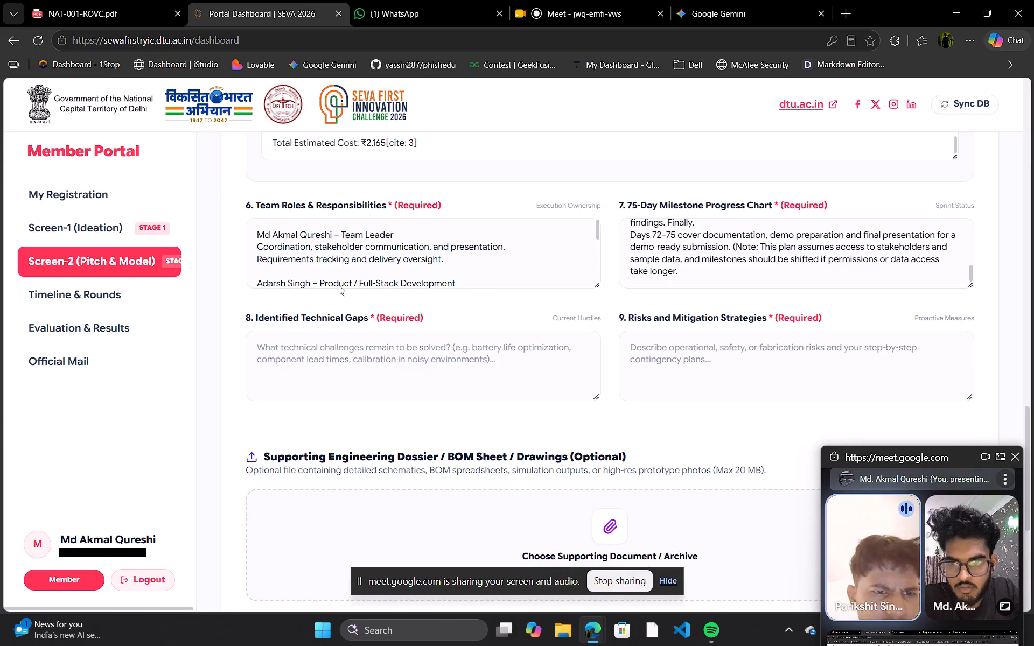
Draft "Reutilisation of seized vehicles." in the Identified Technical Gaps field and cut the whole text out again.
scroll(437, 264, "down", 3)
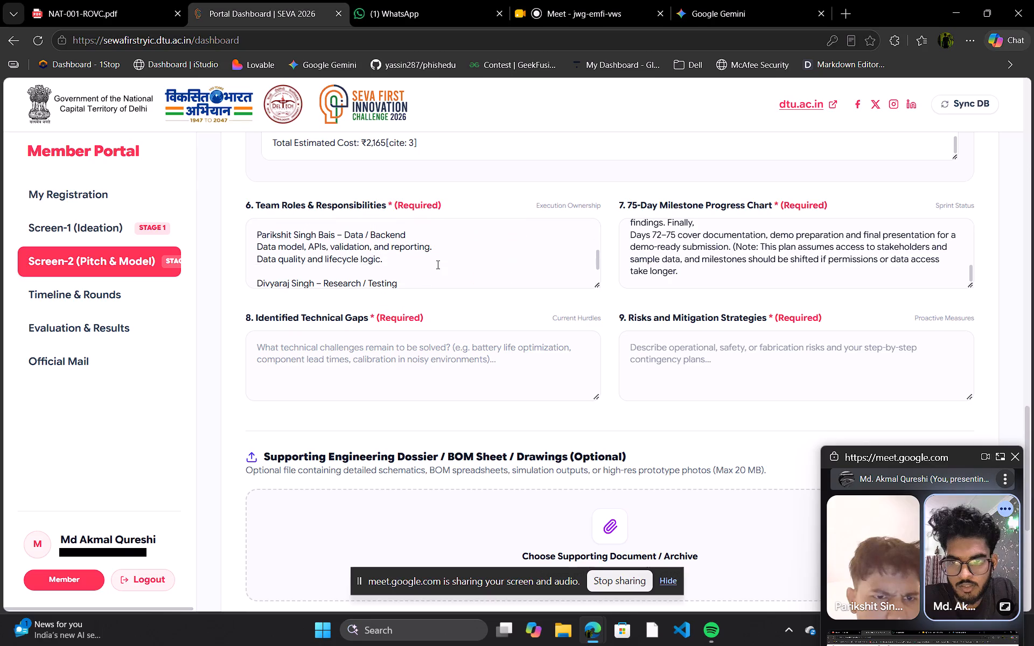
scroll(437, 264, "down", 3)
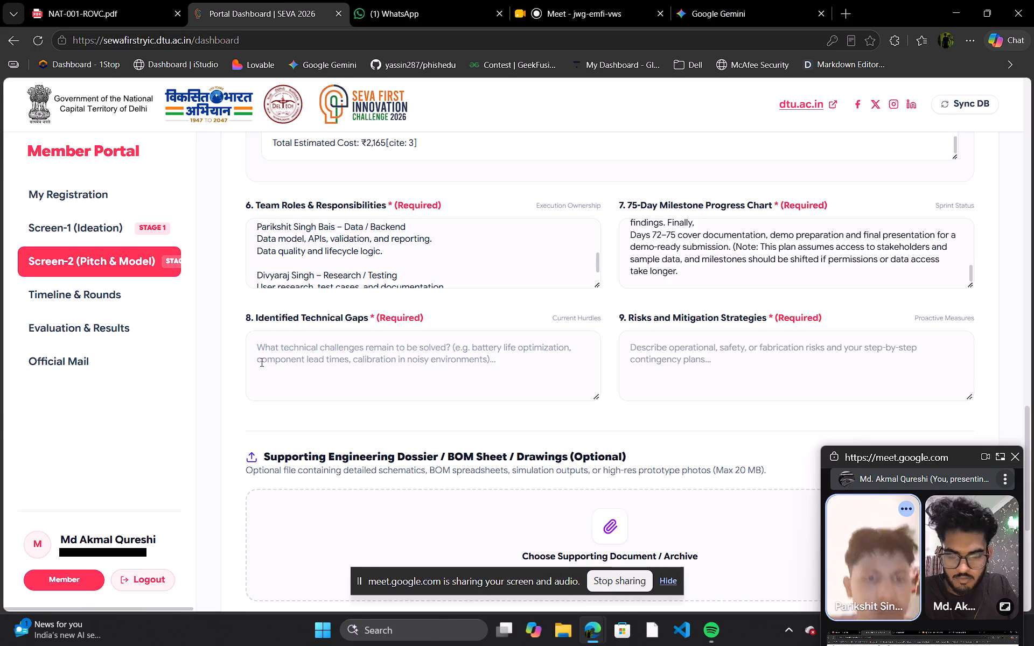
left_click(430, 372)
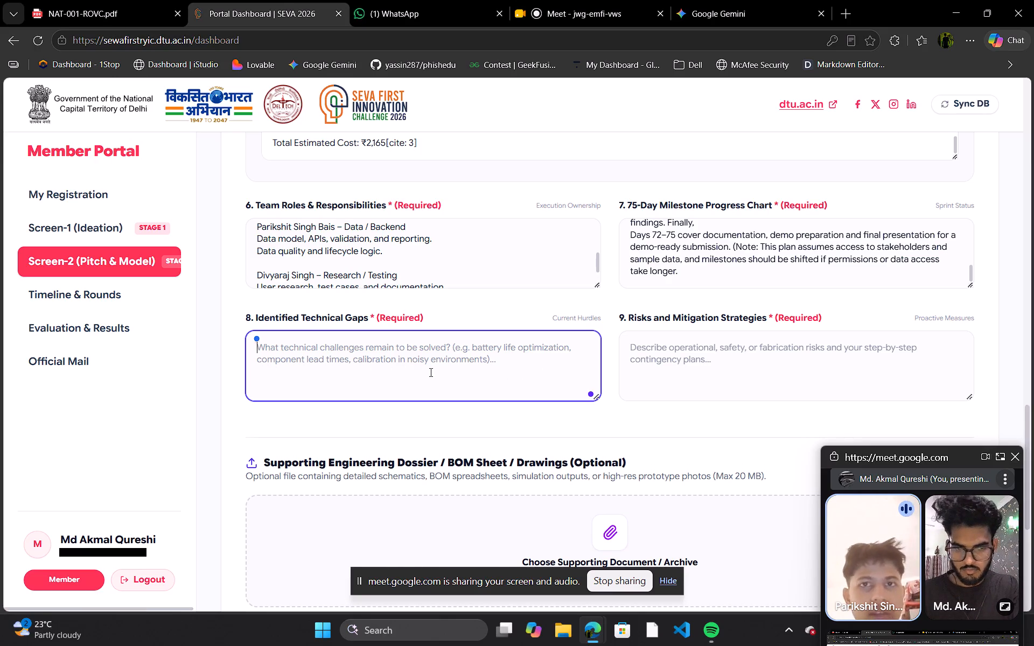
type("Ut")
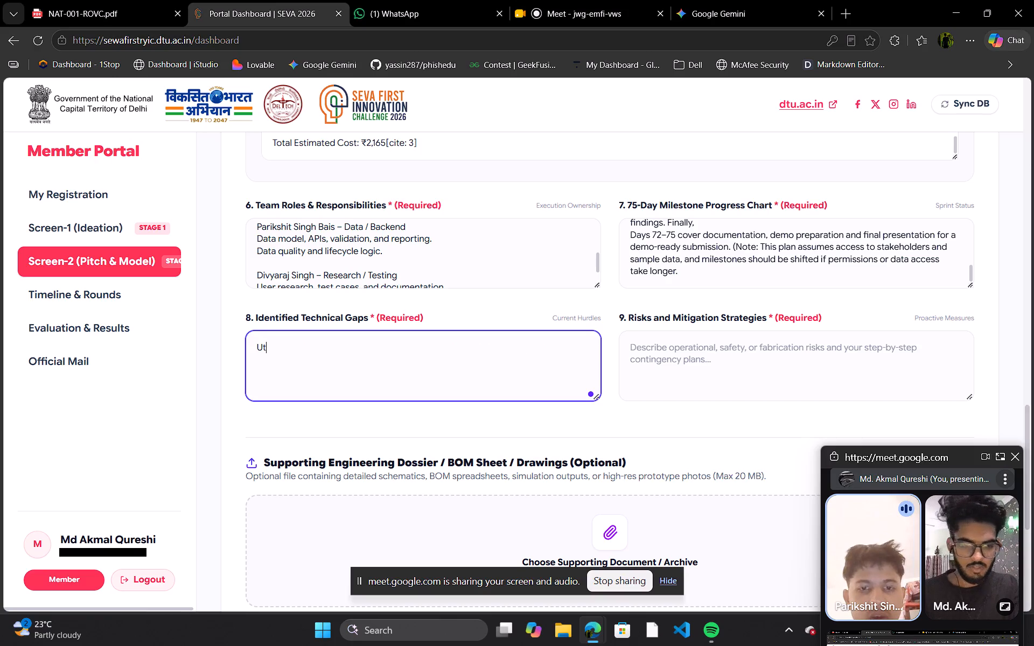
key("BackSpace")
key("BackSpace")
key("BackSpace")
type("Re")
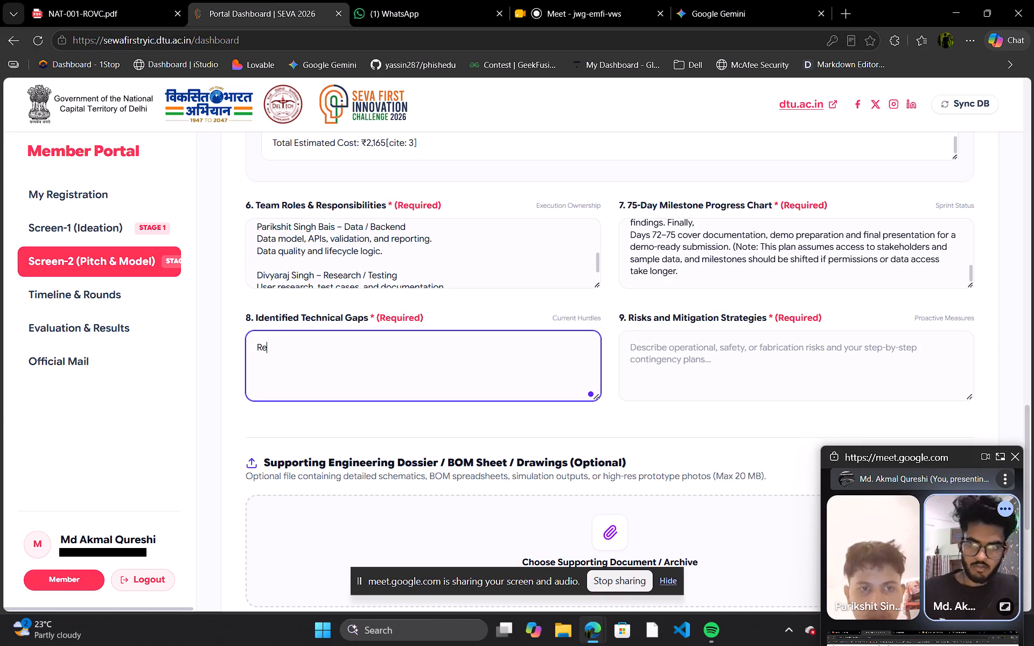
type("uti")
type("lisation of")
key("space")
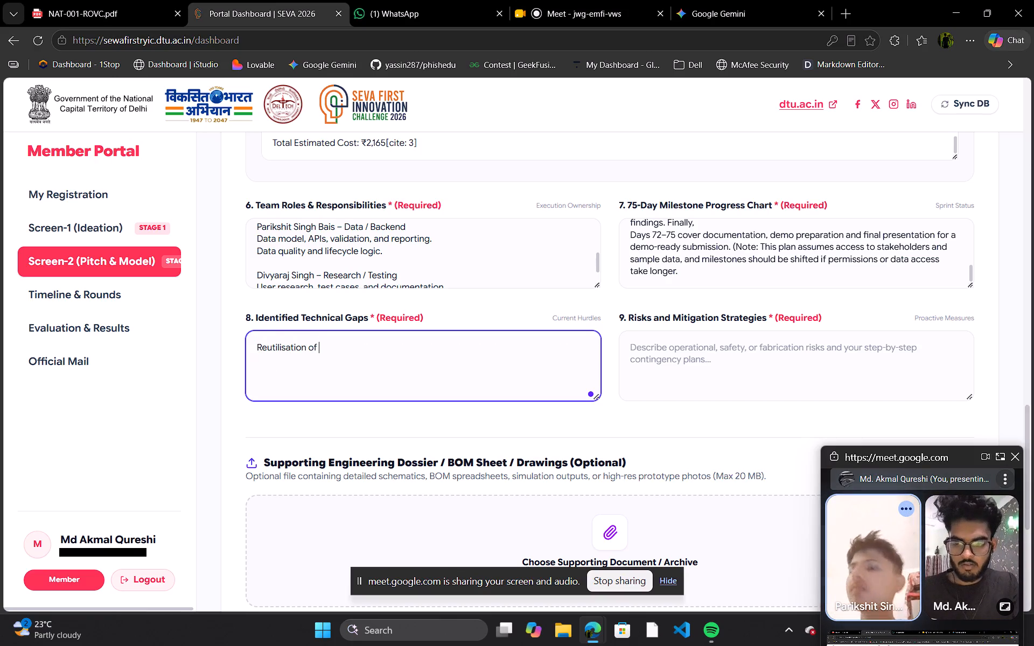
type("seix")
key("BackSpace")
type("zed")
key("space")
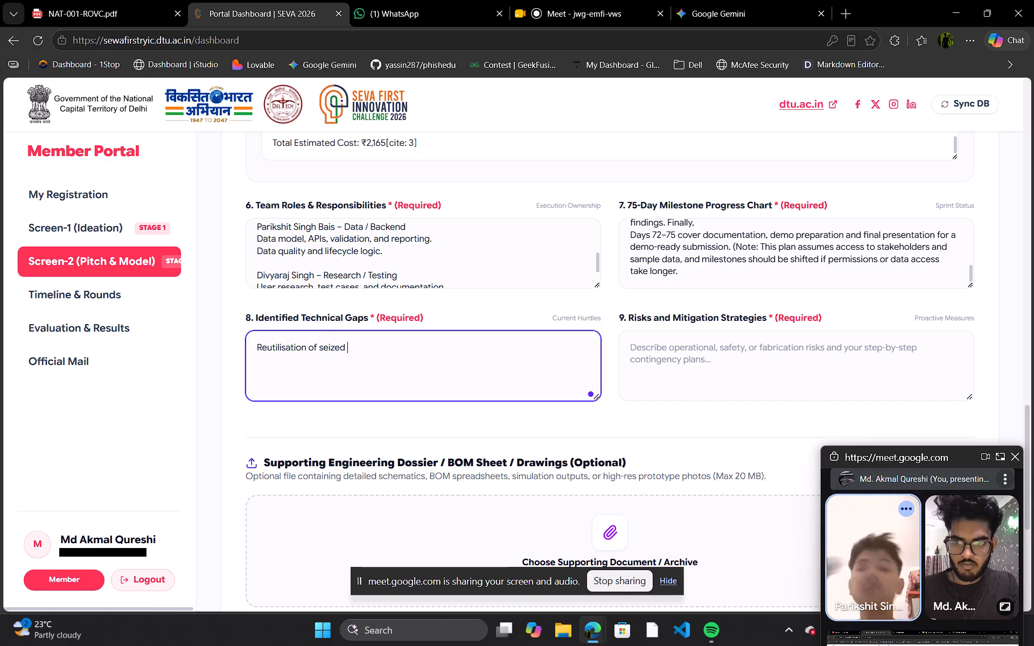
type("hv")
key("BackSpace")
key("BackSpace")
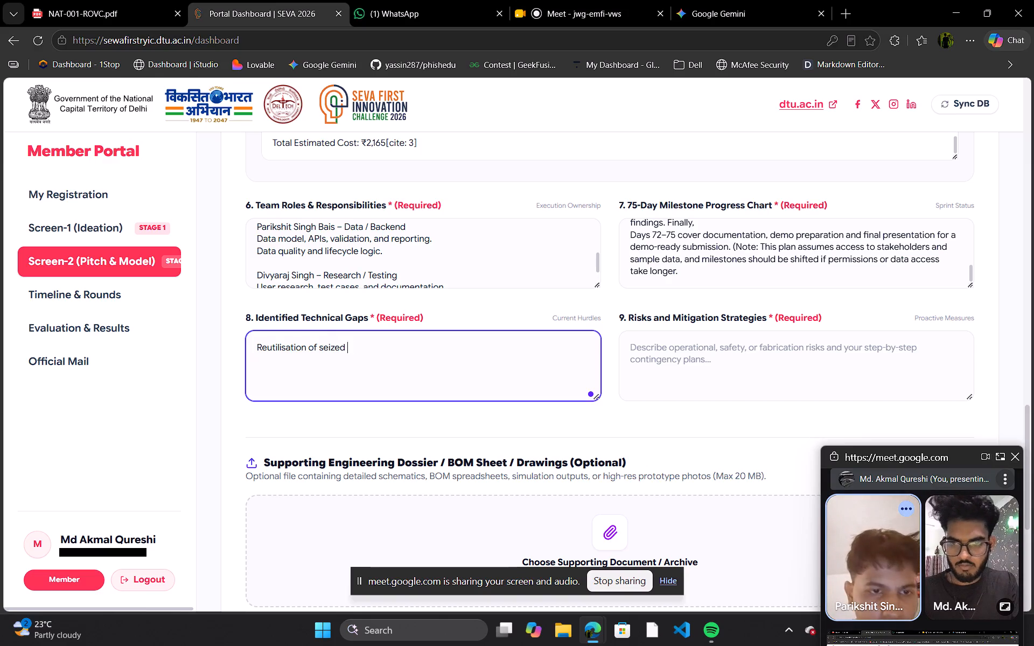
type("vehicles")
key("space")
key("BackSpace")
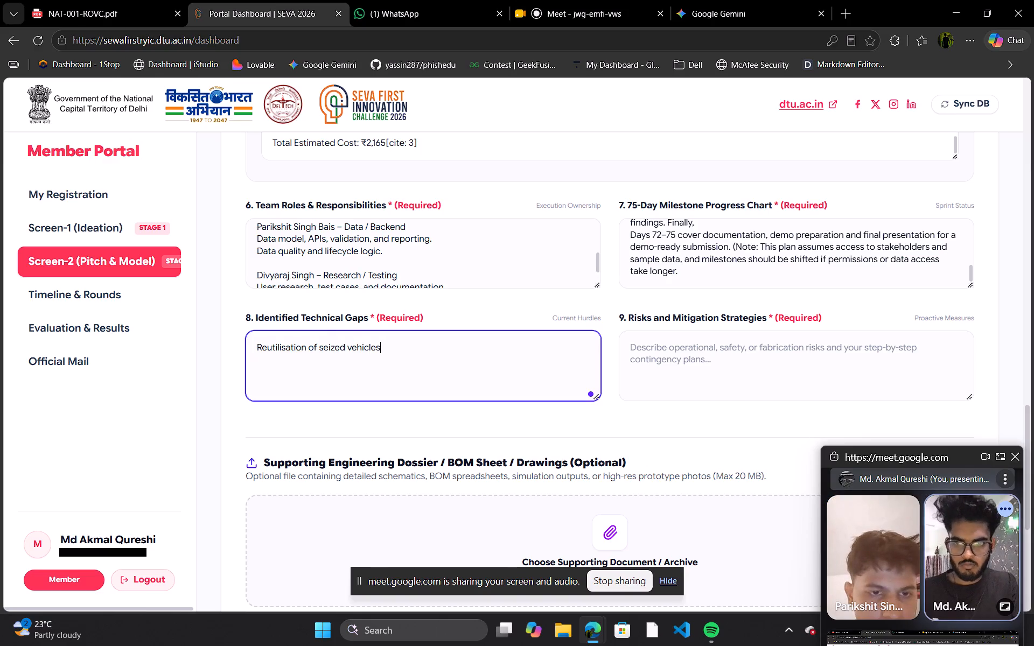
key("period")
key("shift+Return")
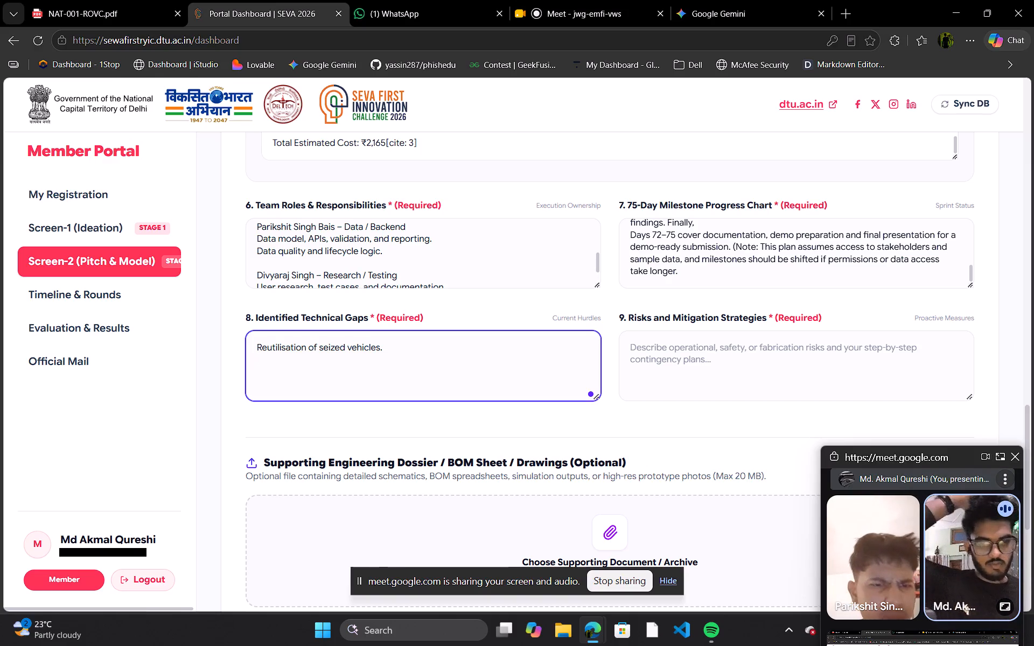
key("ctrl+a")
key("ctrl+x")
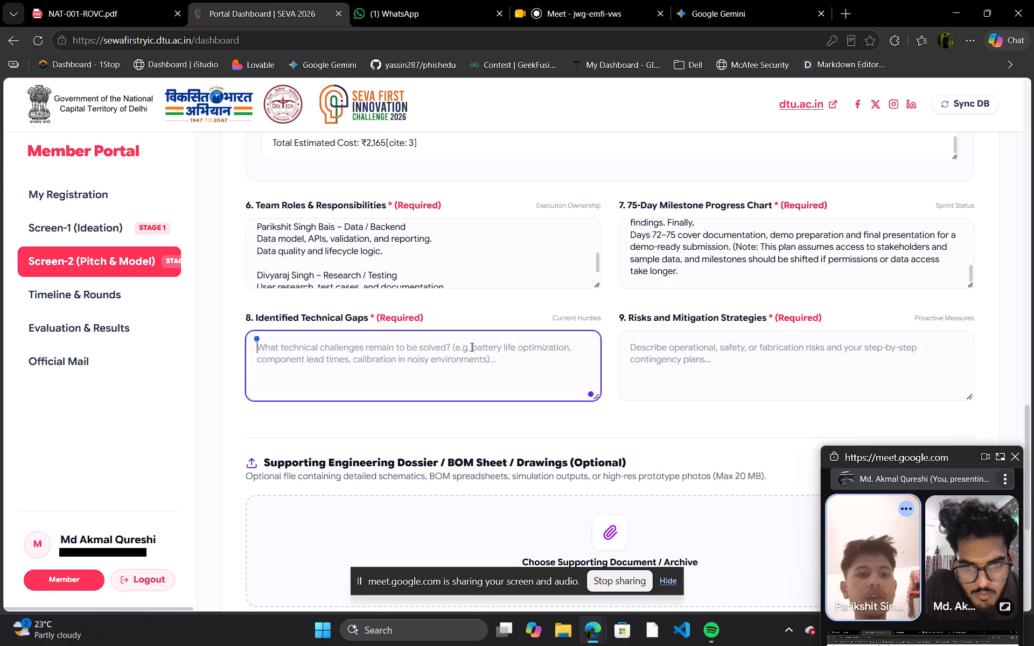
Enter "IOT sensor field testing is left." as the first line of the Identified Technical Gaps field.
left_click_drag(471, 347, 565, 347)
left_click(522, 359)
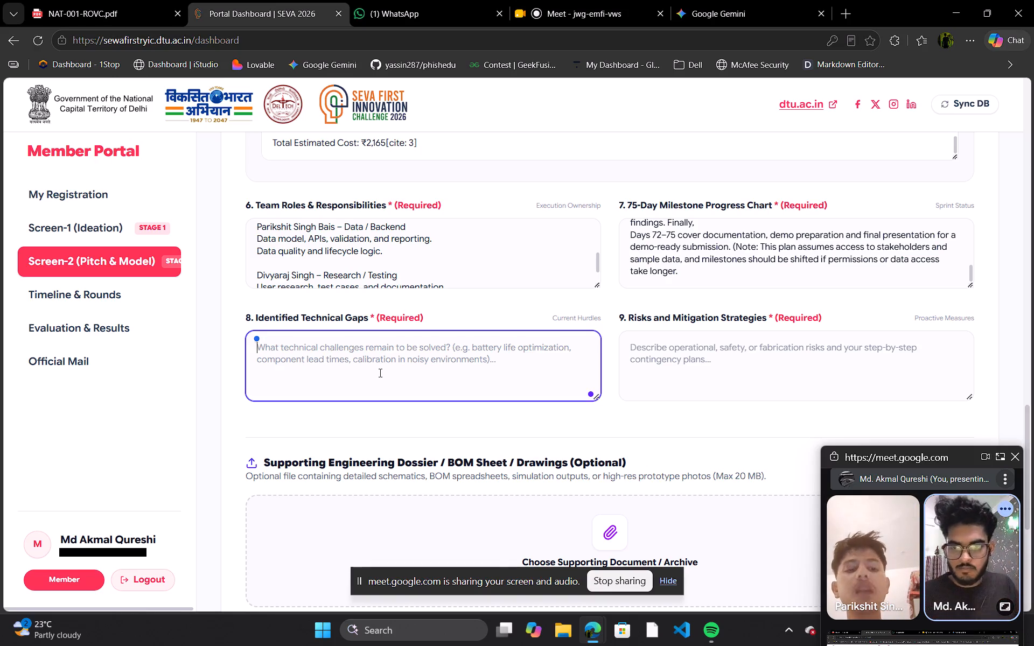
type("IOT")
key("comma")
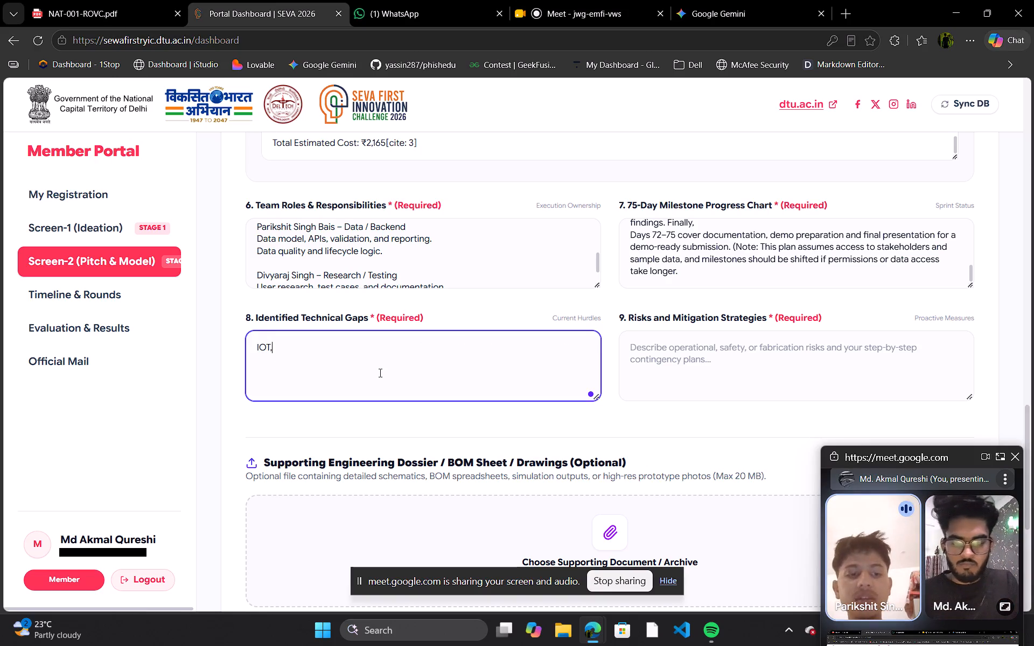
key("BackSpace")
key("space")
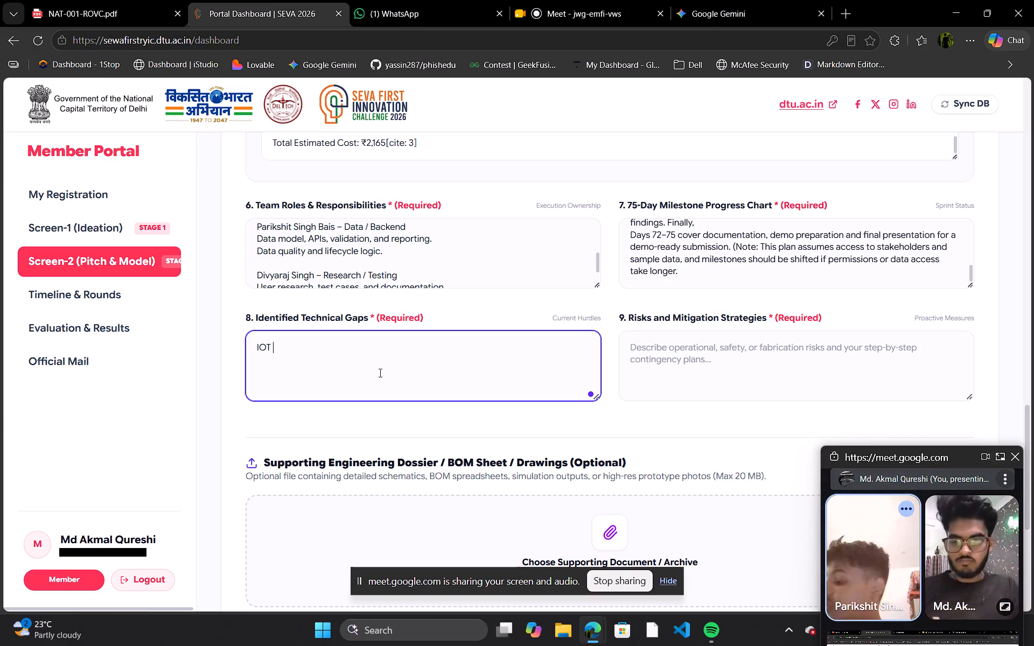
type("sensor")
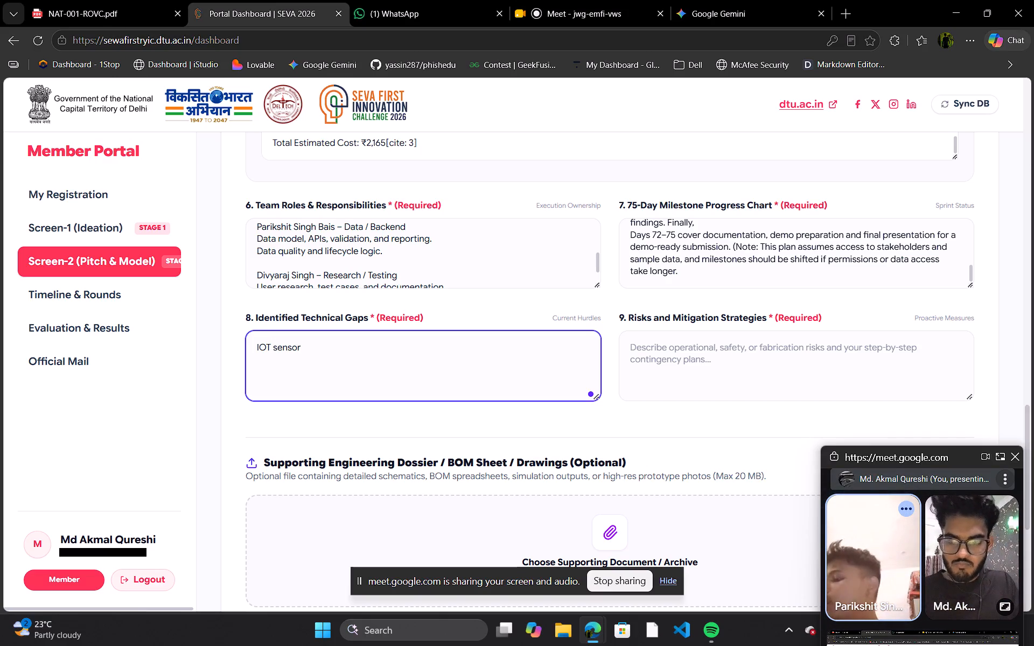
key("space")
type("field")
key("space")
type("testing")
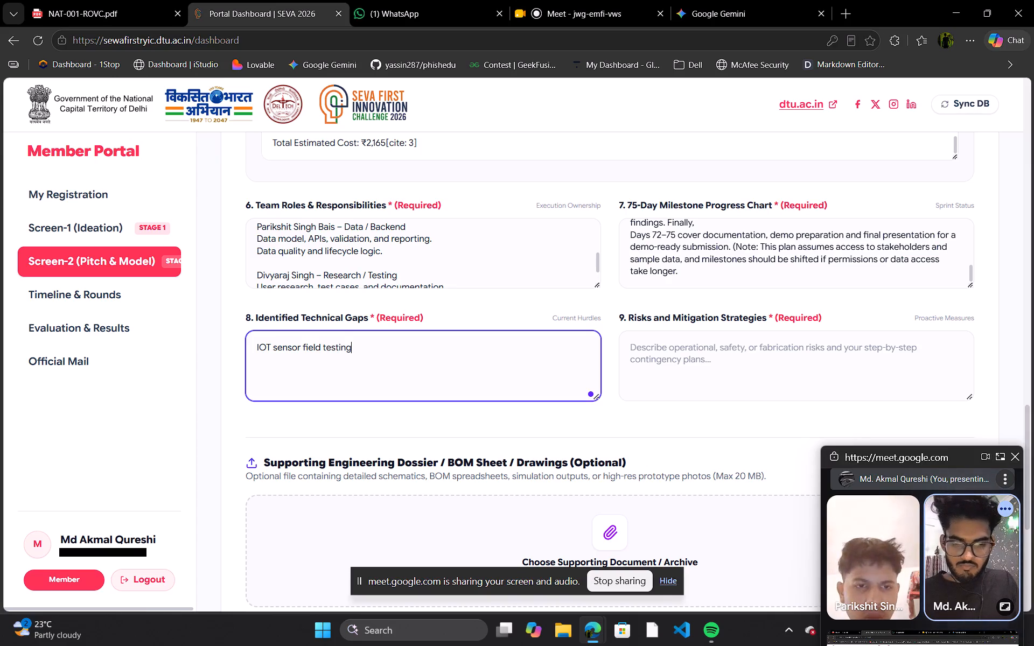
key("space")
type("is li")
key("BackSpace")
type("egt")
key("BackSpace")
key("BackSpace")
type("ft.")
key("shift+Return")
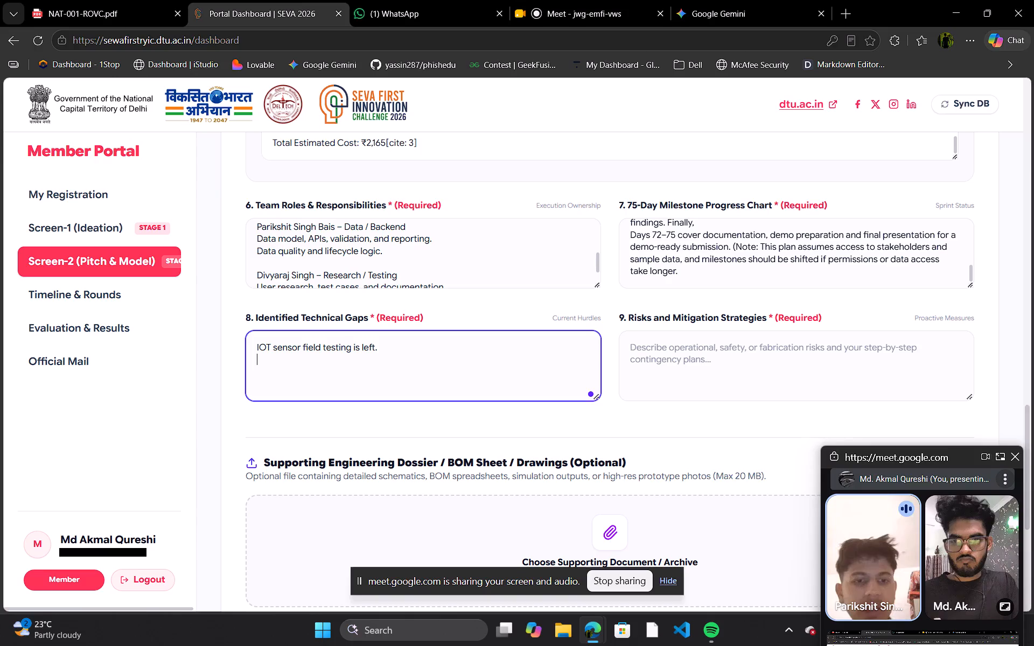
Enter "Only tested on ideal environment." as the second line of the Identified Technical Gaps field.
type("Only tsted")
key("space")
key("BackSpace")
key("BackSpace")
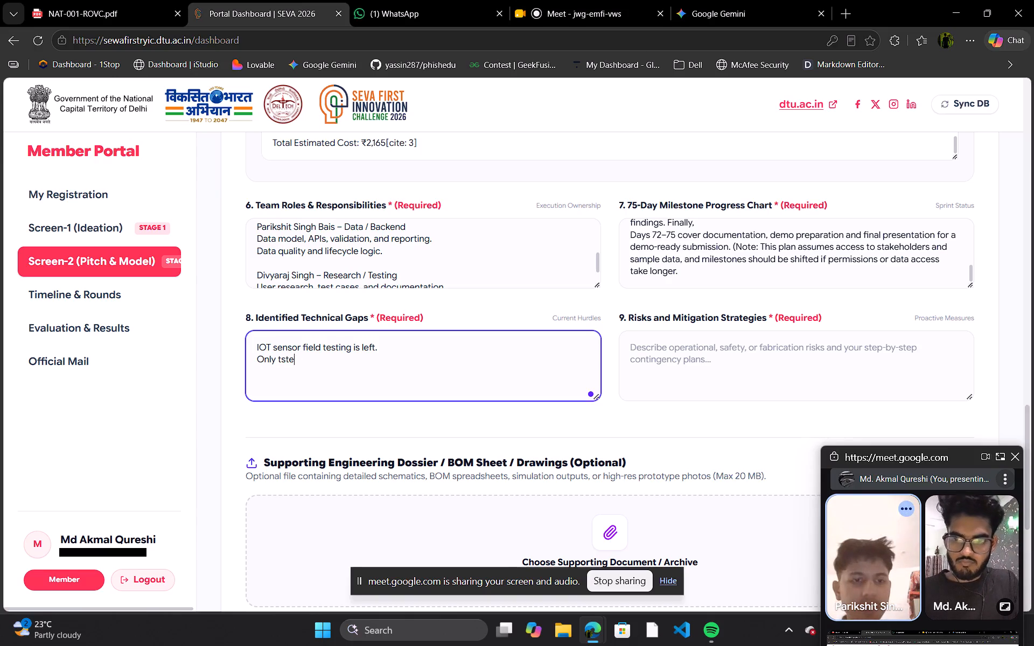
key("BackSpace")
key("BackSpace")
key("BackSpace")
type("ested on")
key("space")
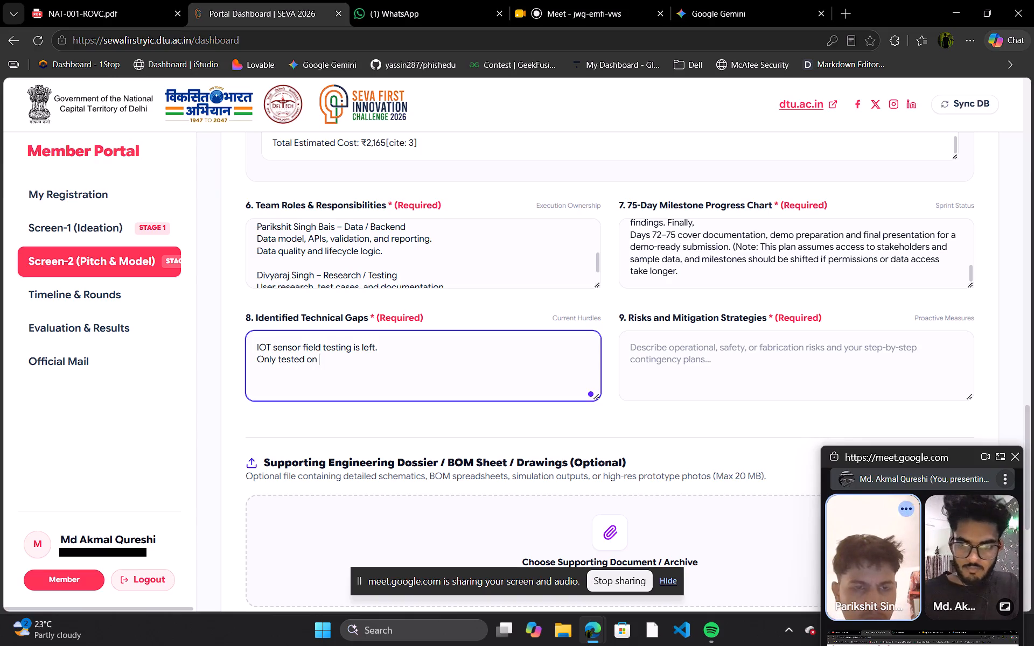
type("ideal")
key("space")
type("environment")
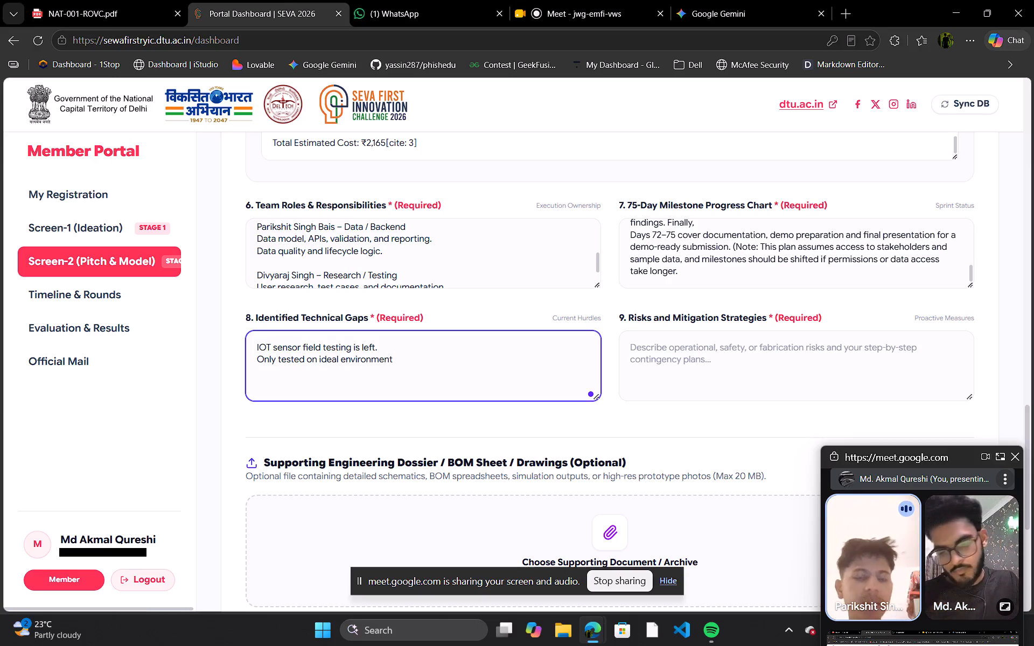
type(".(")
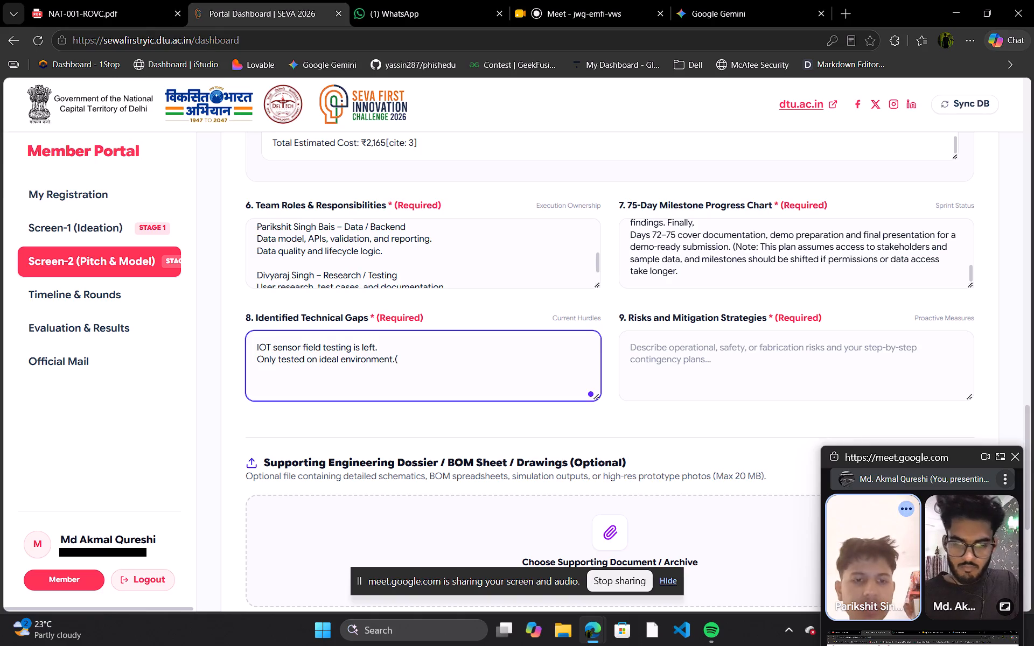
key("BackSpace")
Append the parenthetical example "(eg. Good WiFi)" to the second line of the Identified Technical Gaps field, fixing typos in it.
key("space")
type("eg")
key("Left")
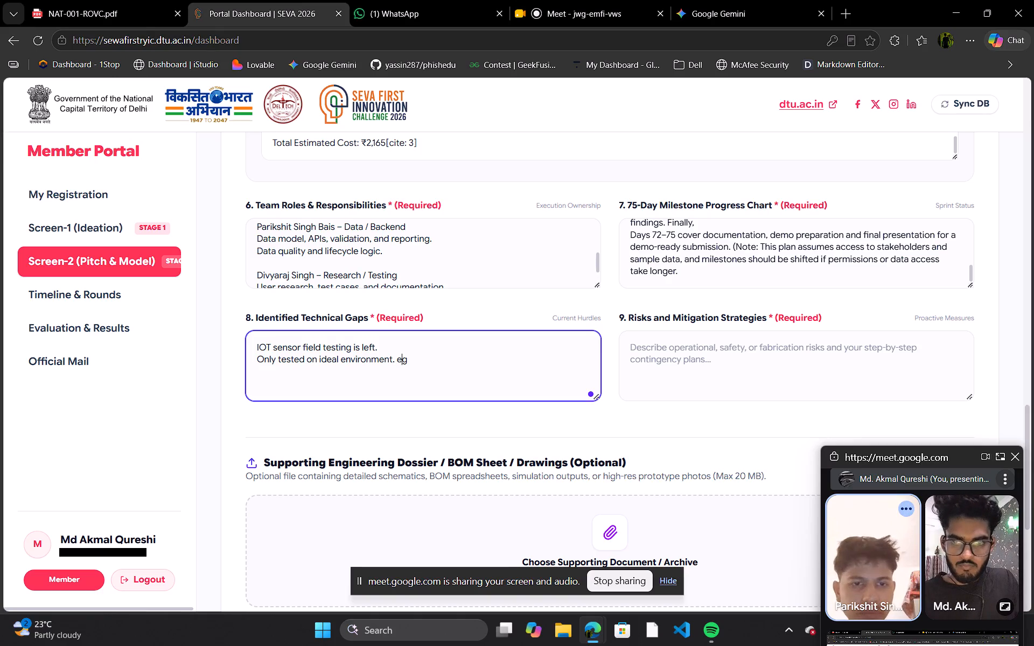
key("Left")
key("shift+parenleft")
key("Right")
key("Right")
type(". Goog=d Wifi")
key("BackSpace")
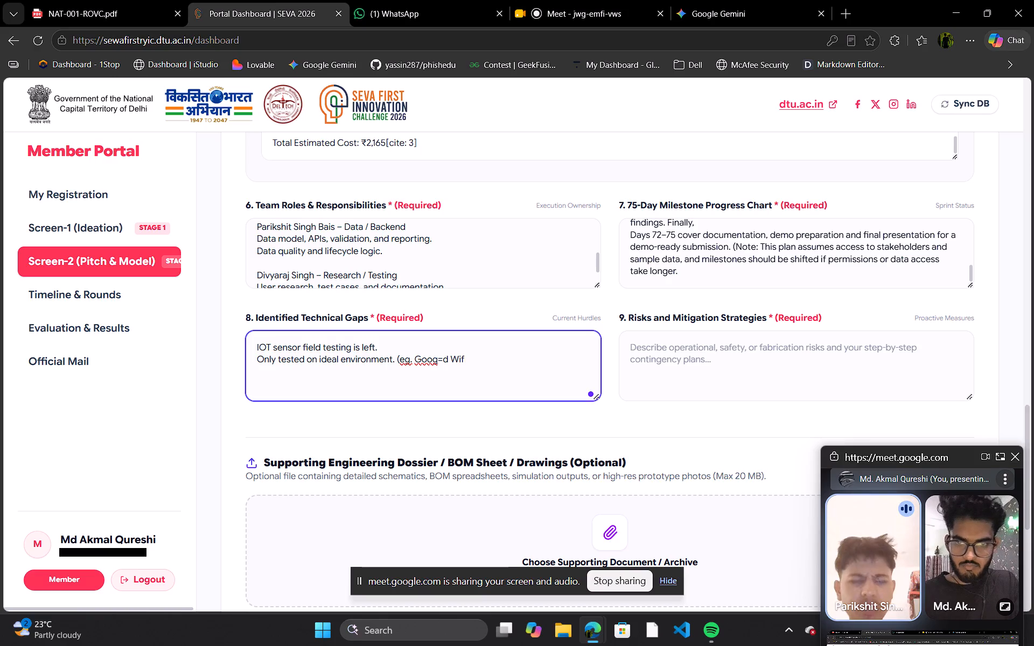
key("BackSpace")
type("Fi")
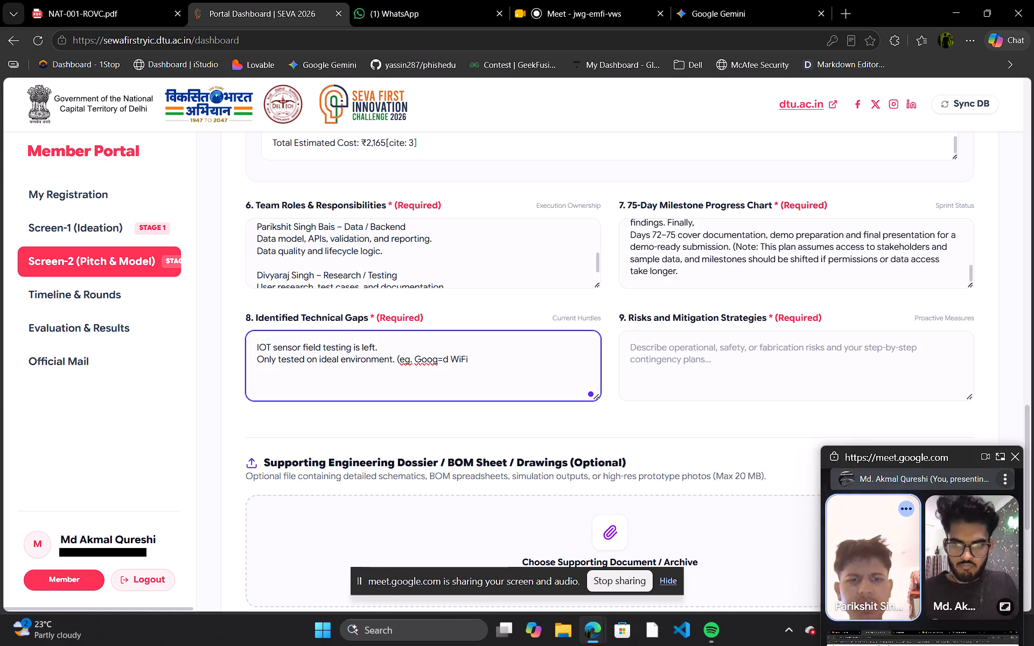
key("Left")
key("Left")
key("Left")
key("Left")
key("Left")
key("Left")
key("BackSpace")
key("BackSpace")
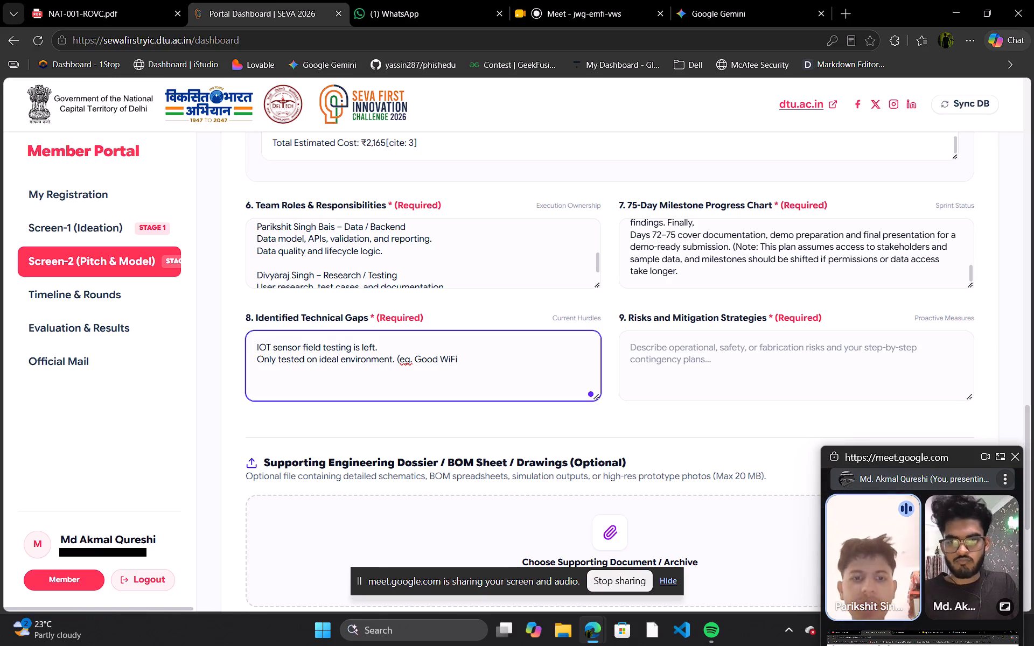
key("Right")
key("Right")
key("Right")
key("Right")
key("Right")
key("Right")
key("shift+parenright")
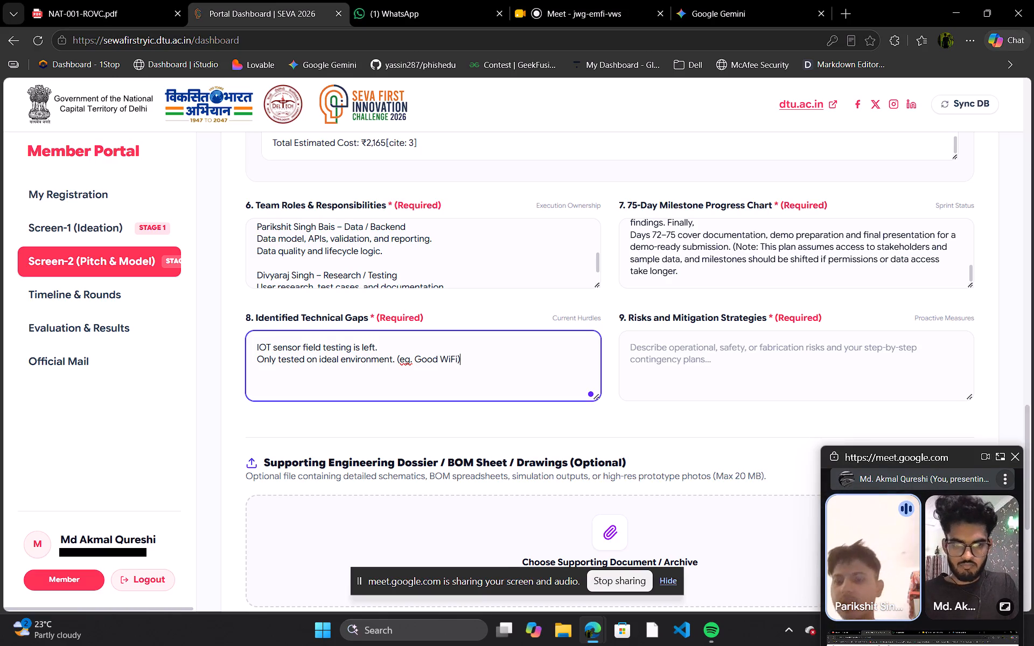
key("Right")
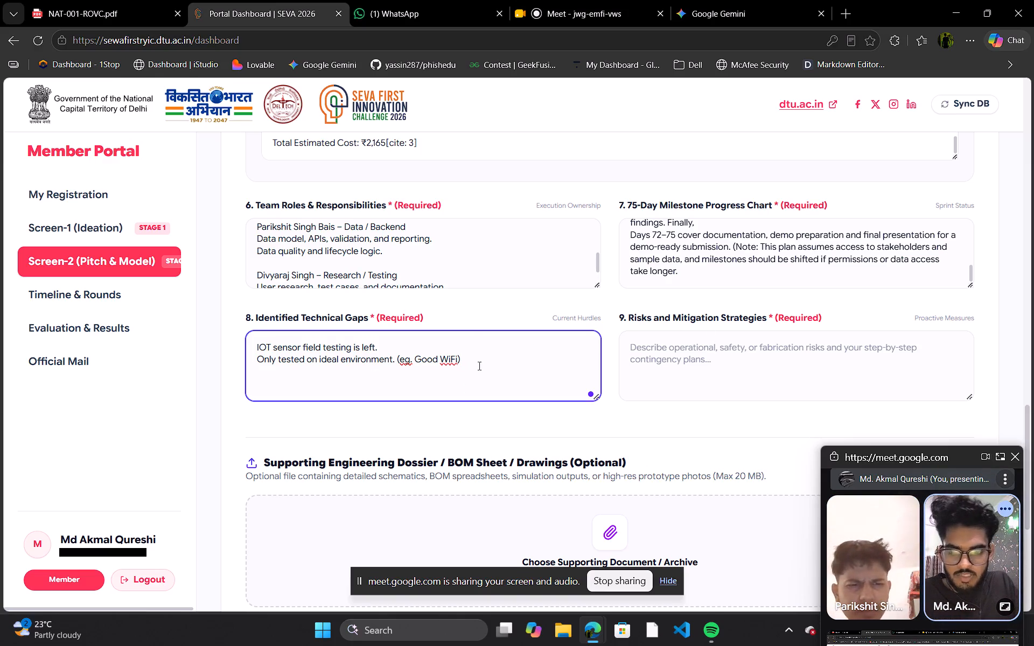
Copy the heading text "Risks and Mitigation Strategies" of field 9 and clear the selection.
left_click(661, 349)
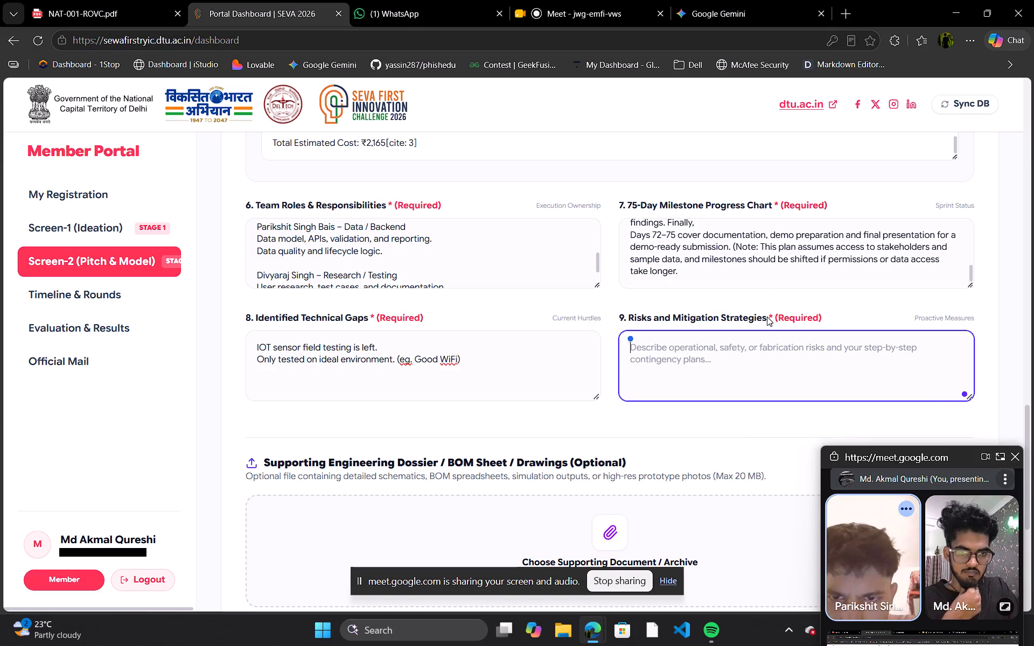
left_click_drag(767, 317, 628, 318)
key("ctrl+c")
left_click(628, 135)
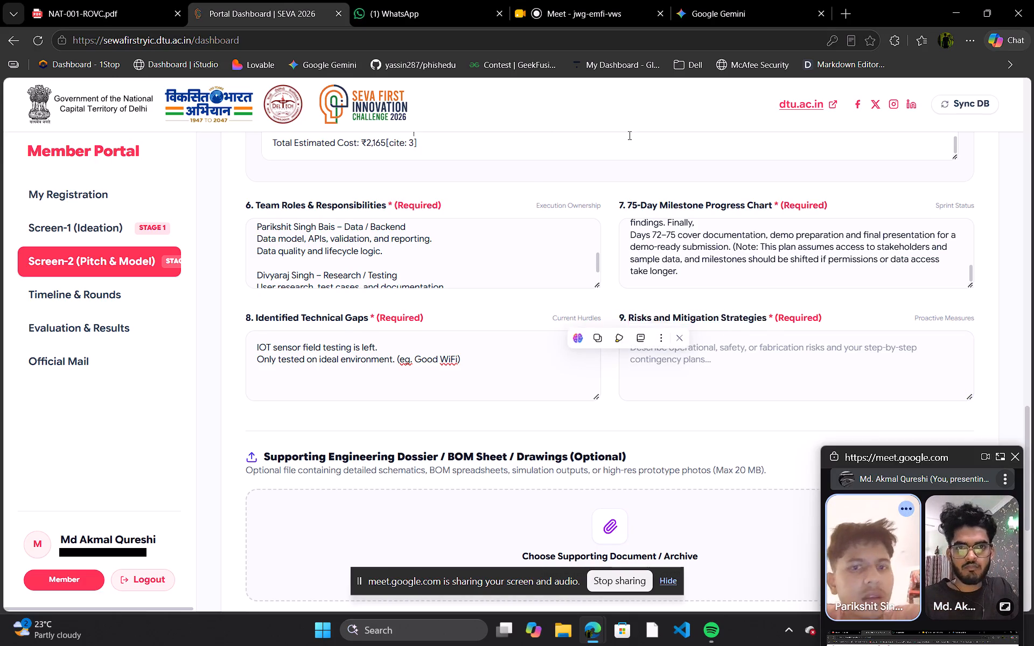
left_click(614, 164)
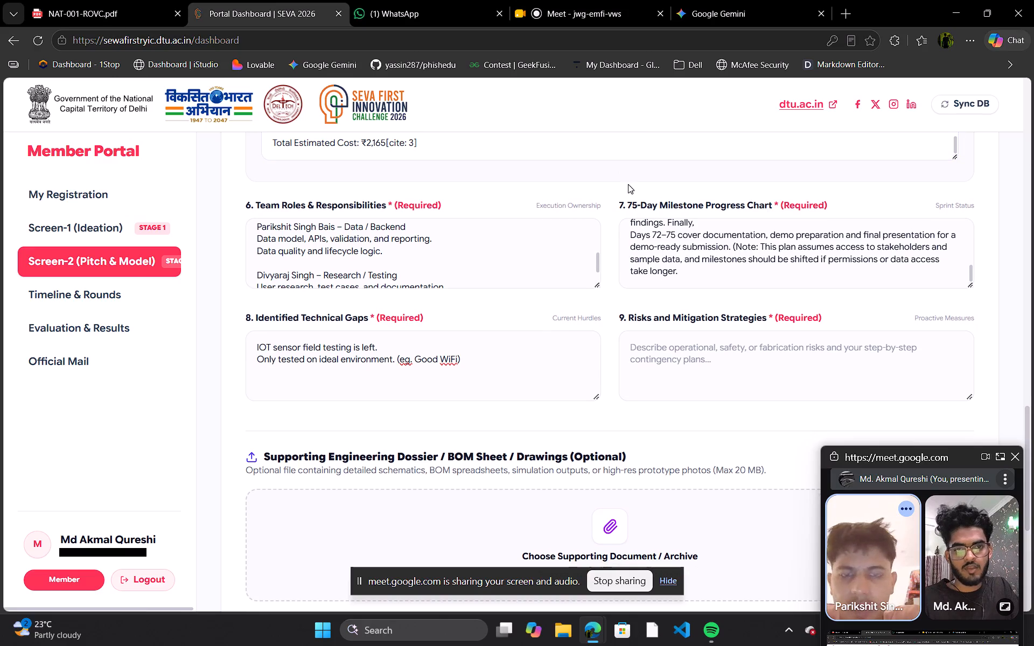
scroll(701, 265, "up", 3)
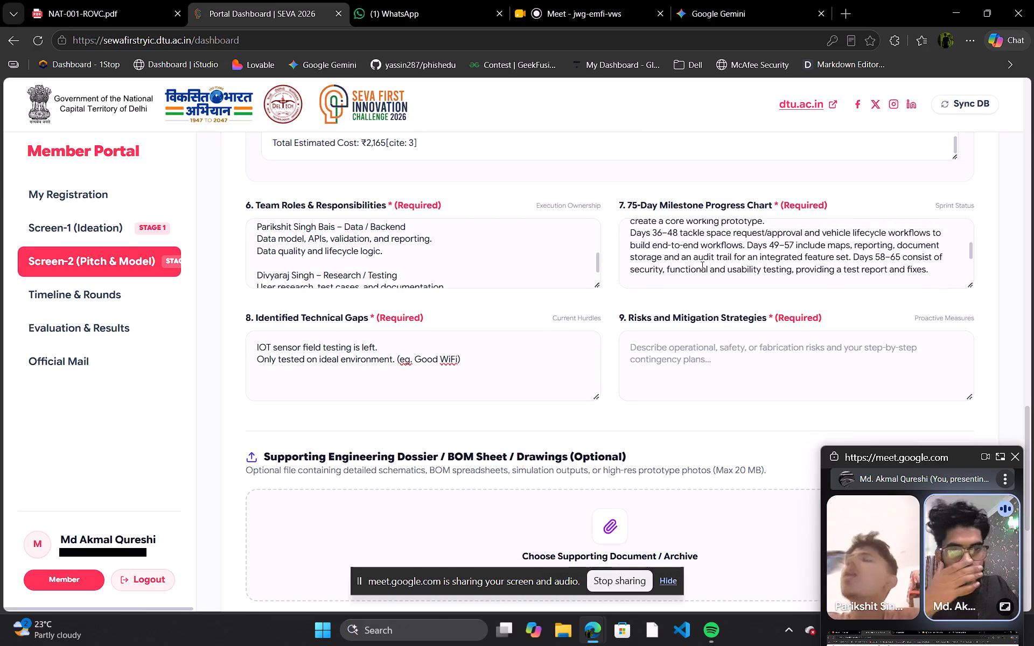
scroll(701, 265, "up", 3)
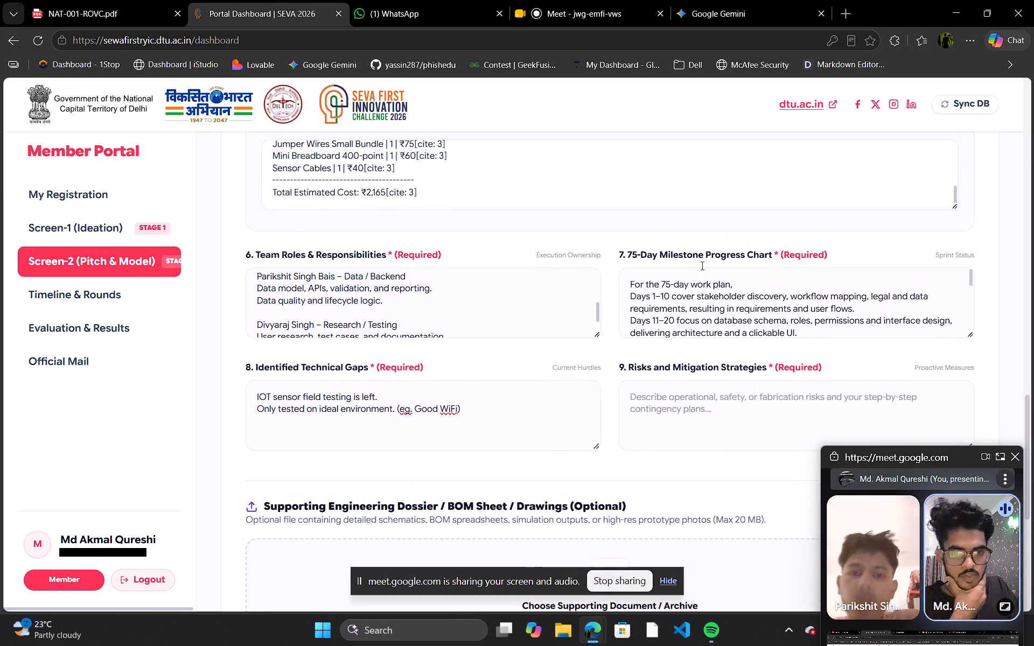
scroll(710, 309, "down", 2)
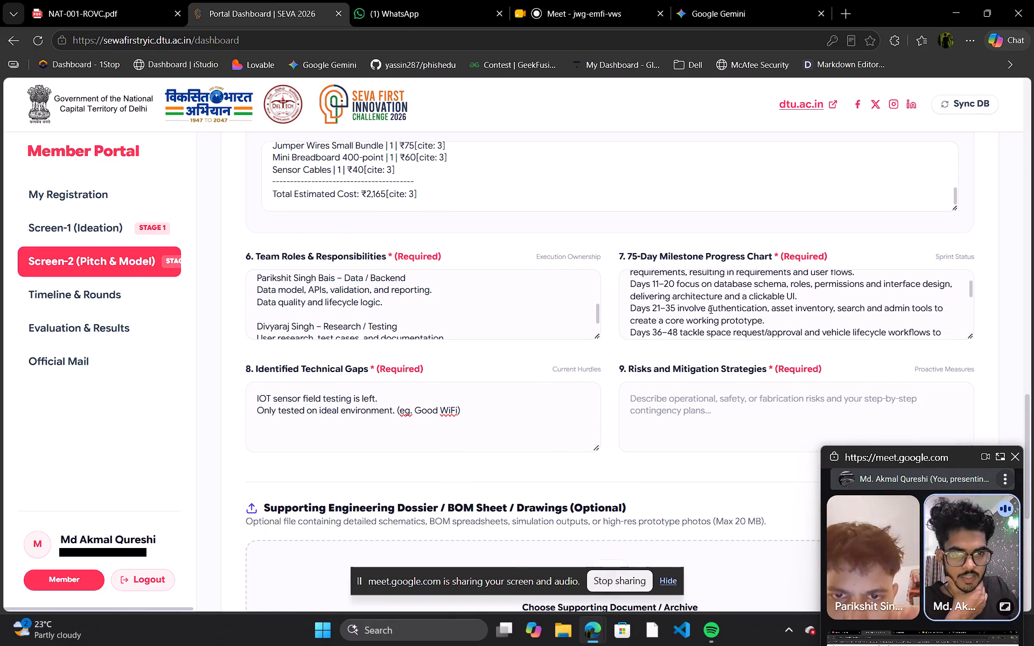
scroll(710, 309, "down", 2)
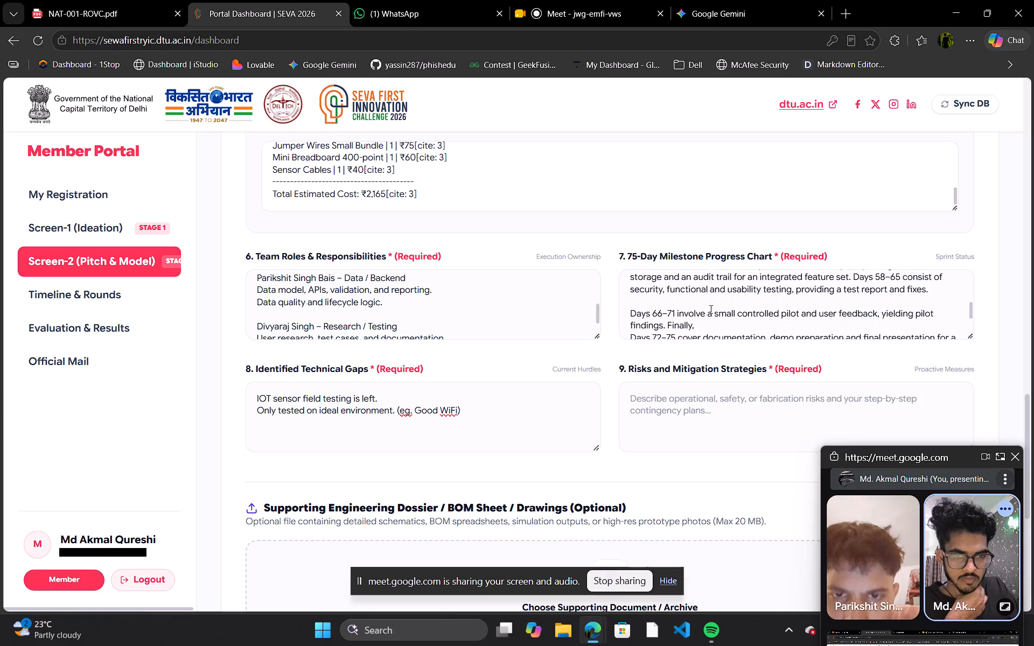
scroll(710, 309, "down", 3)
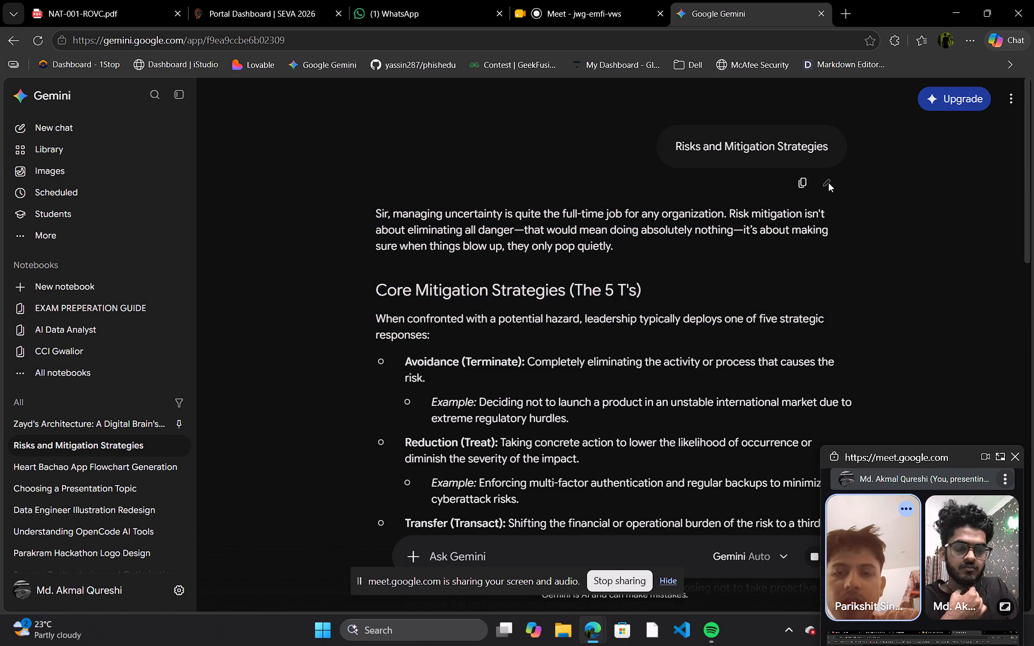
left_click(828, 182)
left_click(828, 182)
Start a new Gemini chat and return to the Screen-2 form in the SEVA portal.
left_click(53, 130)
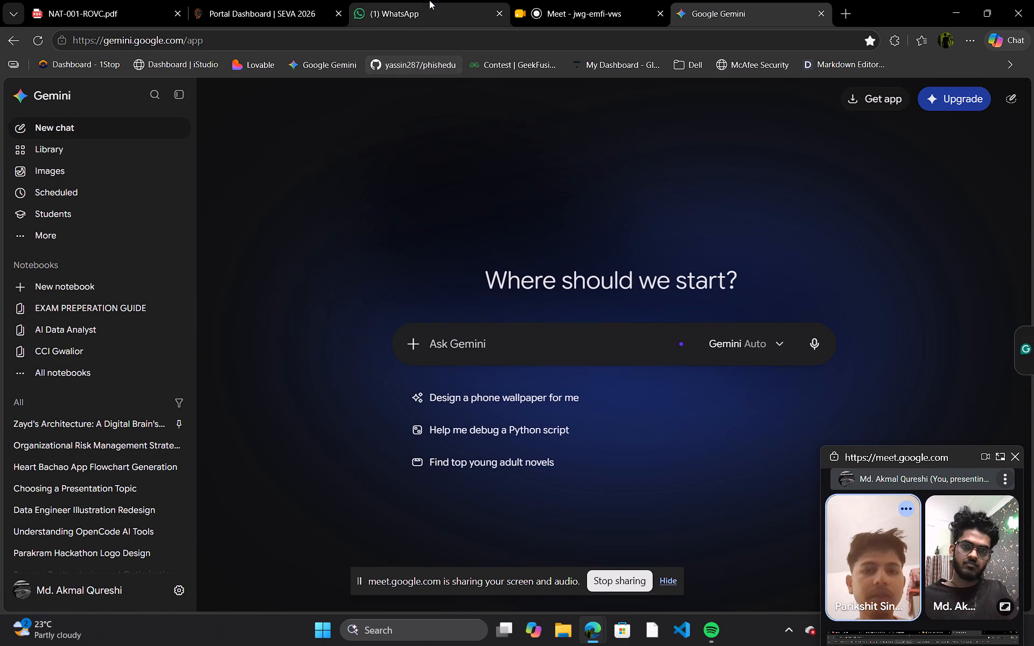
left_click(205, 0)
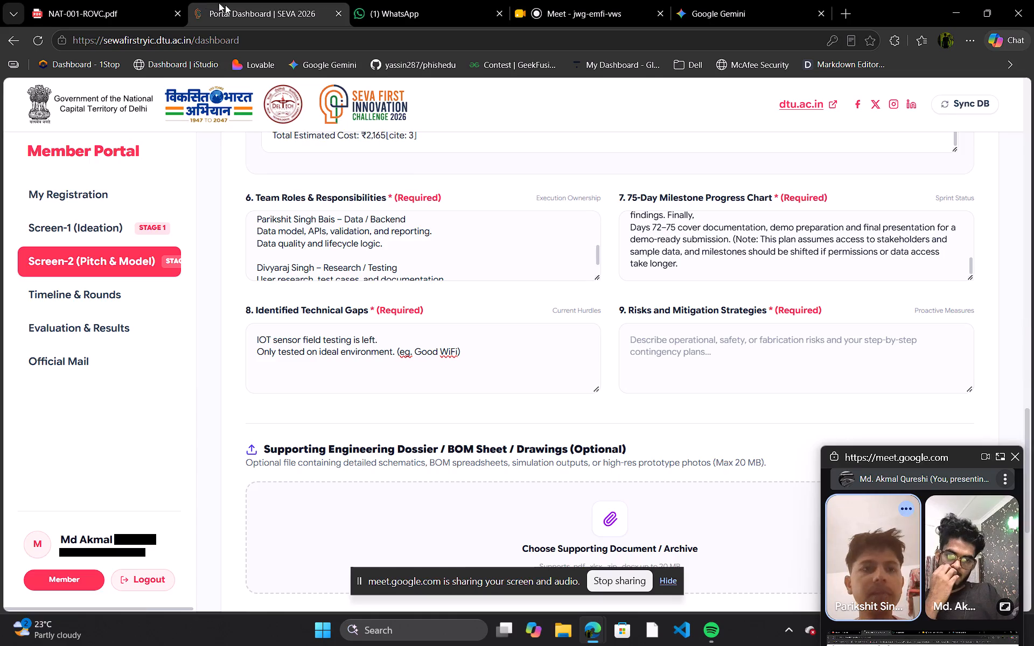
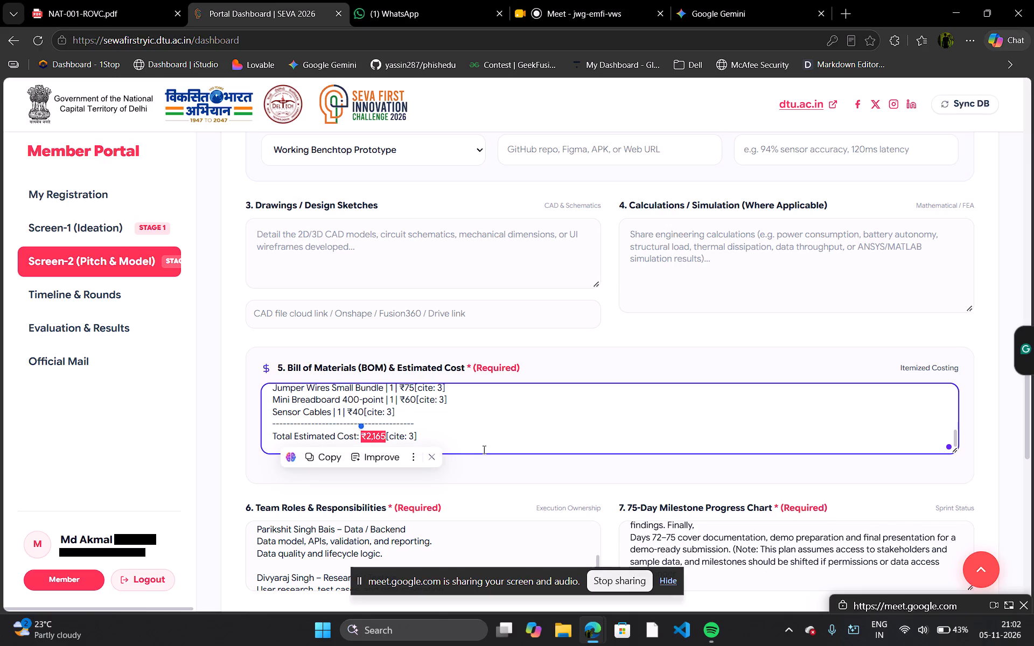
Review the itemized list in the Bill of Materials (BOM) & Estimated Cost field from the first item to the total.
left_click(486, 461)
scroll(473, 415, "up", 1)
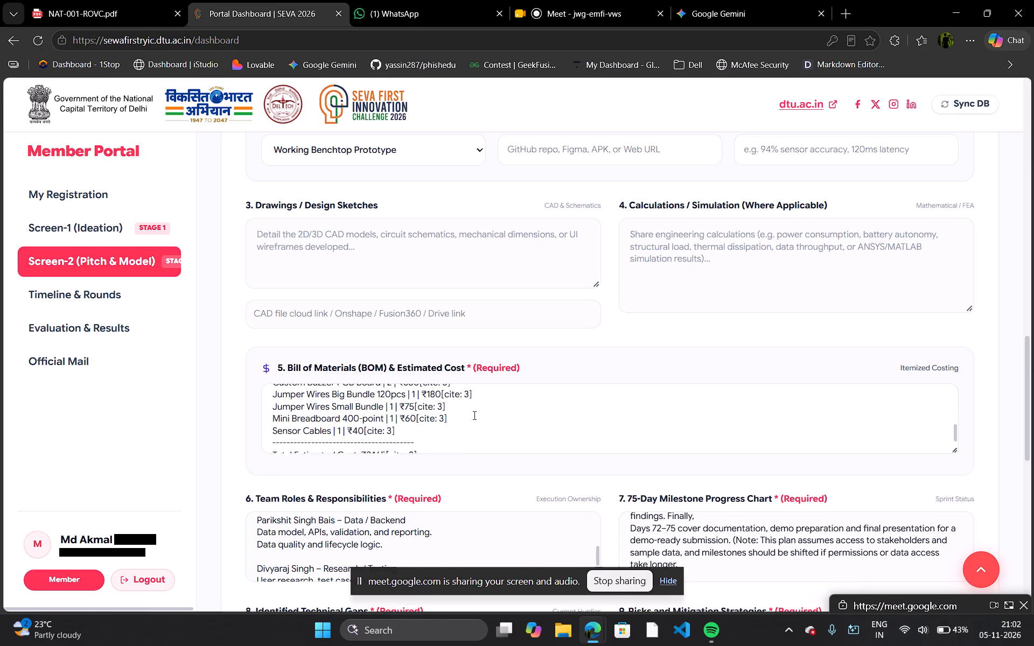
scroll(473, 415, "up", 2)
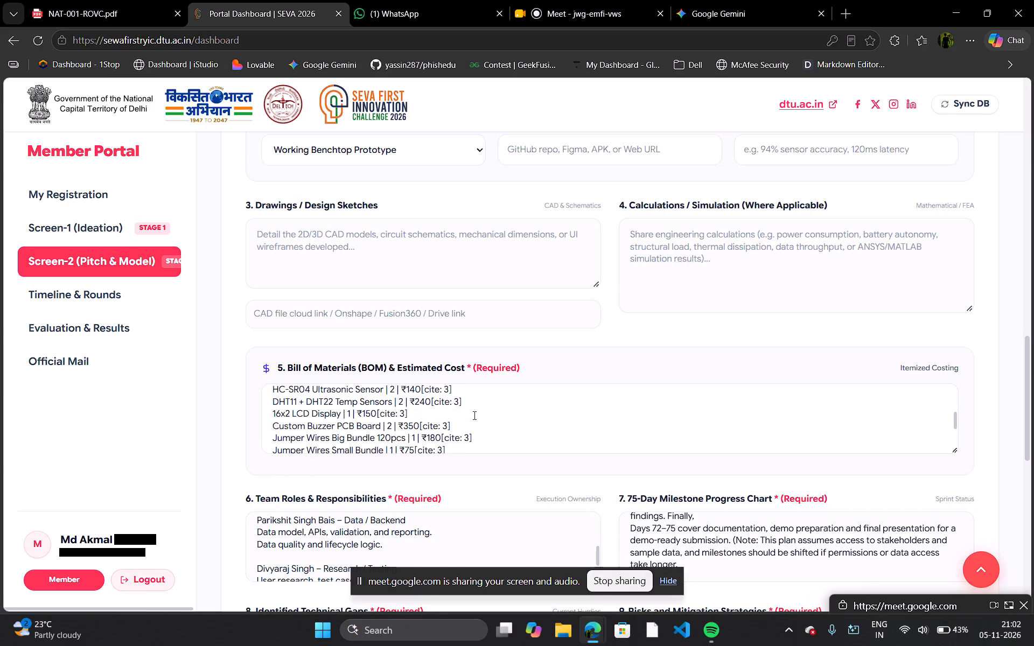
scroll(473, 415, "up", 2)
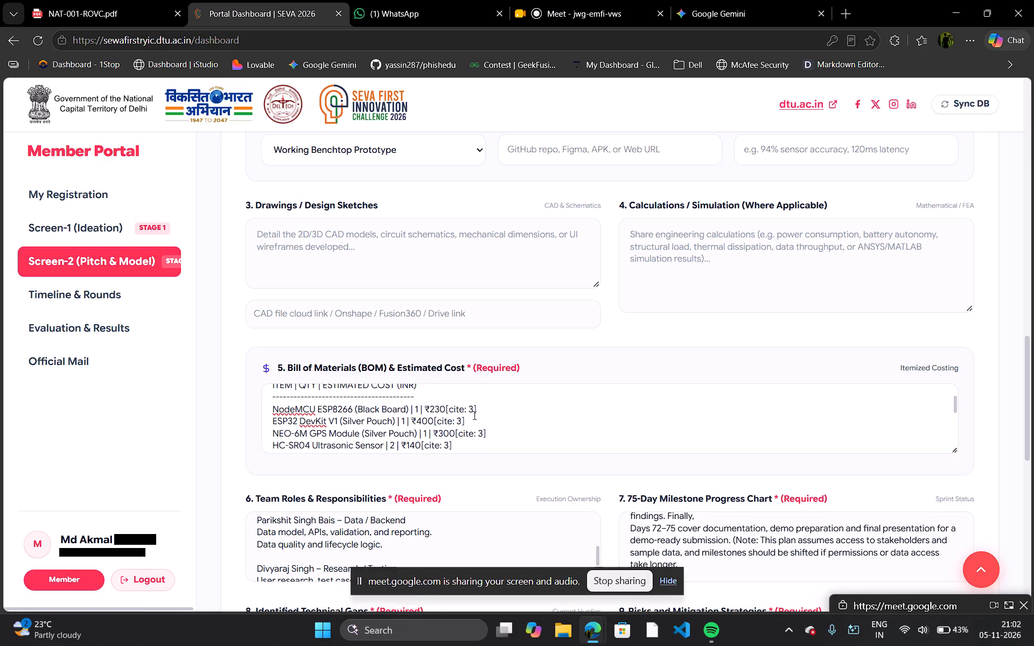
scroll(473, 415, "up", 2)
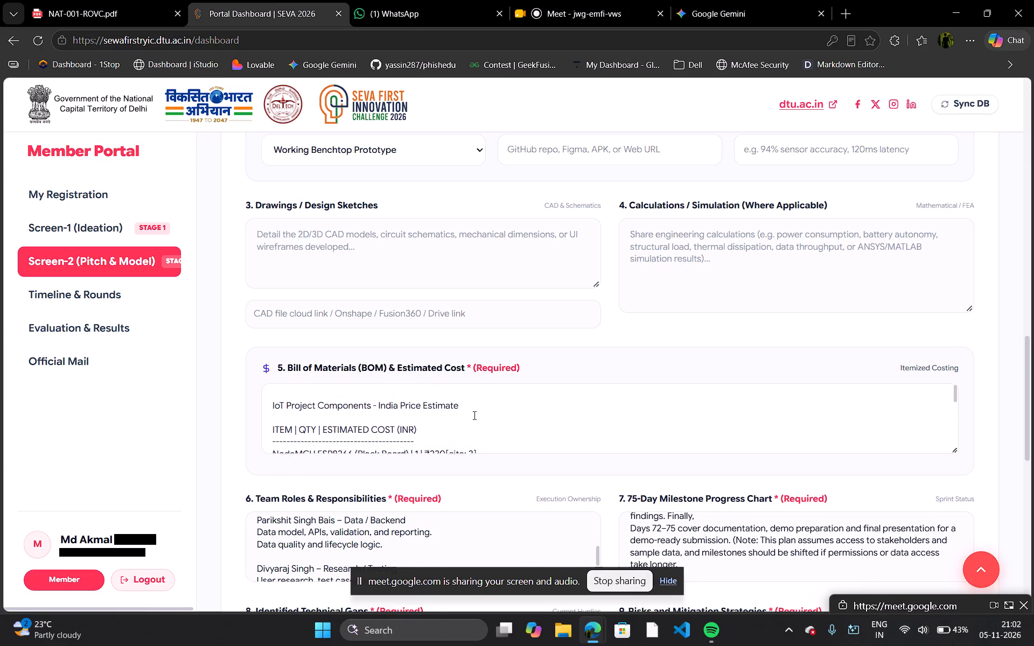
scroll(473, 415, "down", 2)
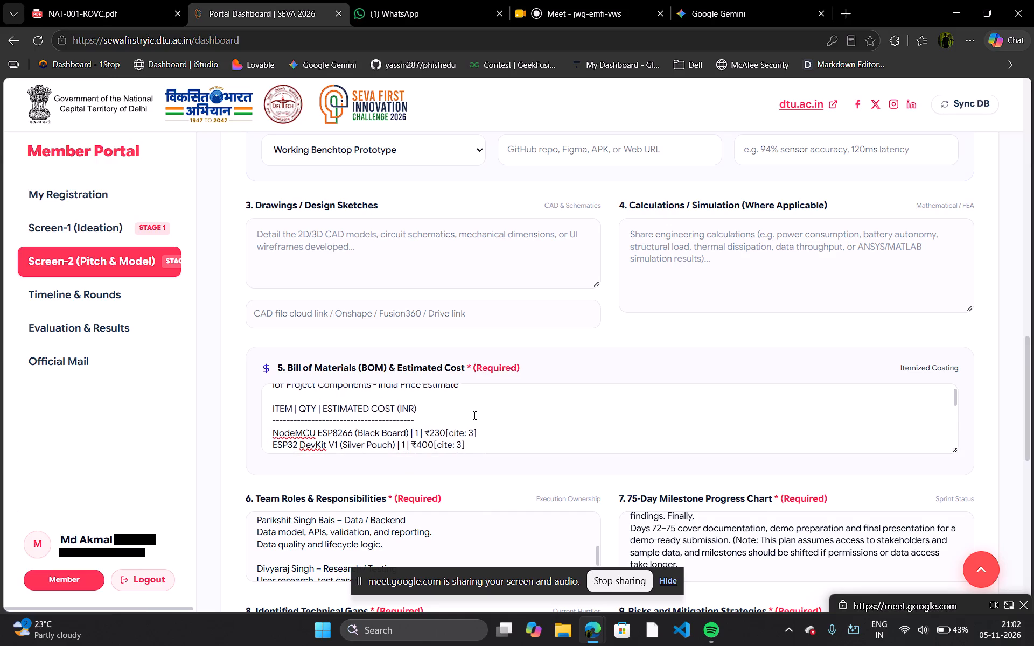
scroll(473, 415, "down", 3)
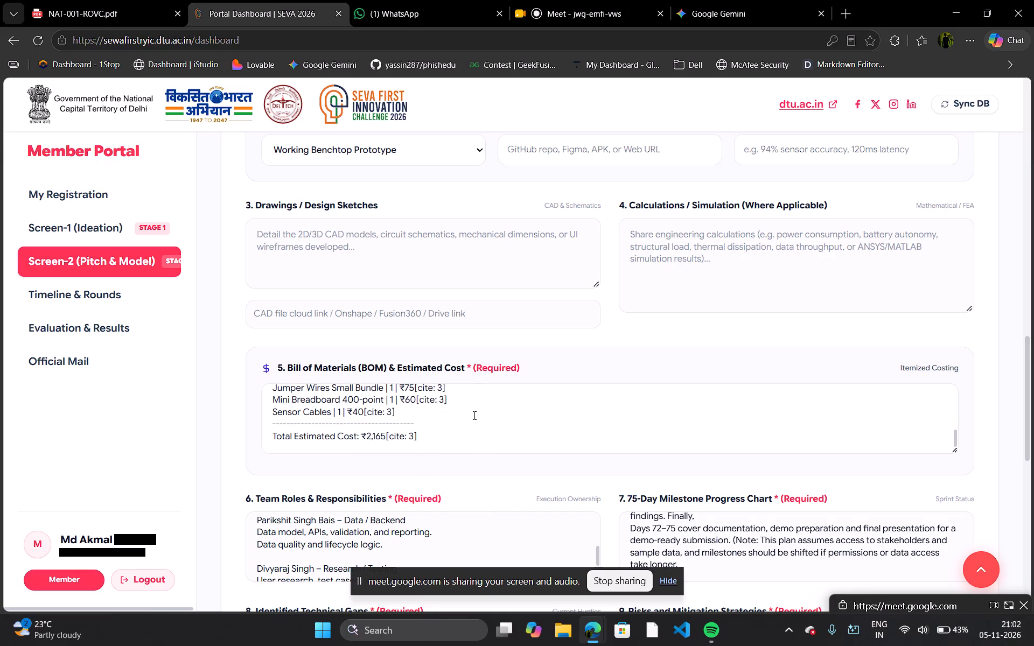
Read through the Explanation of Proposed Solution text in the Screen-2 dossier, from the system architecture to the audit-log hashing part.
scroll(539, 335, "up", 4)
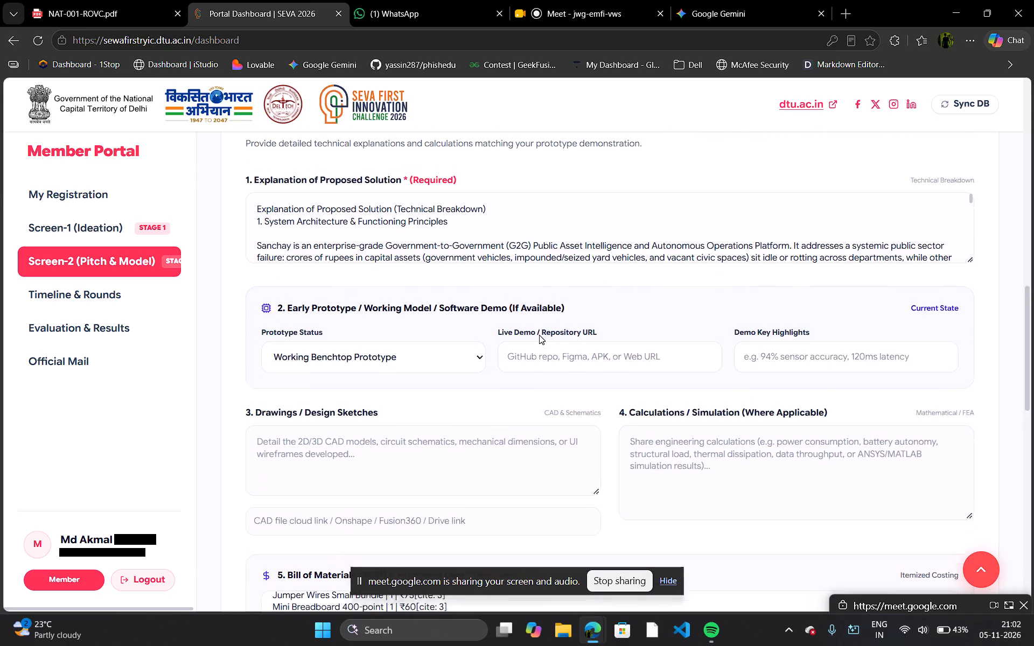
scroll(539, 335, "up", 1)
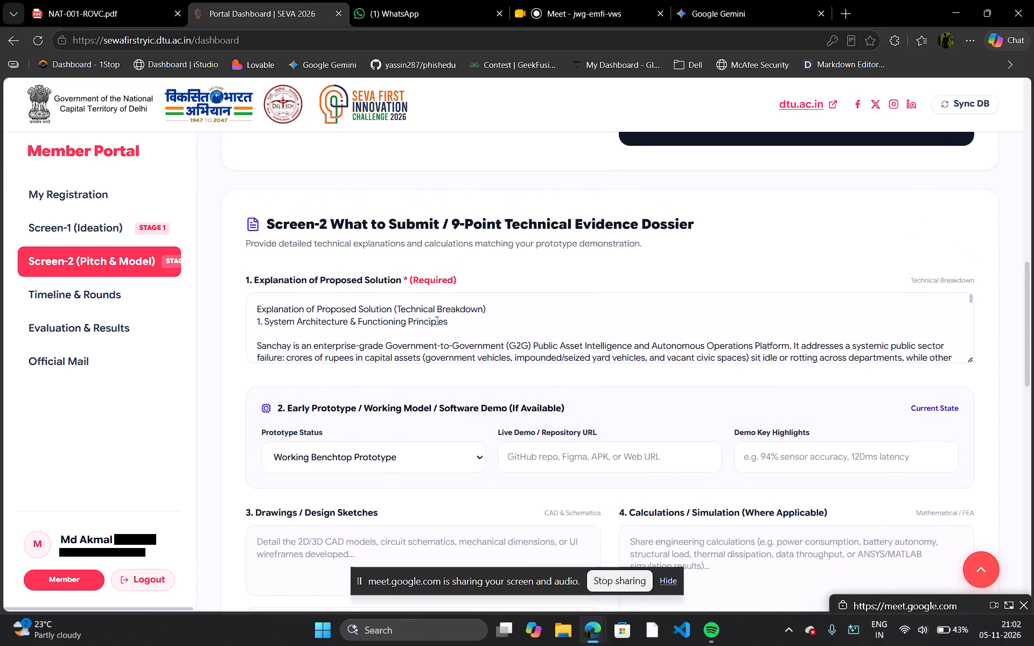
scroll(443, 320, "down", 4)
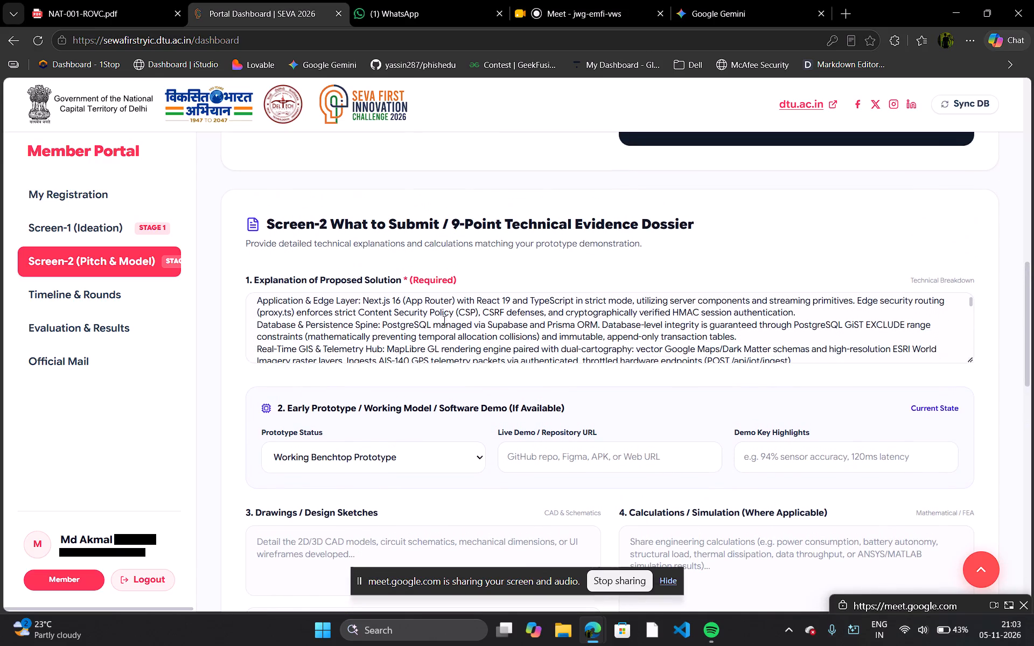
scroll(443, 320, "down", 3)
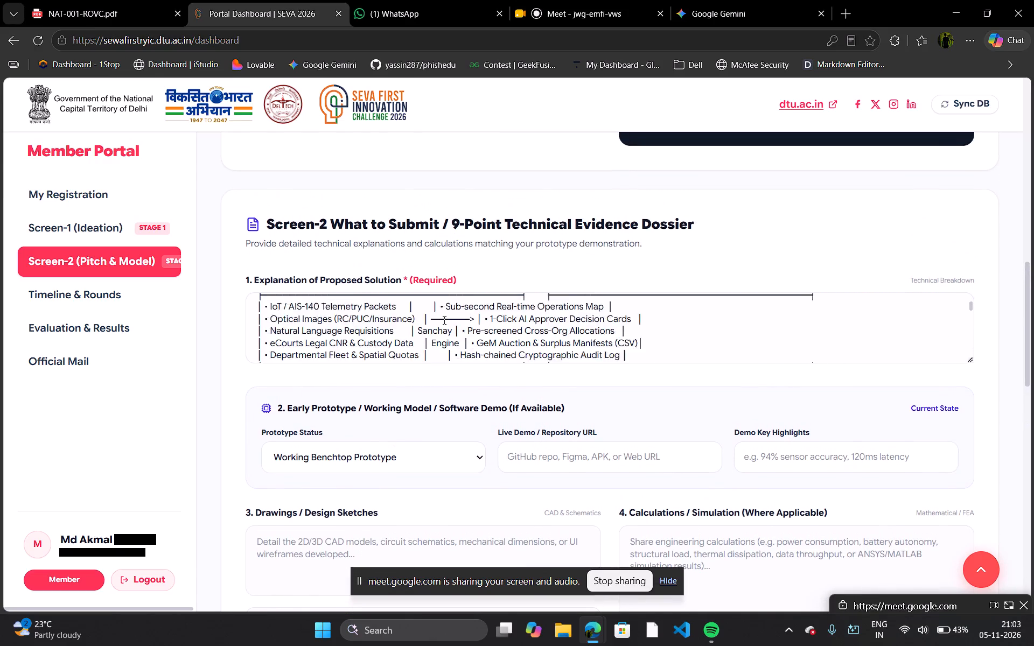
scroll(443, 320, "down", 1)
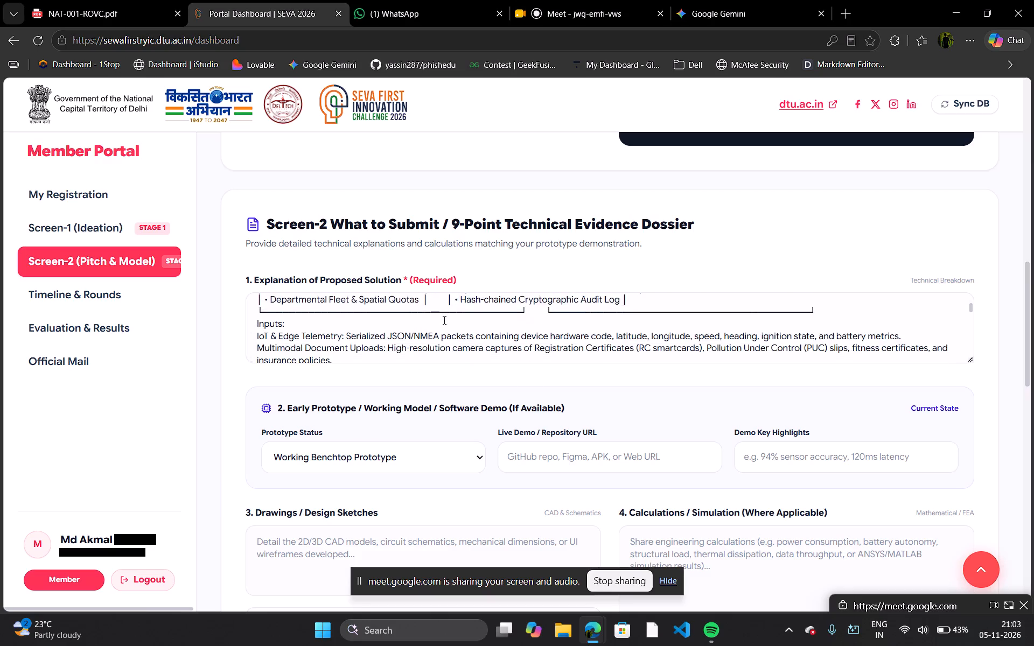
scroll(443, 320, "down", 3)
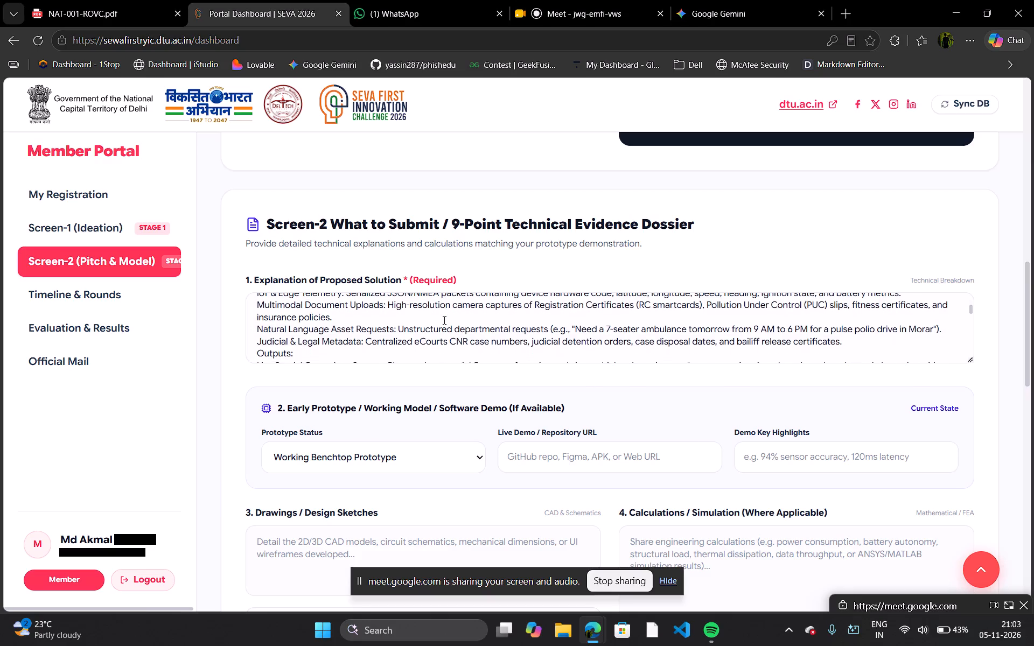
scroll(443, 320, "down", 2)
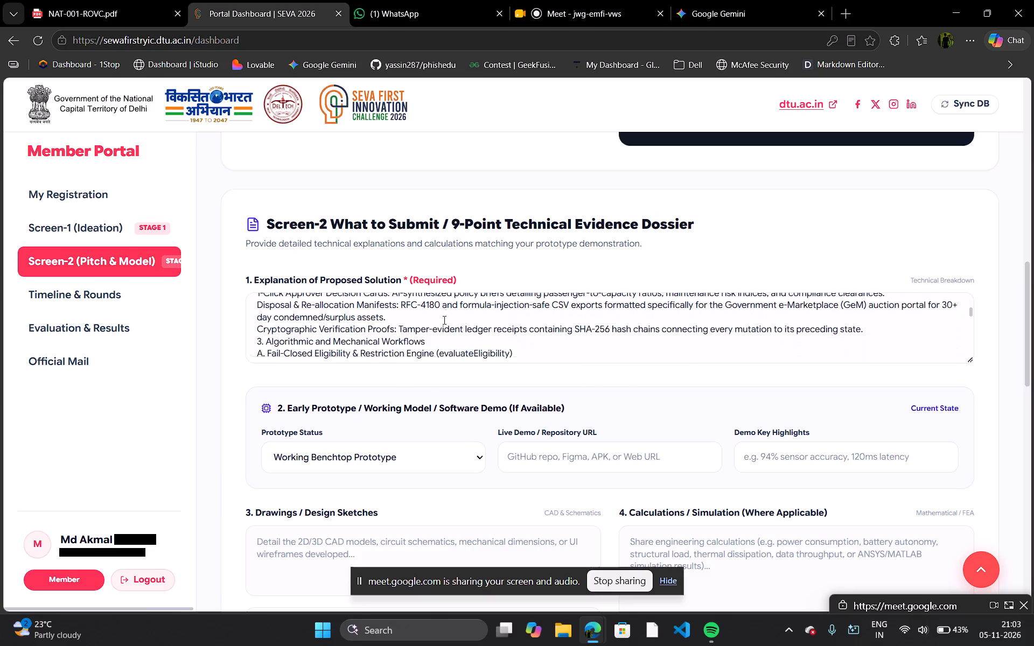
scroll(443, 320, "down", 5)
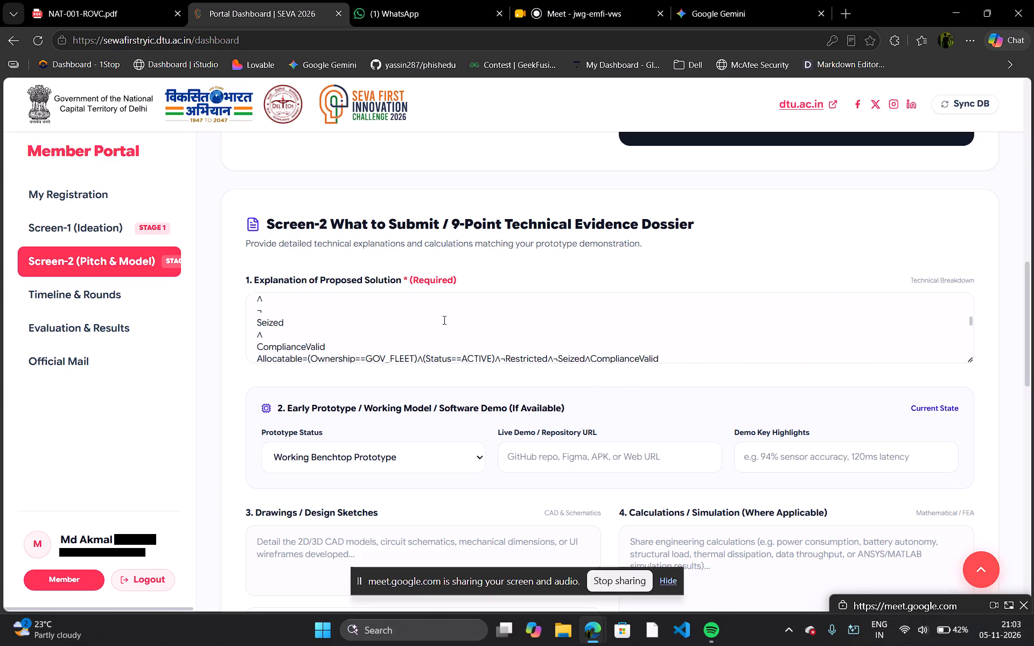
scroll(443, 320, "down", 3)
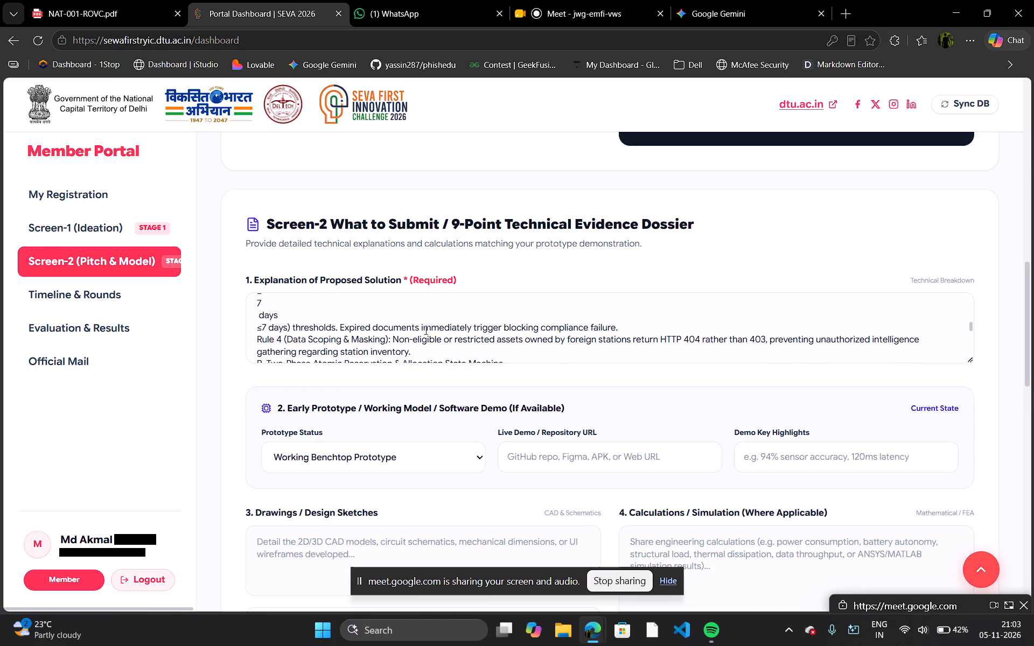
scroll(429, 329, "down", 5)
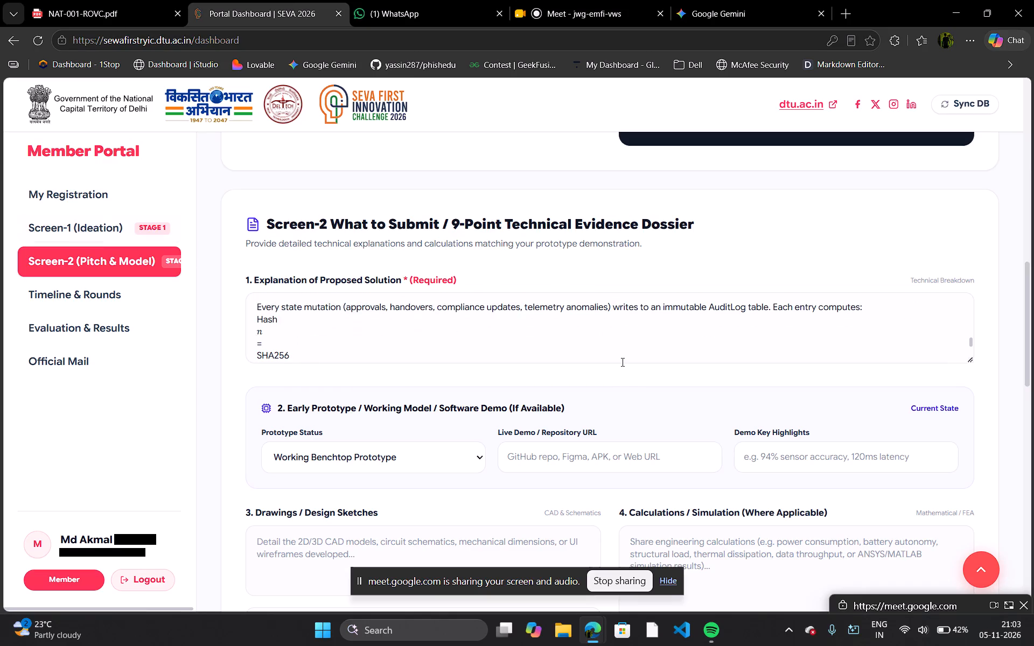
Save the Screen-2 form's progress as a draft.
scroll(621, 362, "down", 4)
scroll(582, 421, "down", 6)
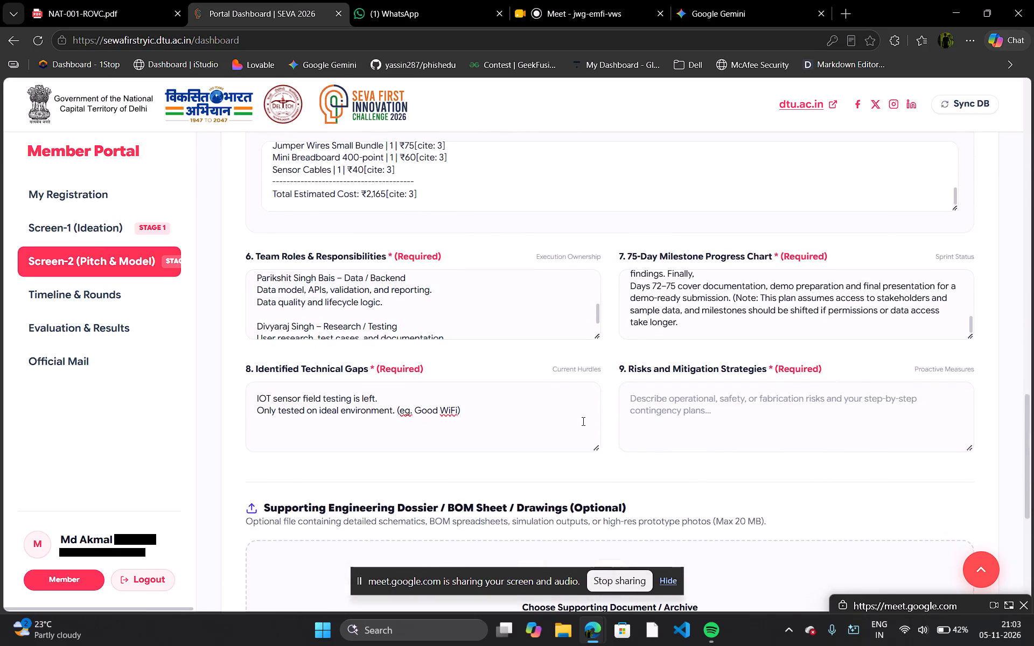
scroll(701, 481, "down", 3)
left_click(724, 469)
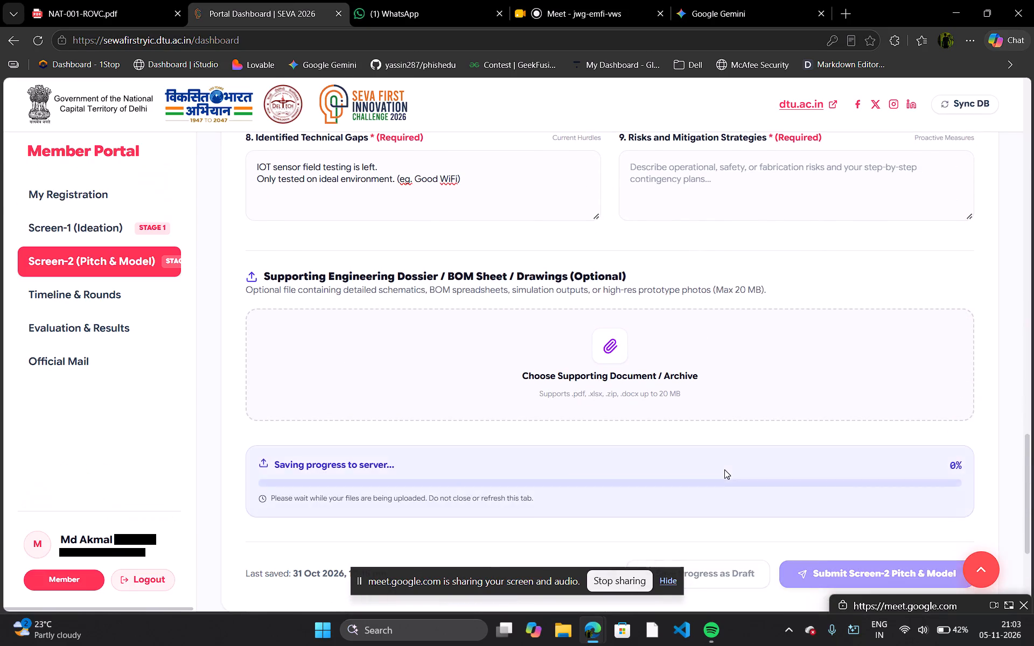
Open the Screen-1 (Ideation) form and look over the answers in its 12-Point Ideation Dossier.
scroll(621, 386, "up", 7)
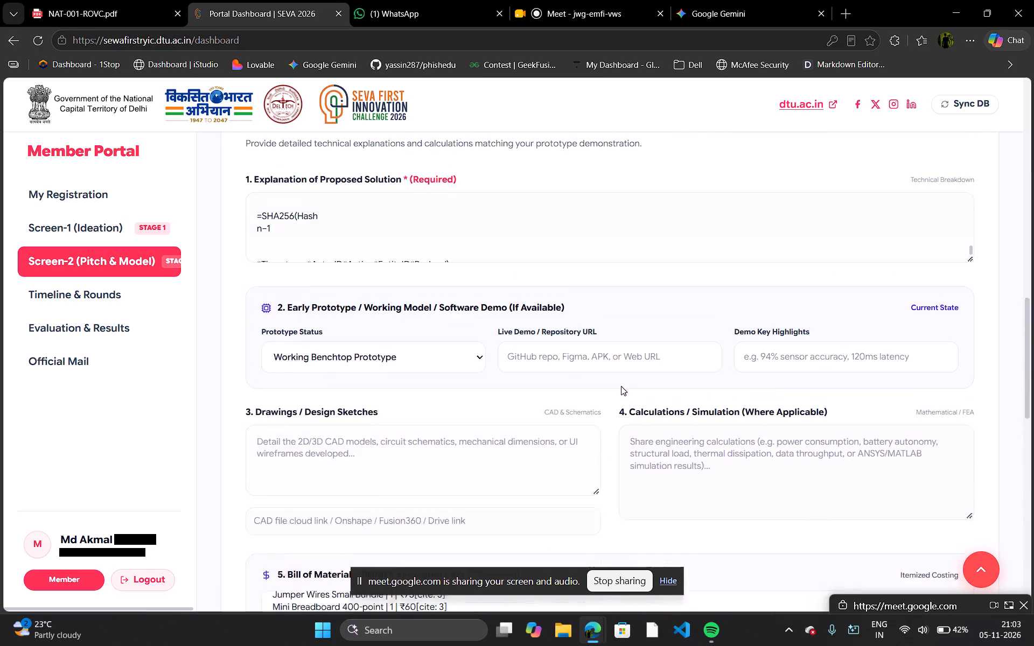
left_click(110, 237)
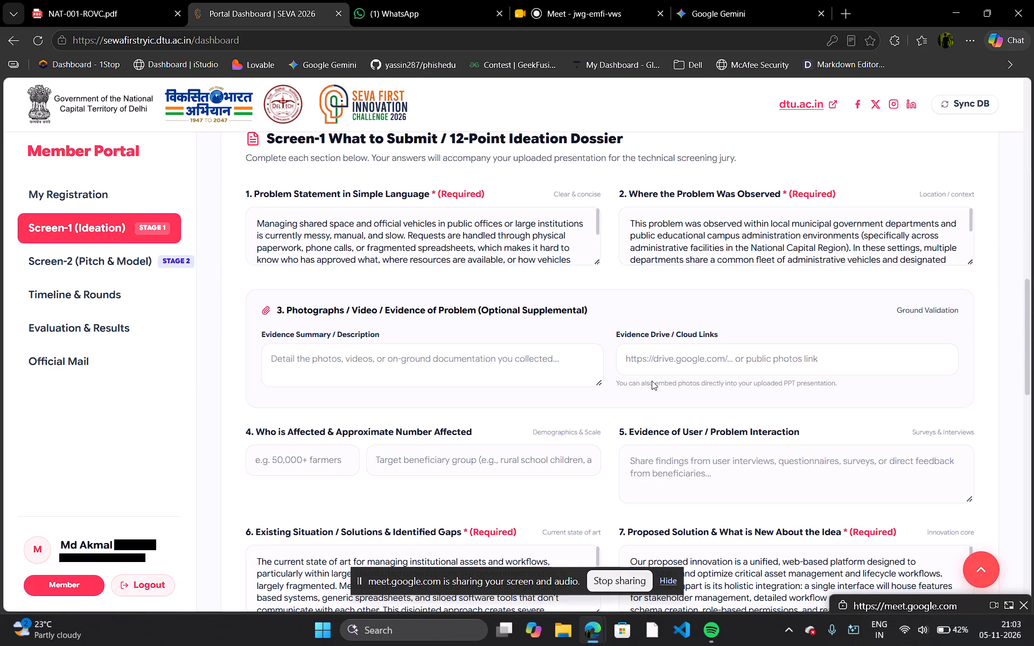
scroll(565, 329, "up", 2)
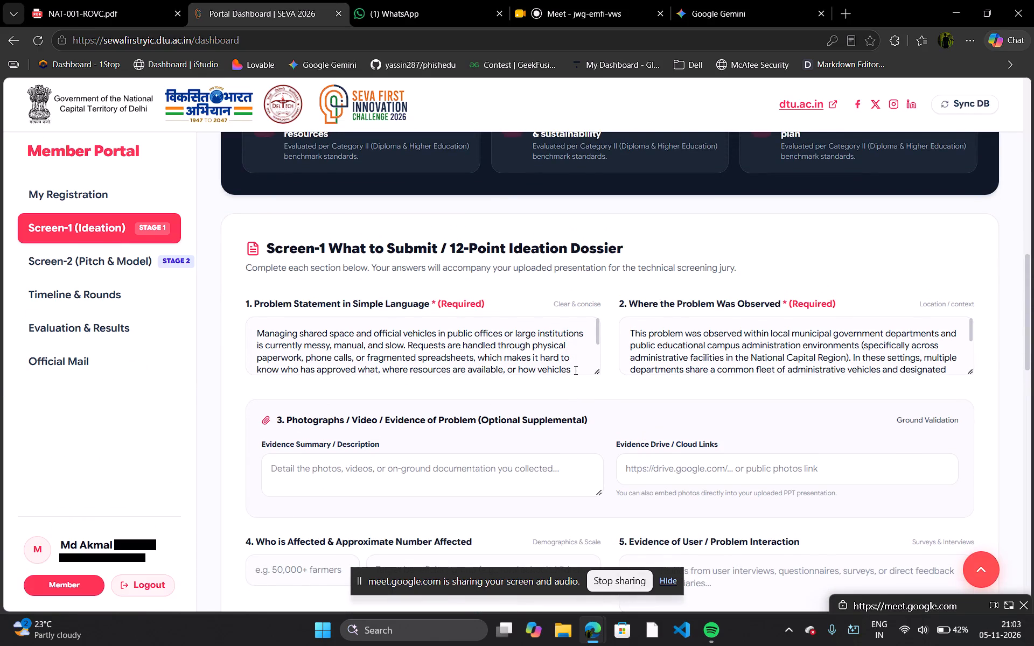
scroll(575, 370, "up", 1)
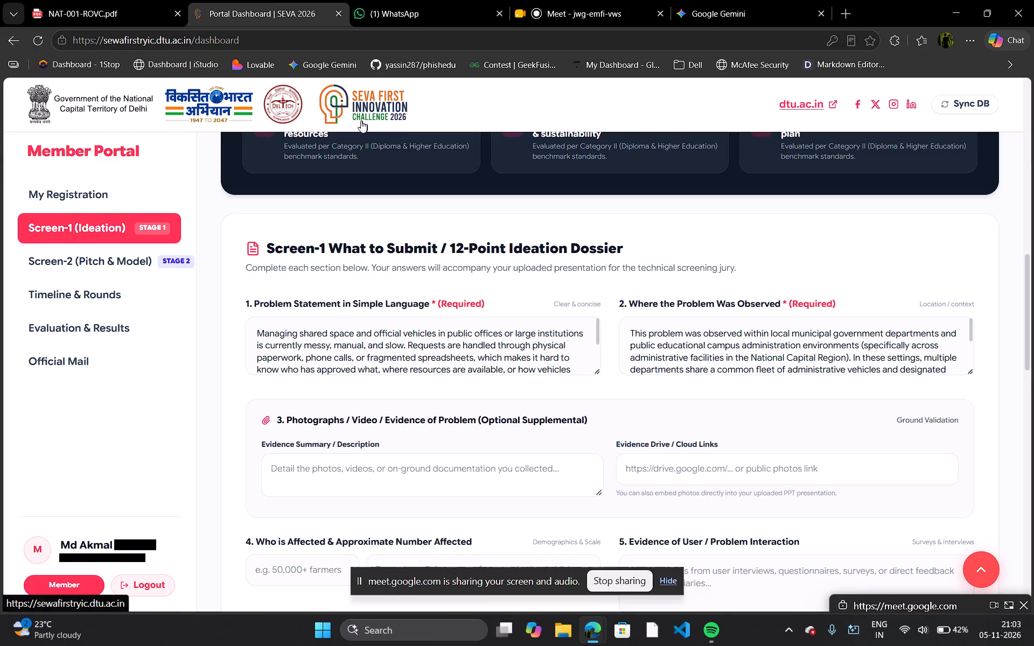
scroll(611, 296, "down", 2)
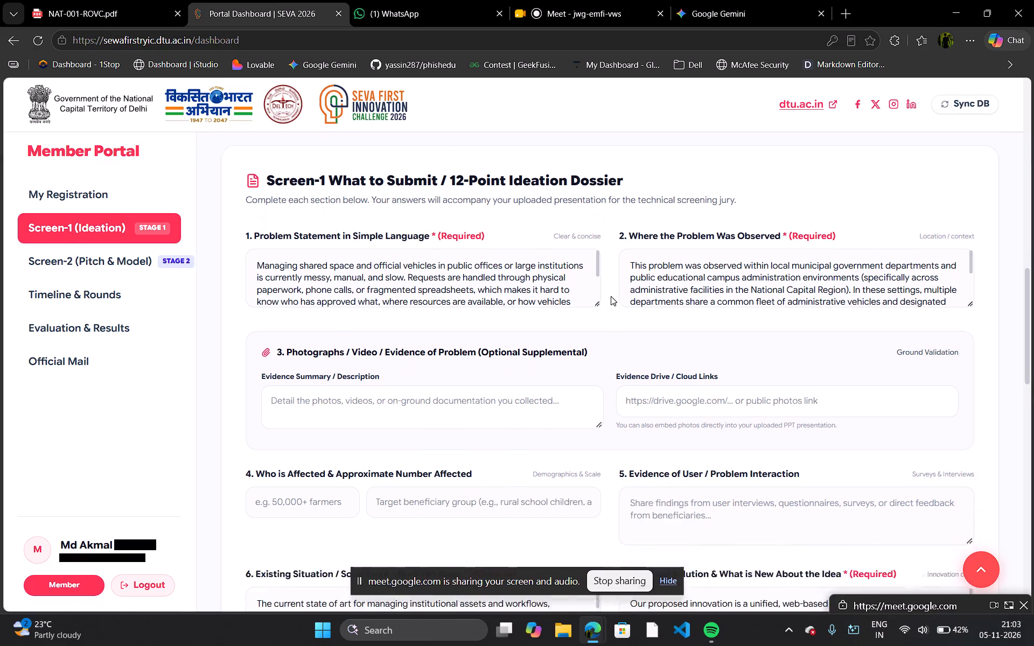
scroll(611, 296, "down", 1)
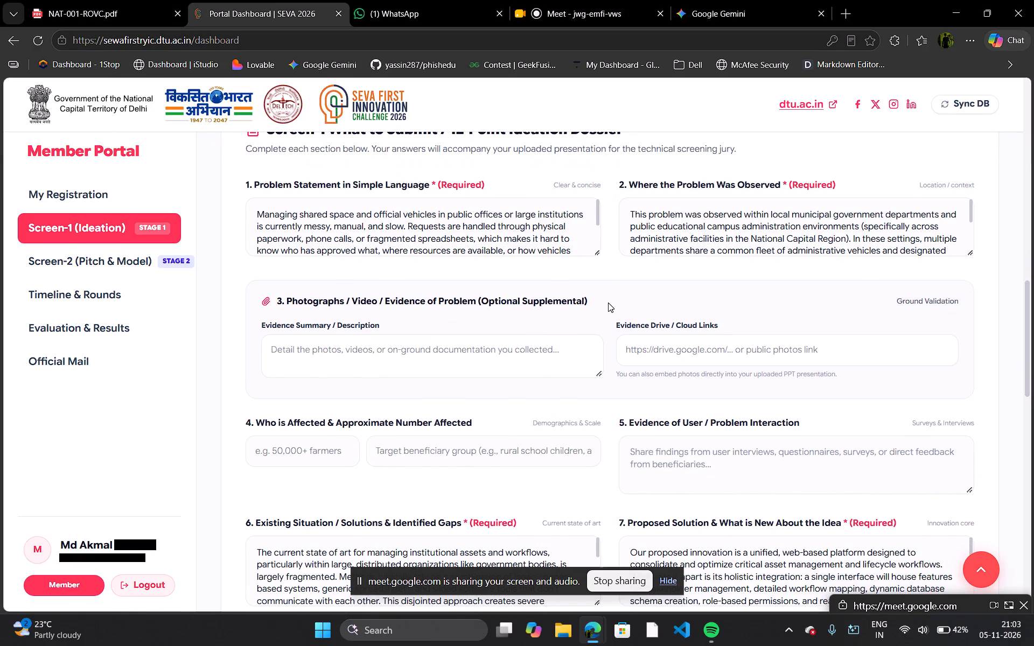
scroll(608, 303, "down", 1)
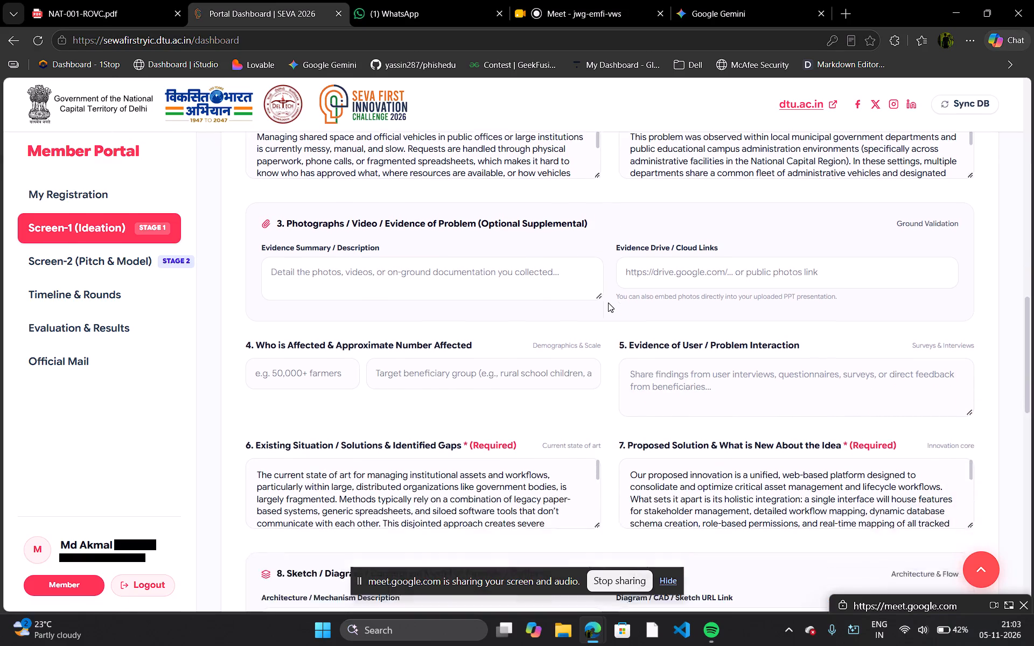
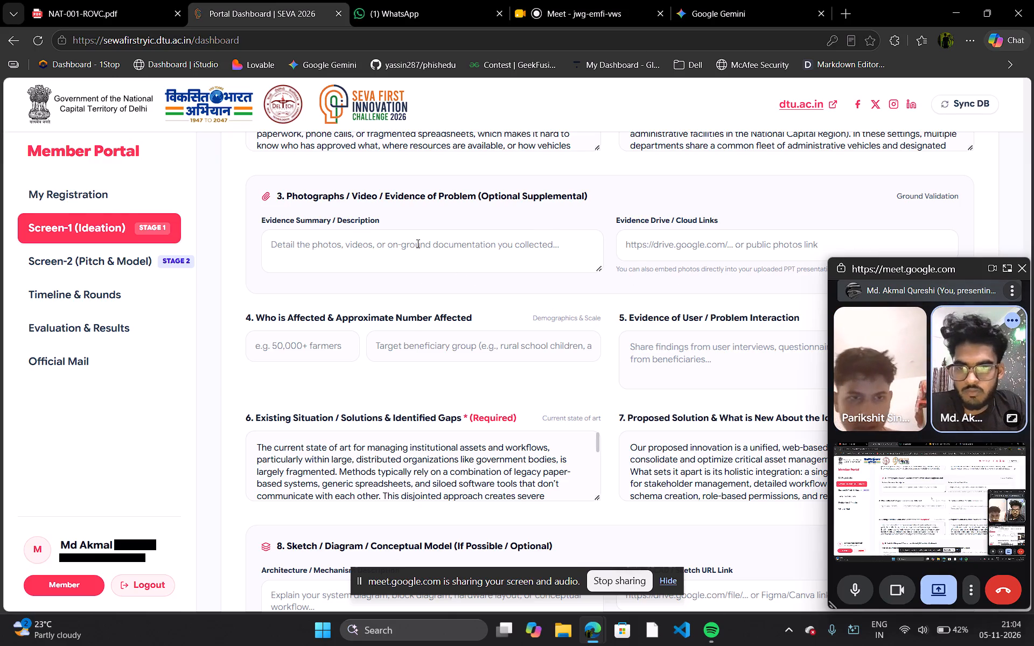
Look over the rest of the Screen-1 dossier, from the Evidence of Problem section to the uploaded presentation.
left_click(315, 256)
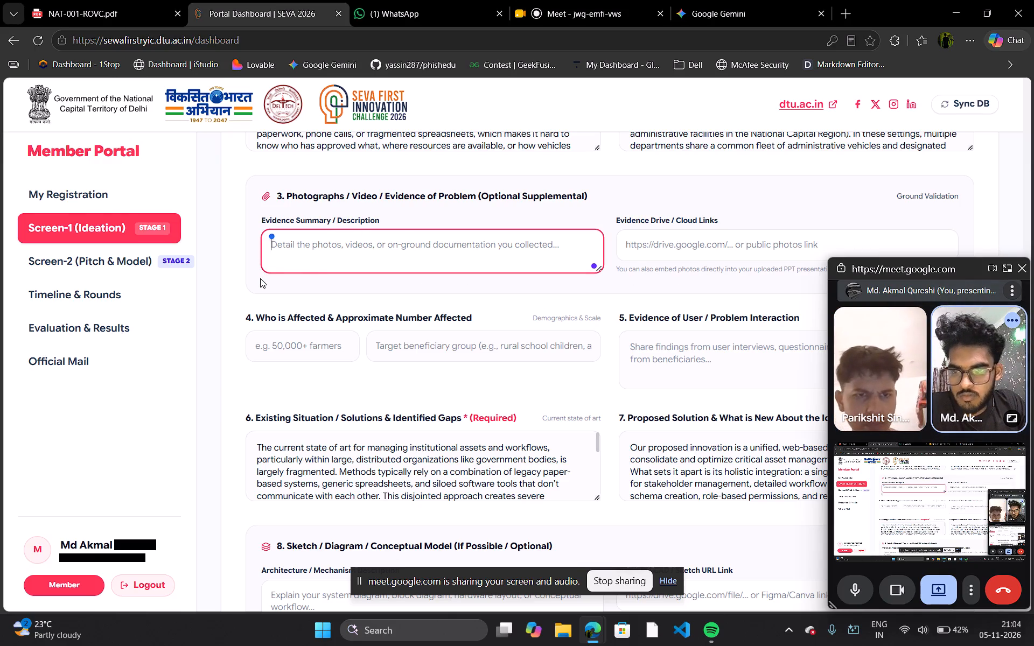
left_click(260, 278)
scroll(392, 298, "down", 1)
scroll(650, 503, "down", 2)
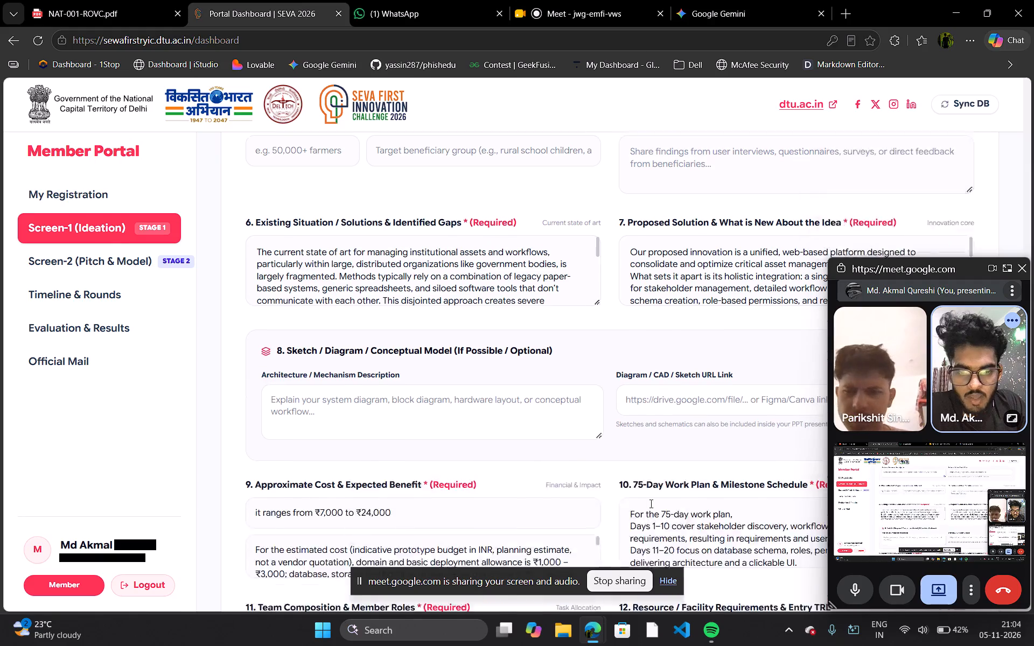
scroll(650, 503, "down", 6)
scroll(727, 151, "up", 2)
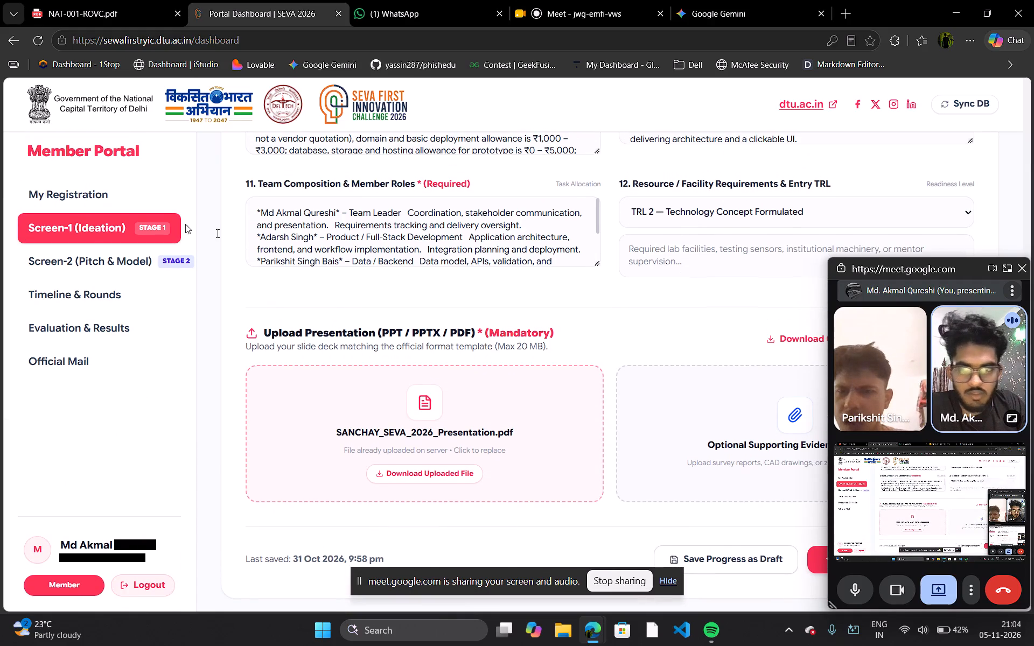
Return to the Screen-2 (Pitch & Model) form and examine the Identified Technical Gaps and Risks and Mitigation Strategies fields.
left_click(60, 261)
scroll(783, 334, "left", 1)
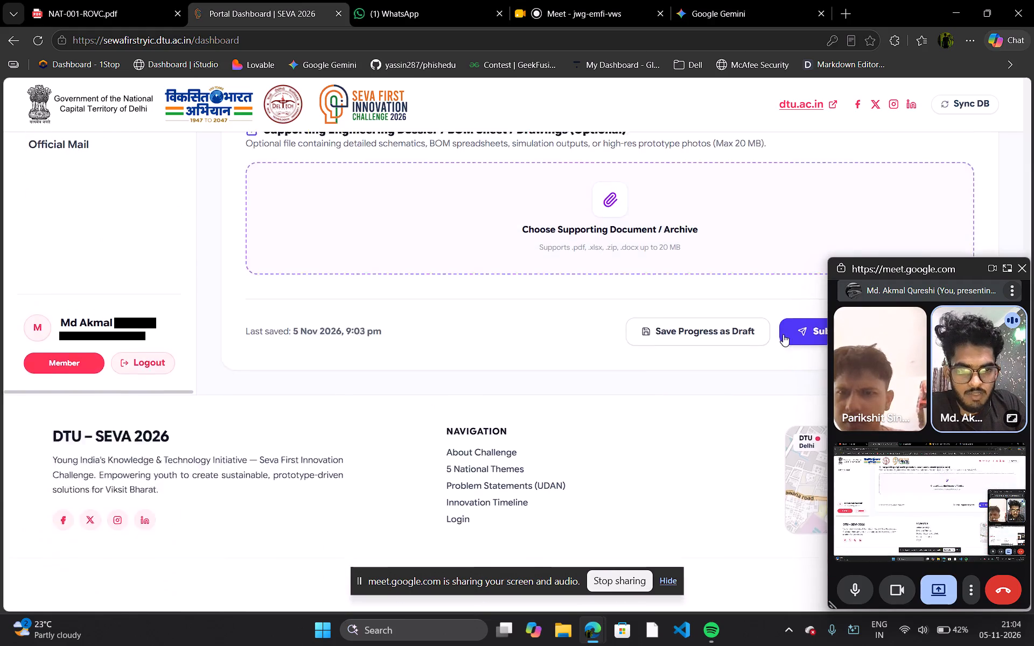
scroll(783, 334, "left", 1)
scroll(704, 254, "up", 1)
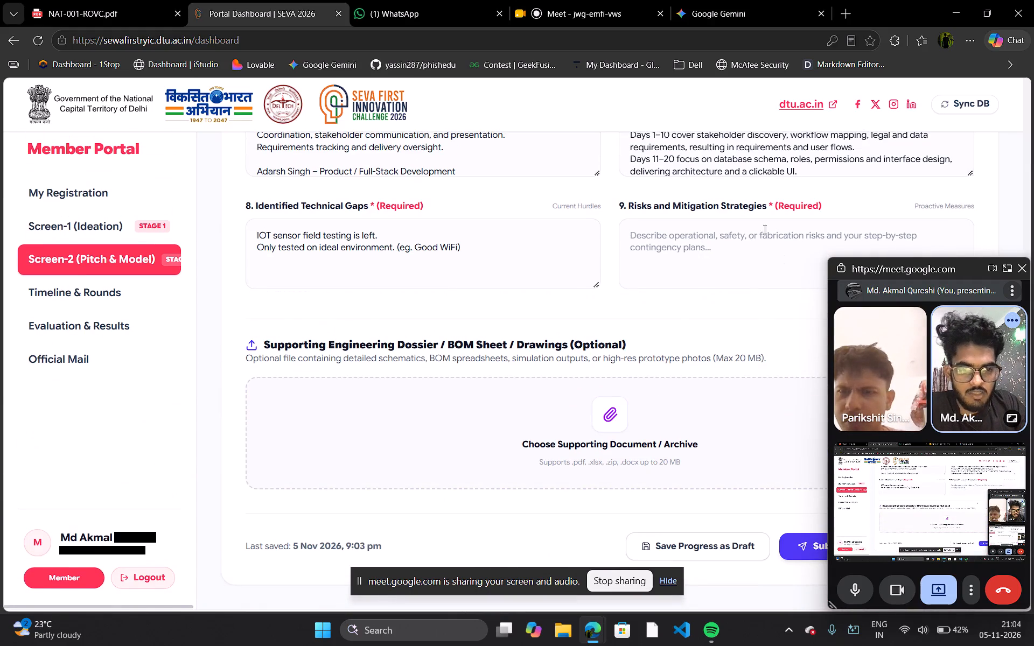
scroll(610, 201, "up", 1)
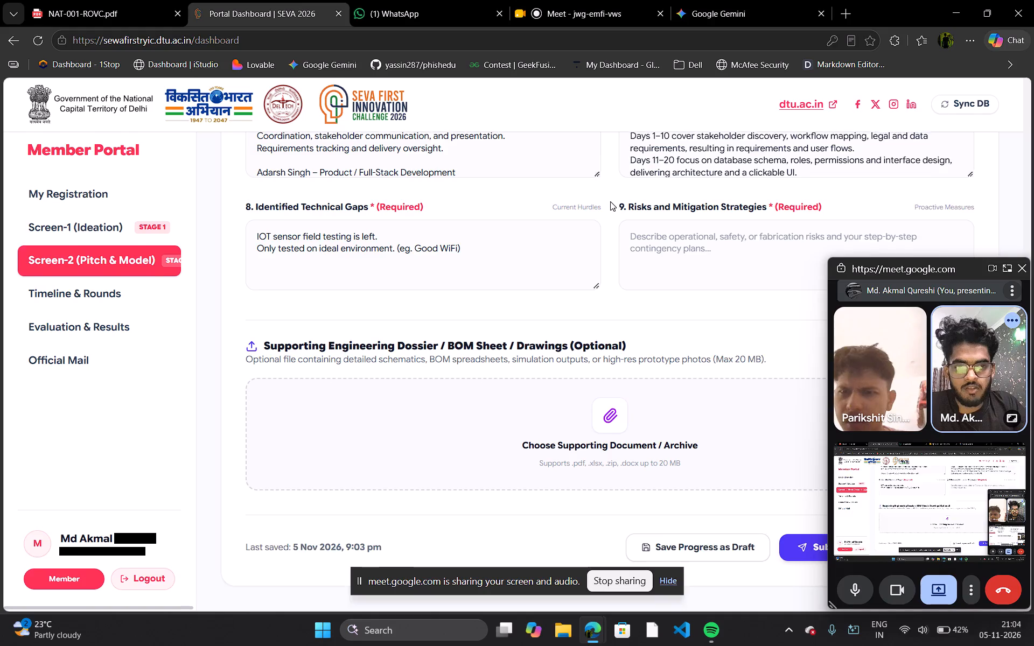
scroll(610, 201, "up", 1)
left_click_drag(829, 245, 797, 247)
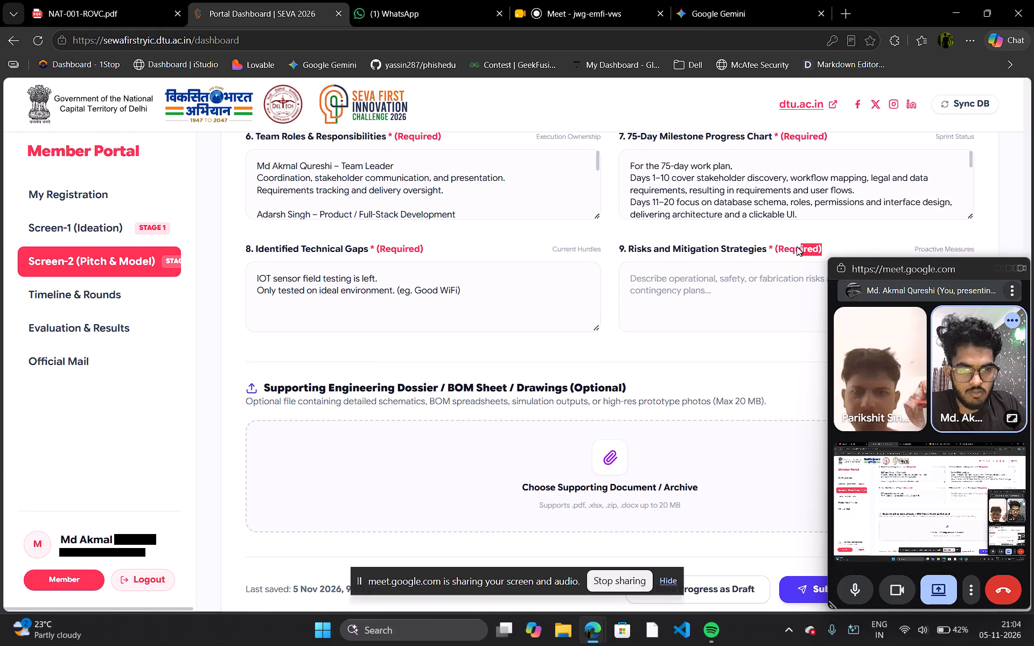
left_click_drag(797, 247, 777, 250)
left_click(689, 234)
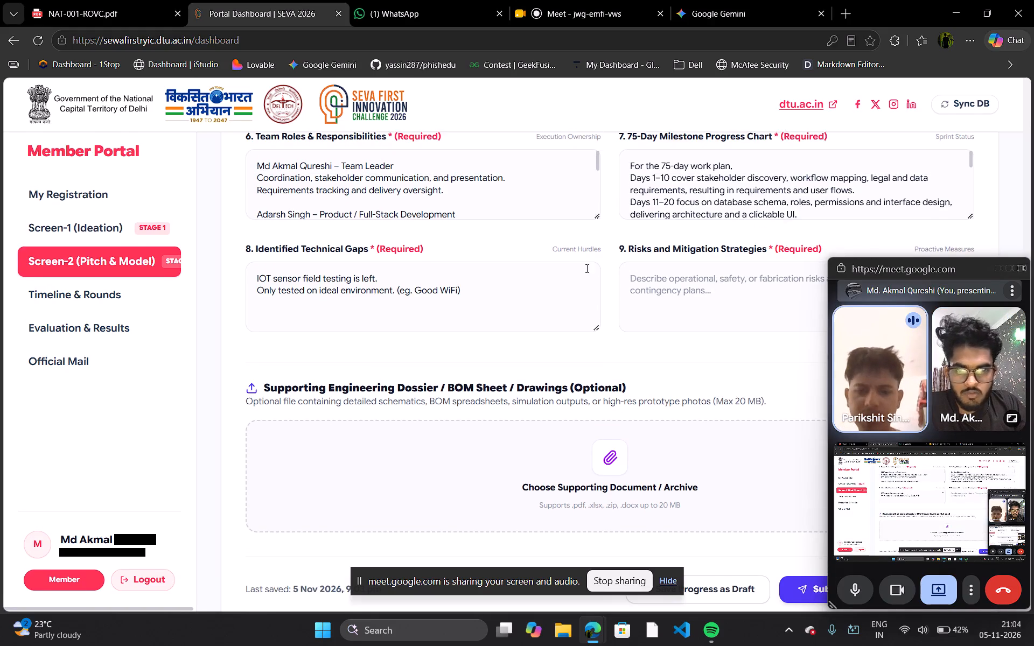
scroll(586, 268, "down", 2)
scroll(473, 301, "up", 1)
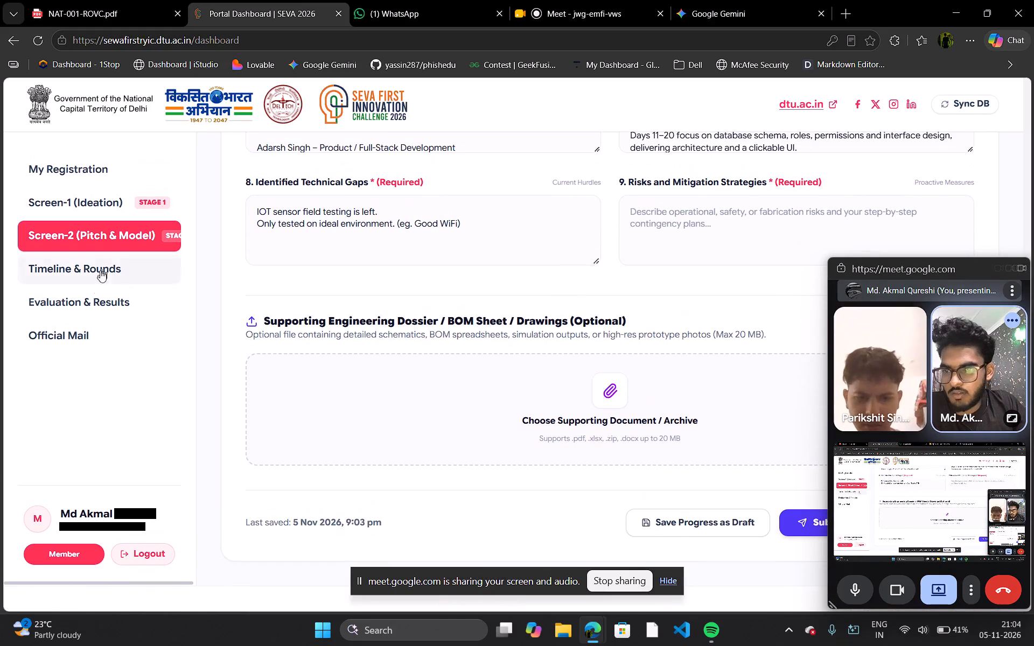
Open Timeline & Rounds and review the dates and required documents of the challenge stages, from Stage-I to Stage-VI.
left_click(85, 266)
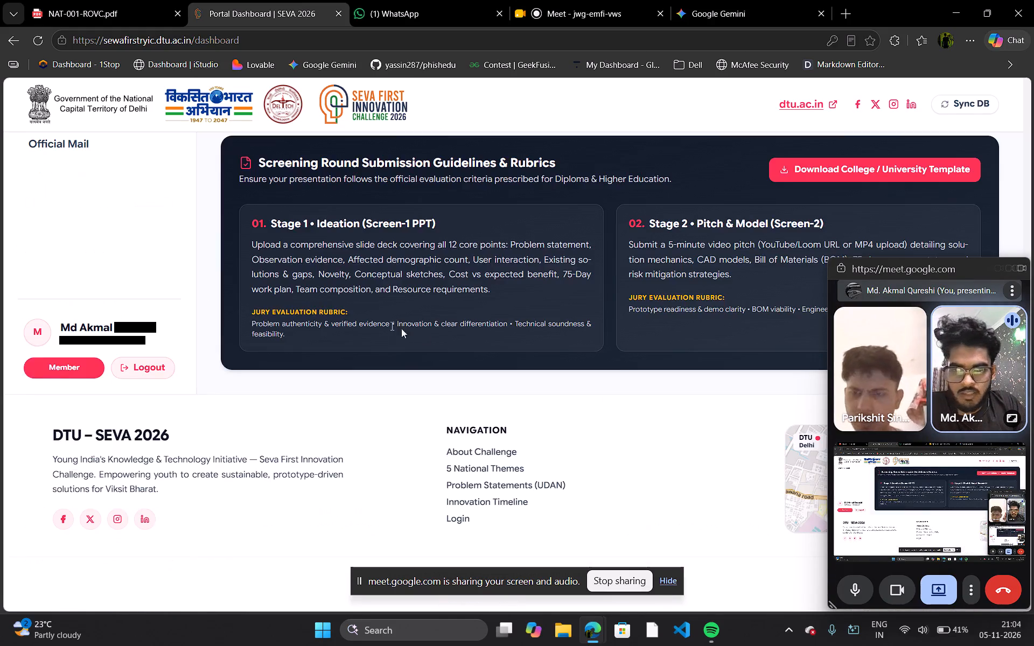
scroll(621, 390, "up", 6)
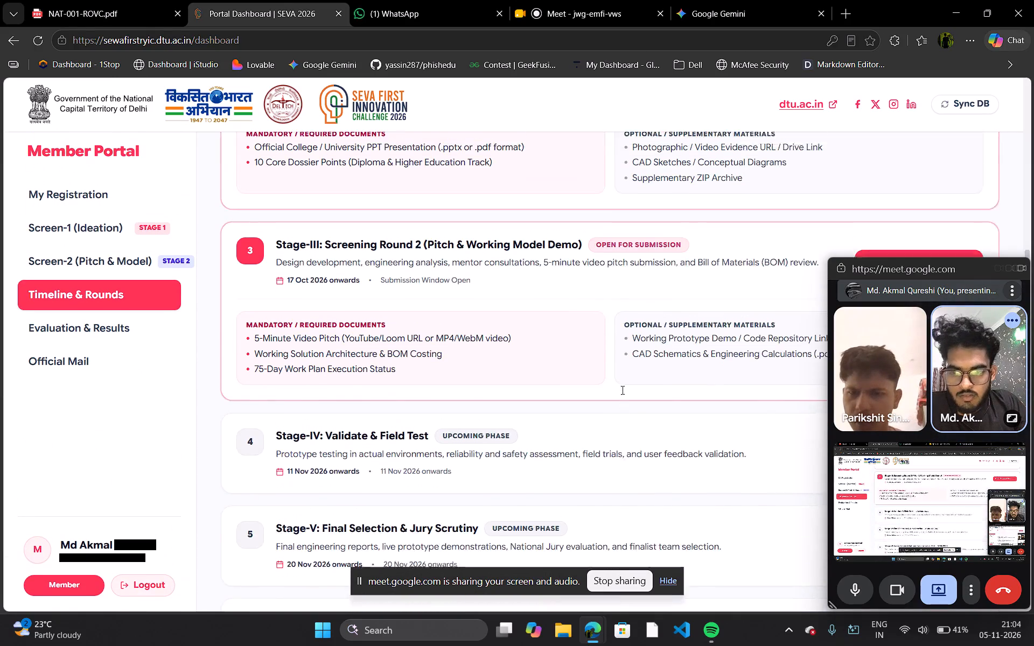
scroll(621, 390, "up", 3)
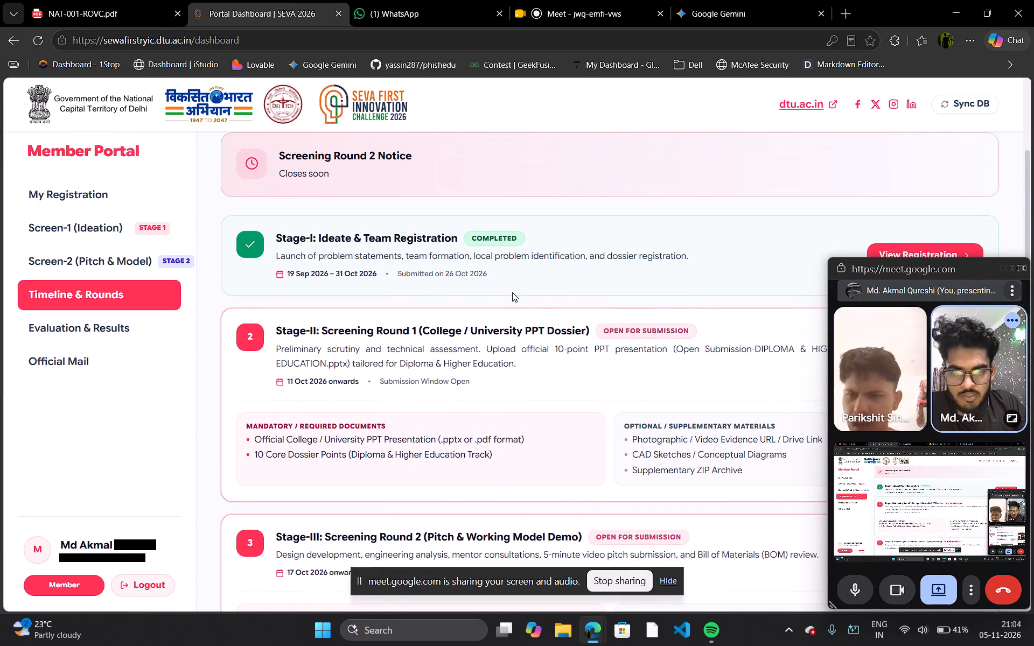
scroll(512, 292, "down", 1)
left_click_drag(291, 225, 364, 227)
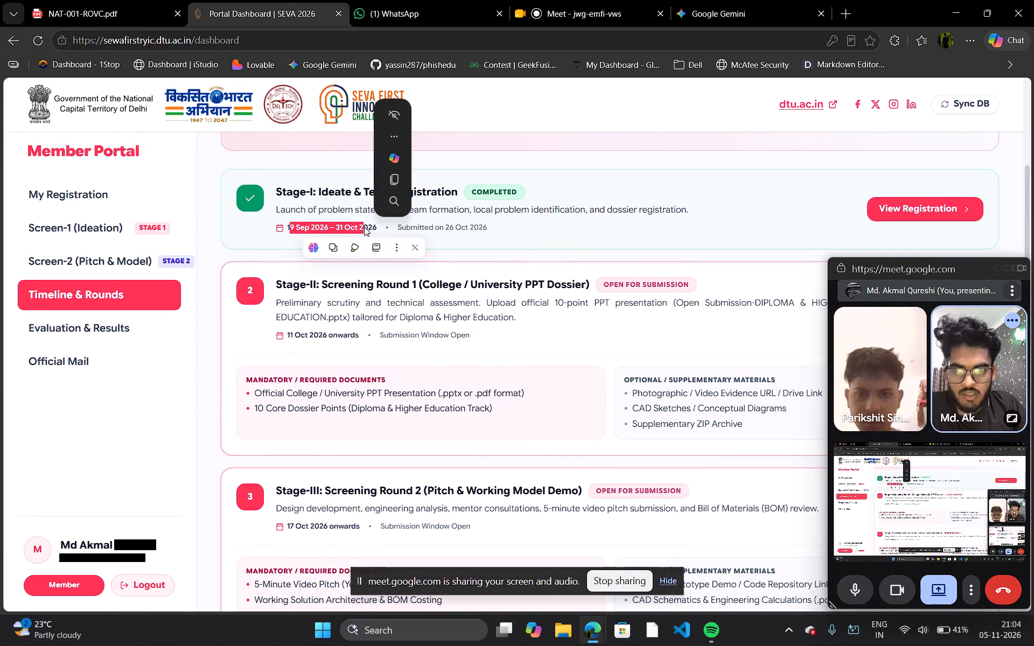
left_click(364, 227)
left_click(364, 227)
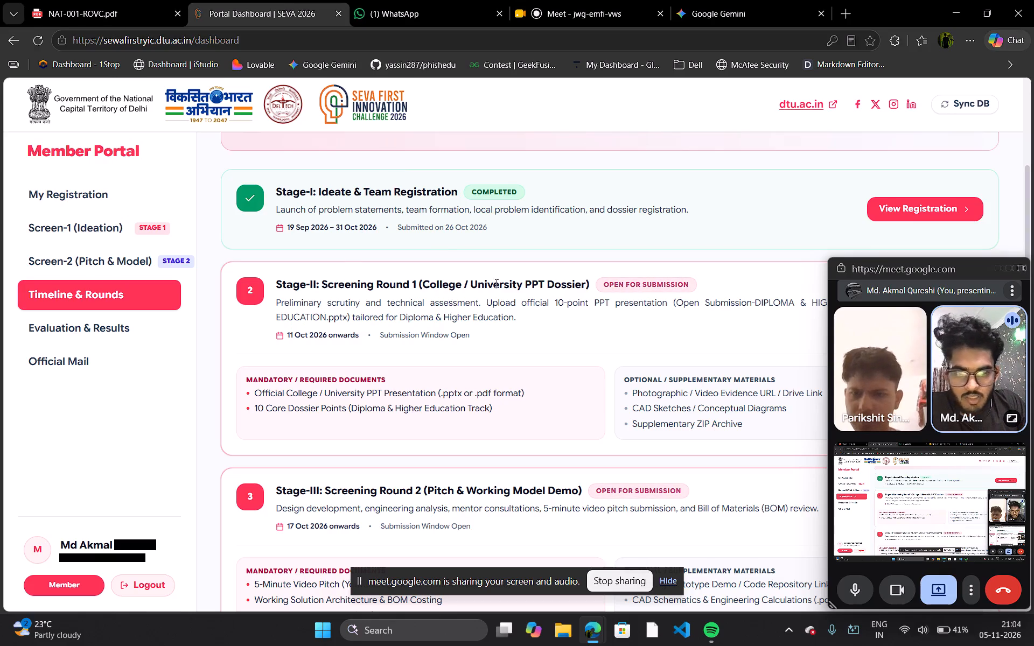
left_click_drag(290, 332, 317, 333)
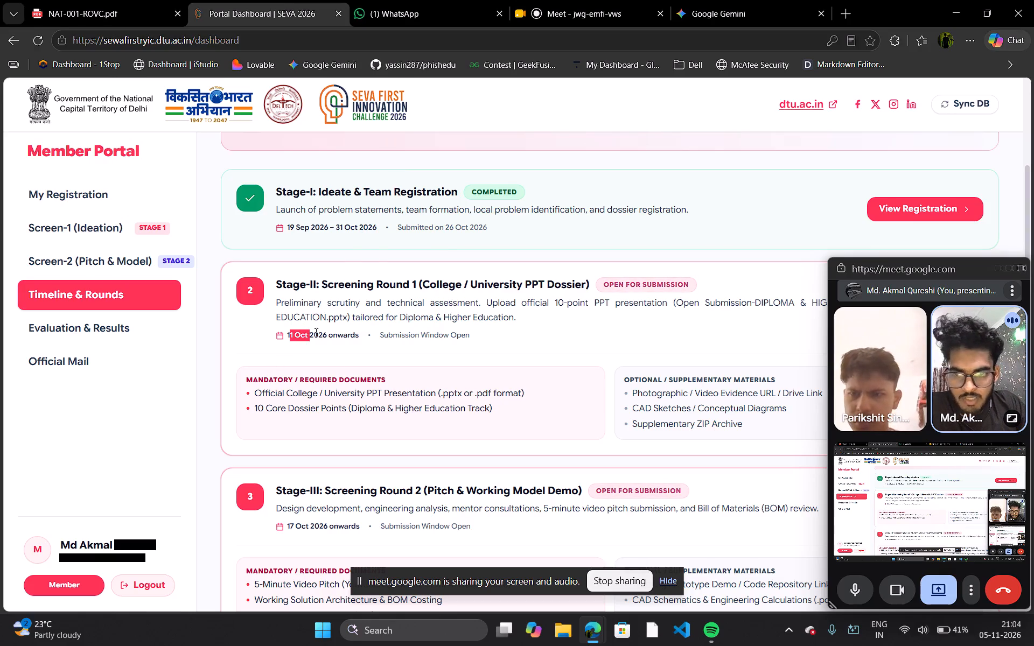
left_click_drag(317, 333, 330, 332)
left_click(389, 335)
scroll(612, 325, "down", 1)
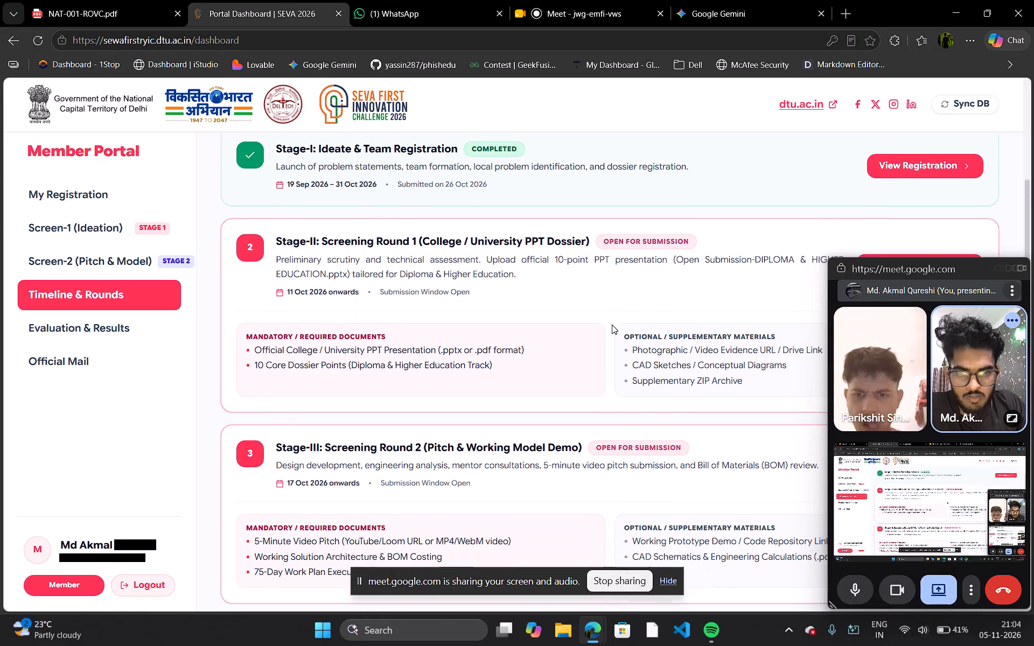
scroll(612, 325, "down", 1)
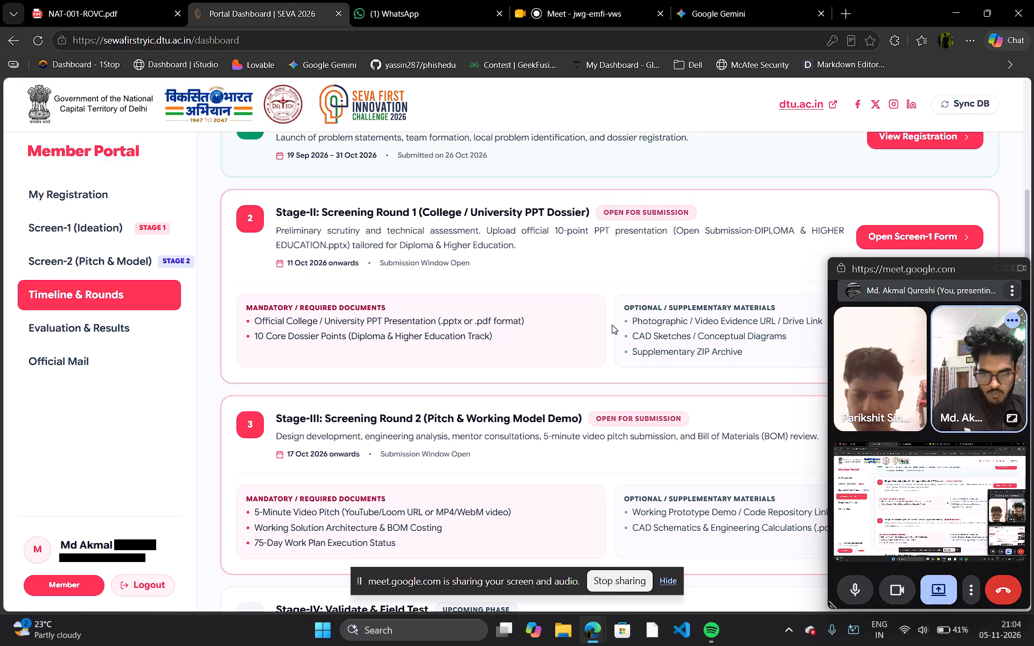
scroll(527, 369, "down", 2)
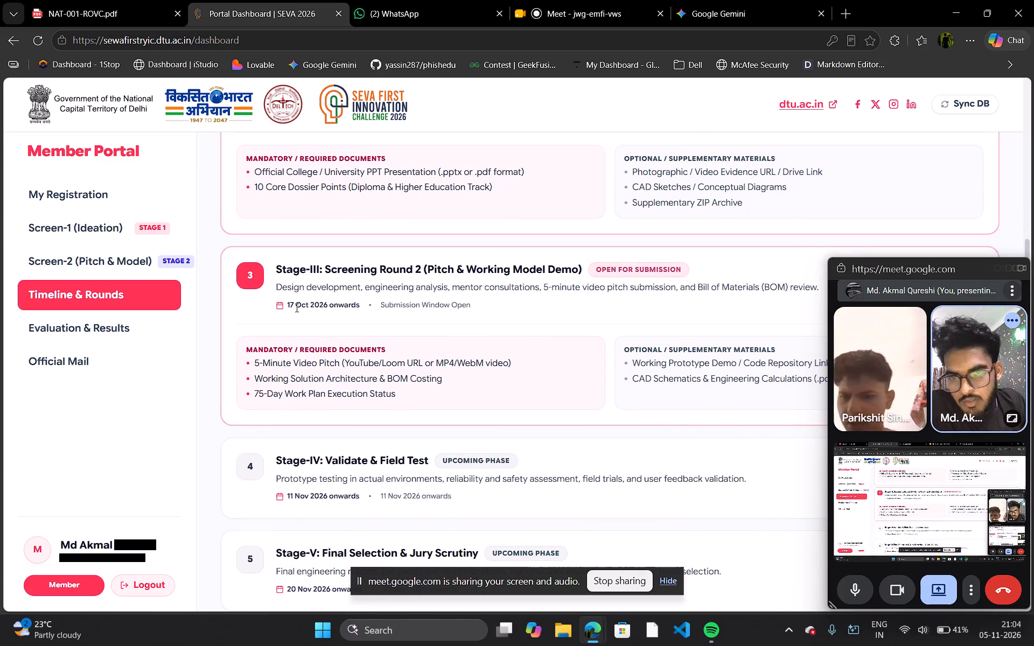
scroll(500, 363, "down", 2)
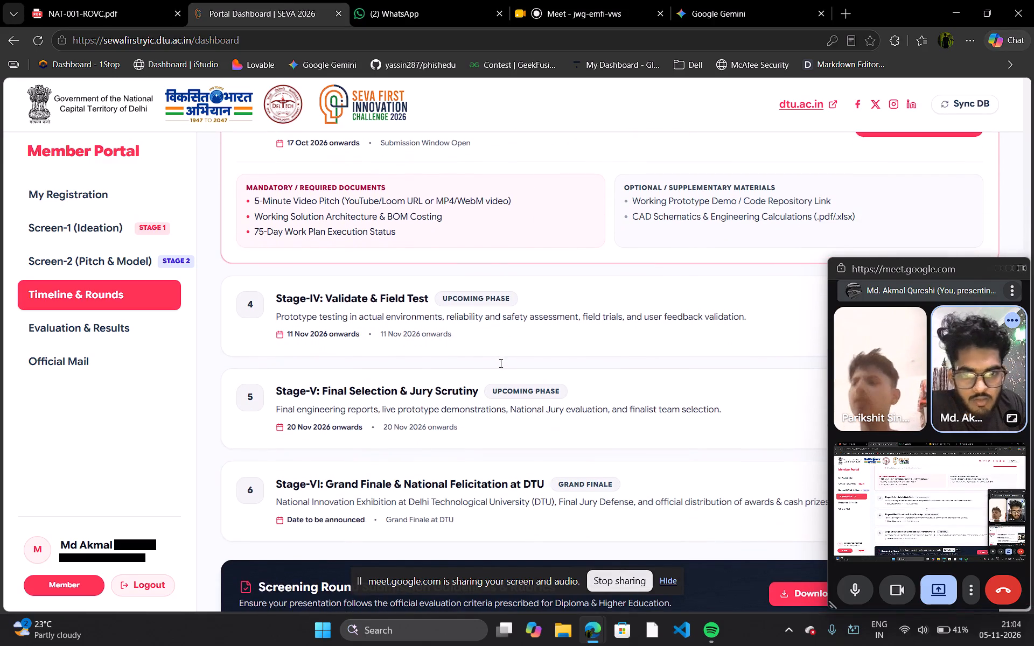
scroll(500, 363, "down", 1)
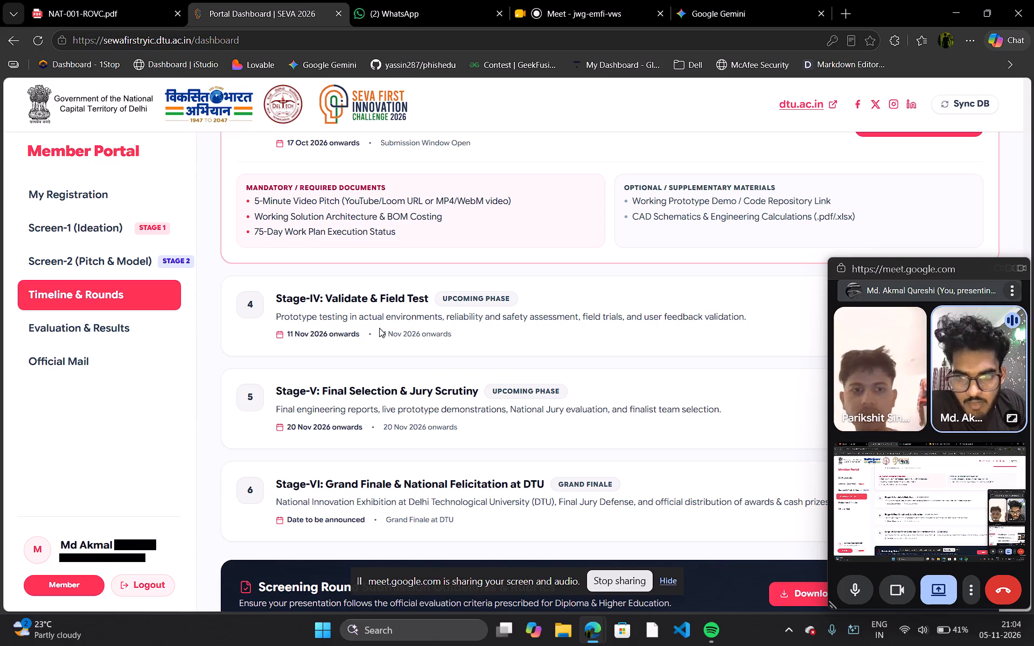
left_click_drag(379, 328, 442, 331)
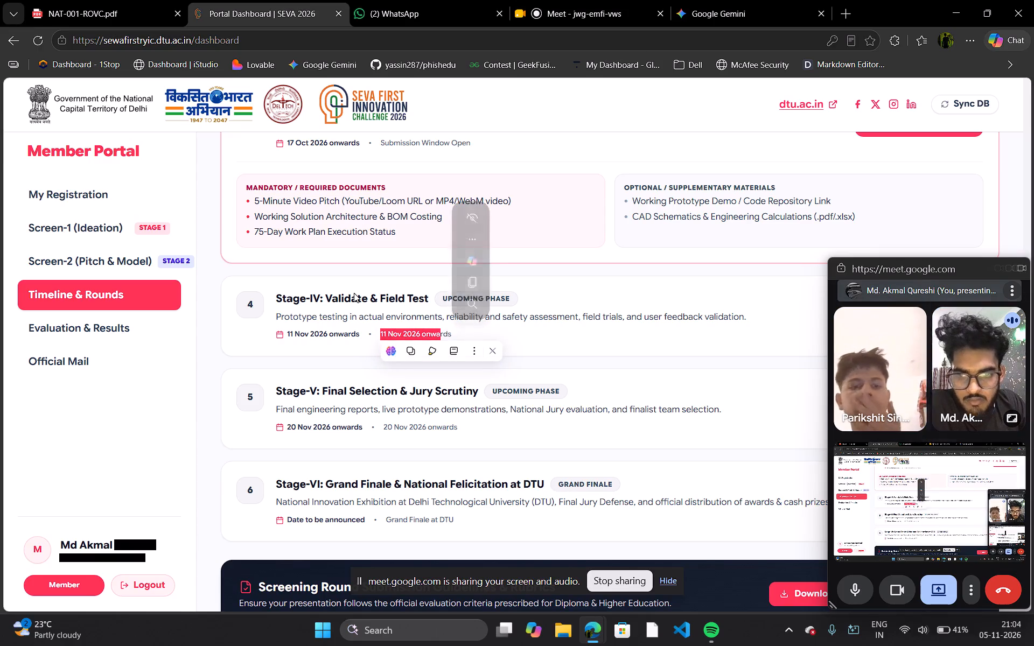
left_click(354, 293)
left_click_drag(377, 334, 455, 334)
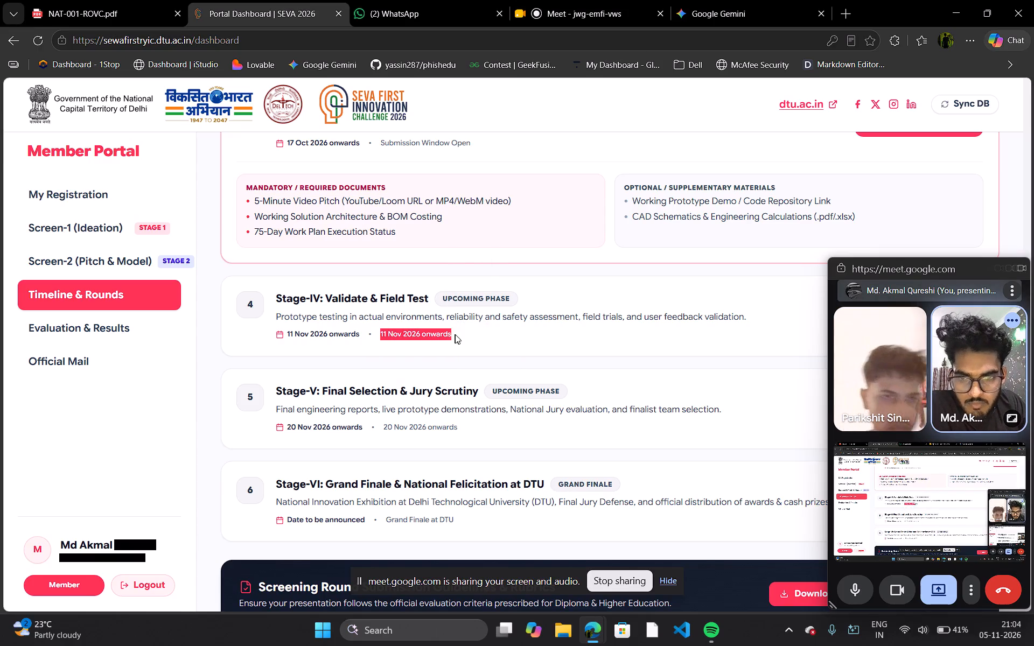
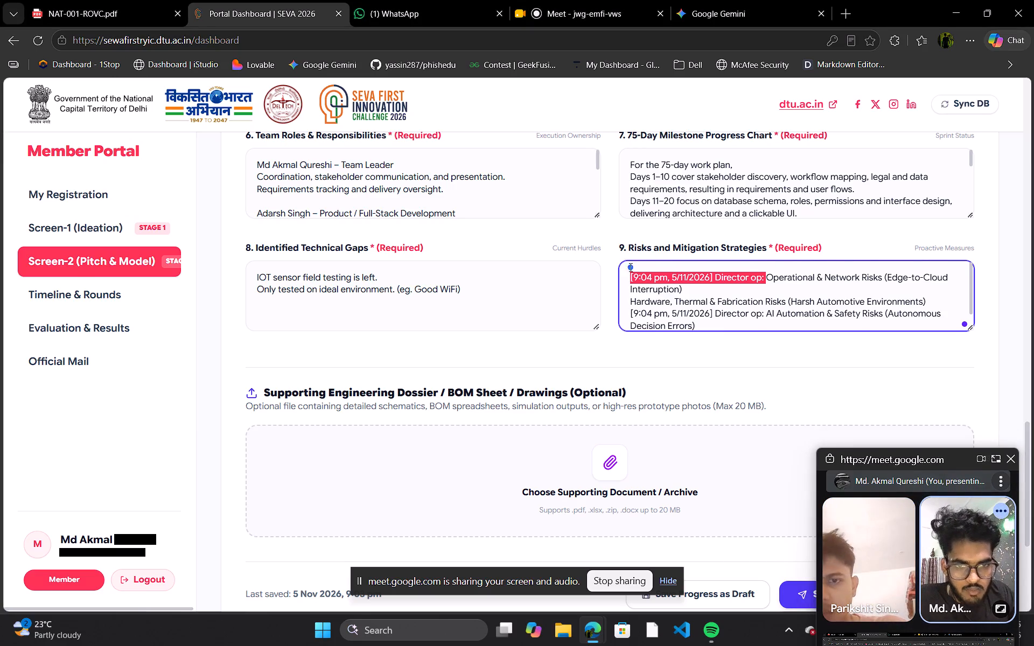
Delete the pasted chat timestamp and sender prefixes from the operational and AI automation risk lines in Risks and Mitigation Strategies.
left_click_drag(628, 267, 626, 269)
key("BackSpace")
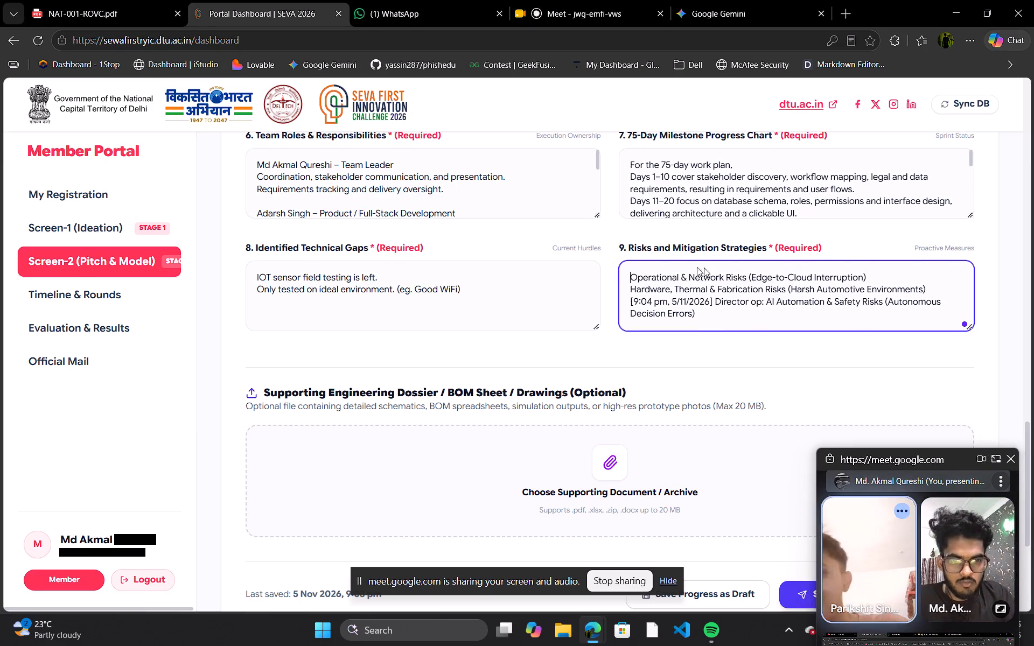
left_click(769, 303)
left_click_drag(766, 303, 716, 300)
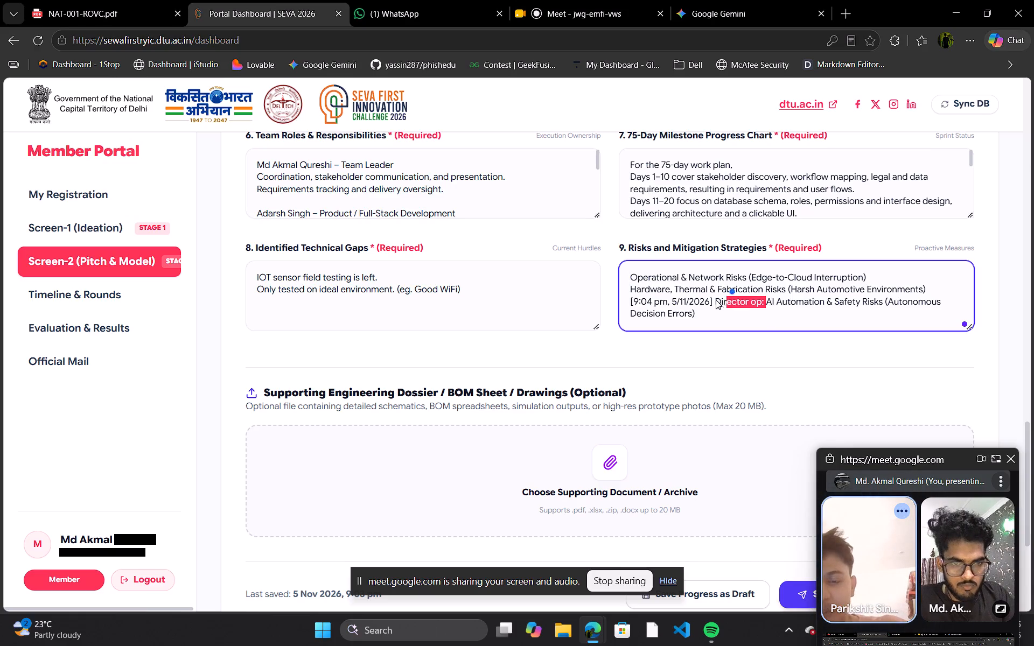
left_click_drag(716, 300, 624, 299)
key("BackSpace")
key("Right")
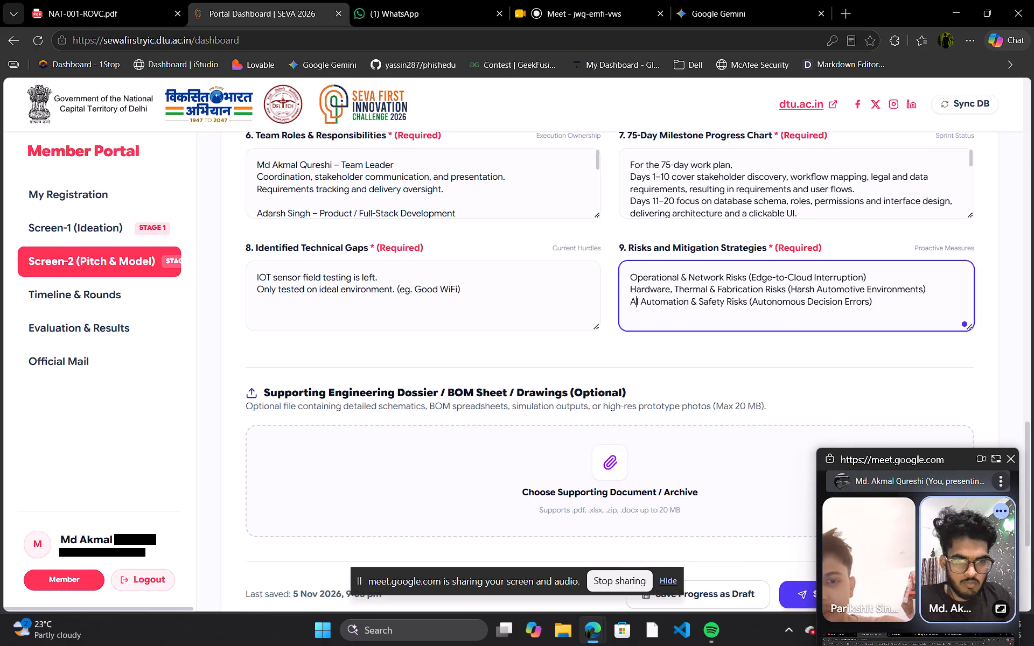
key("Up")
key("Down")
key("Down")
key("Down")
key("Up")
key("Up")
key("Up")
key("Up")
key("Up")
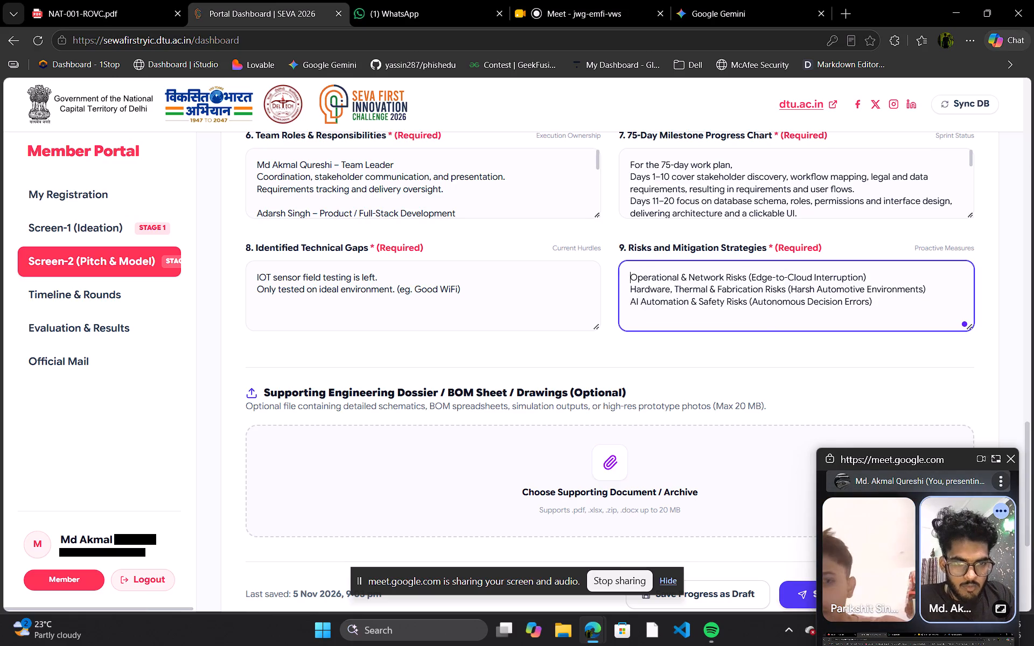
left_click(754, 350)
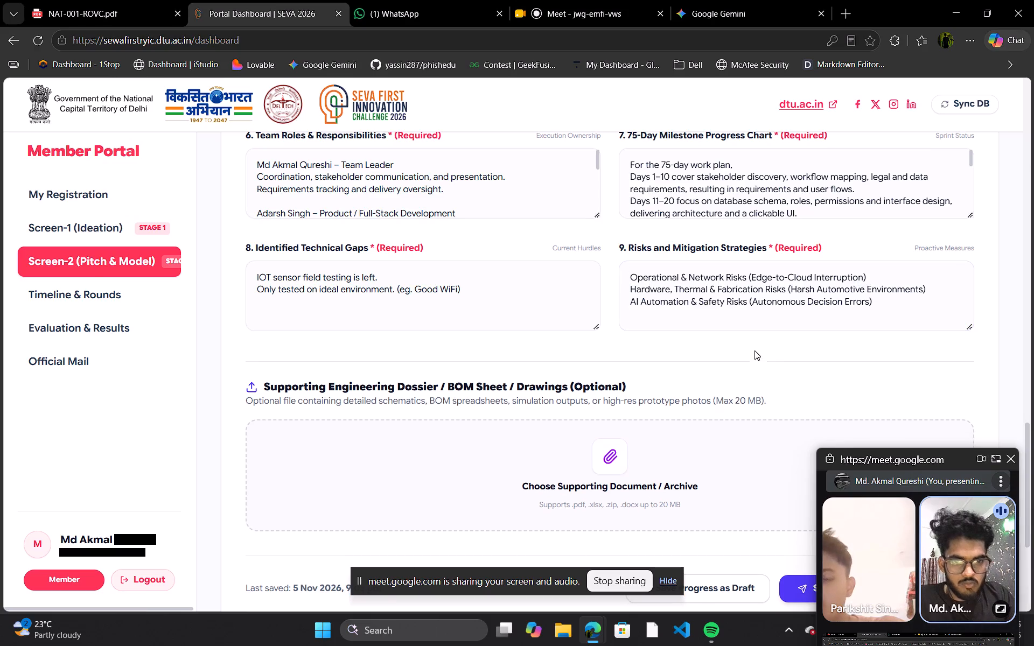
Save the Screen-2 form progress as a draft.
scroll(771, 508, "down", 1)
left_click(732, 475)
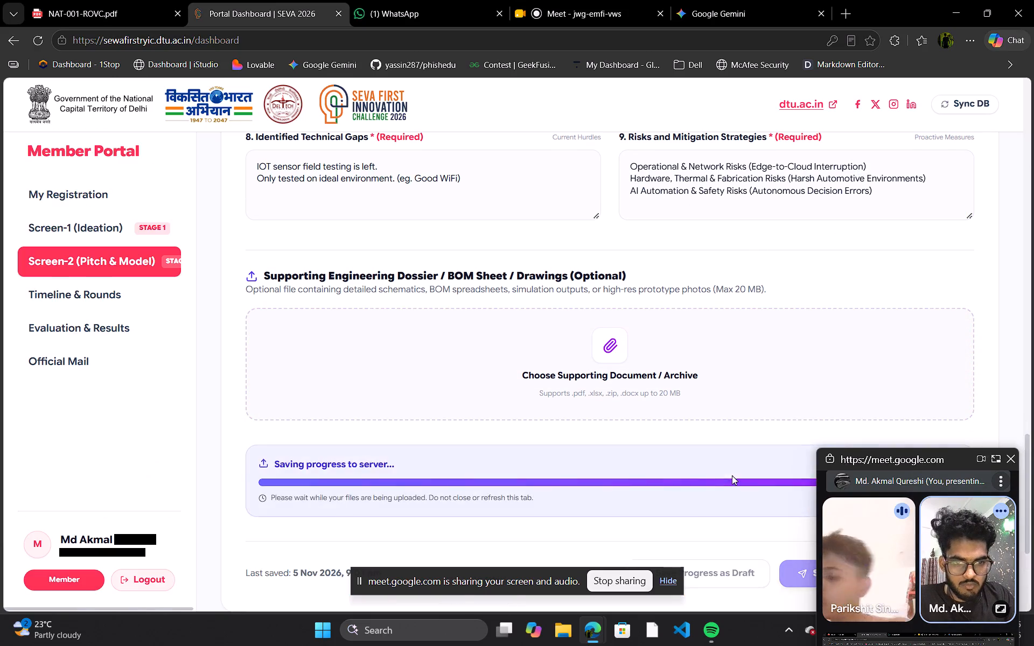
Review the Screen-2 answers from Risks and Mitigation Strategies back up to Explanation of Proposed Solution.
scroll(739, 368, "up", 2)
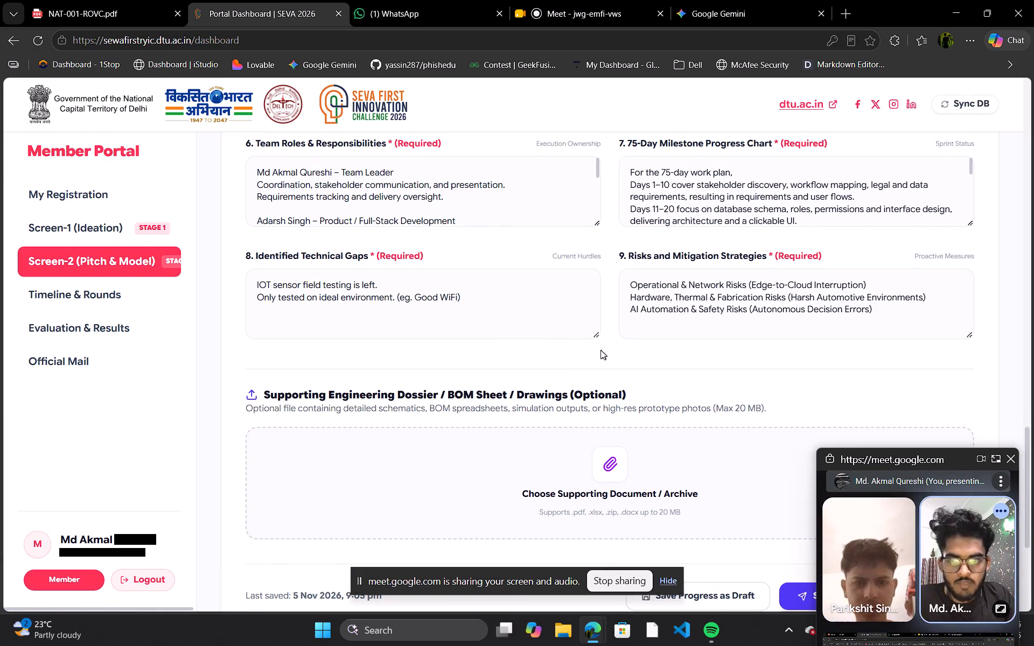
scroll(606, 348, "up", 1)
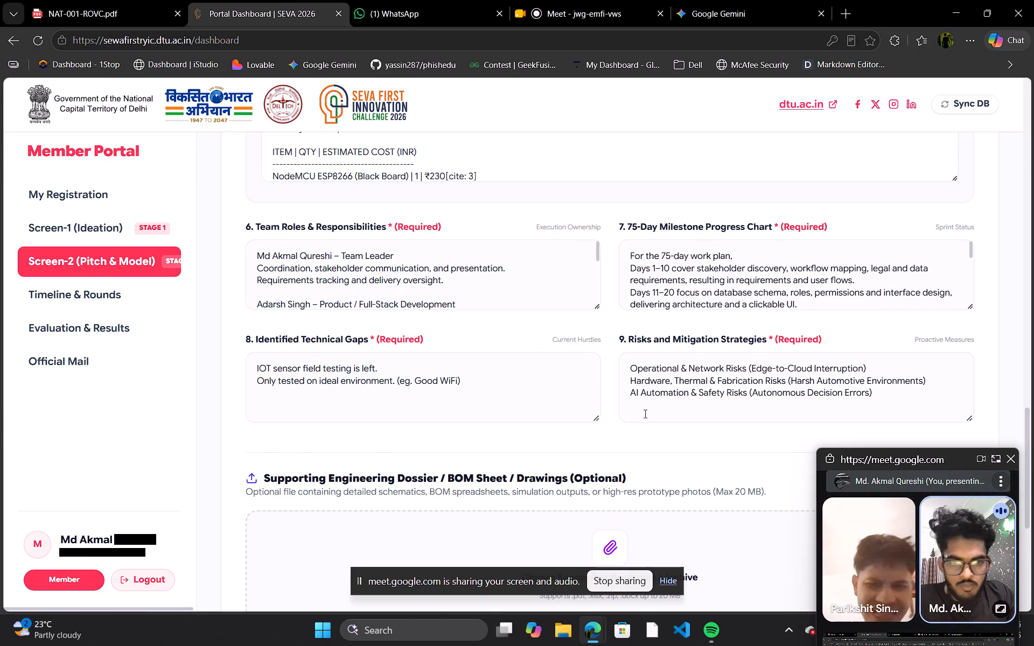
scroll(445, 339, "up", 1)
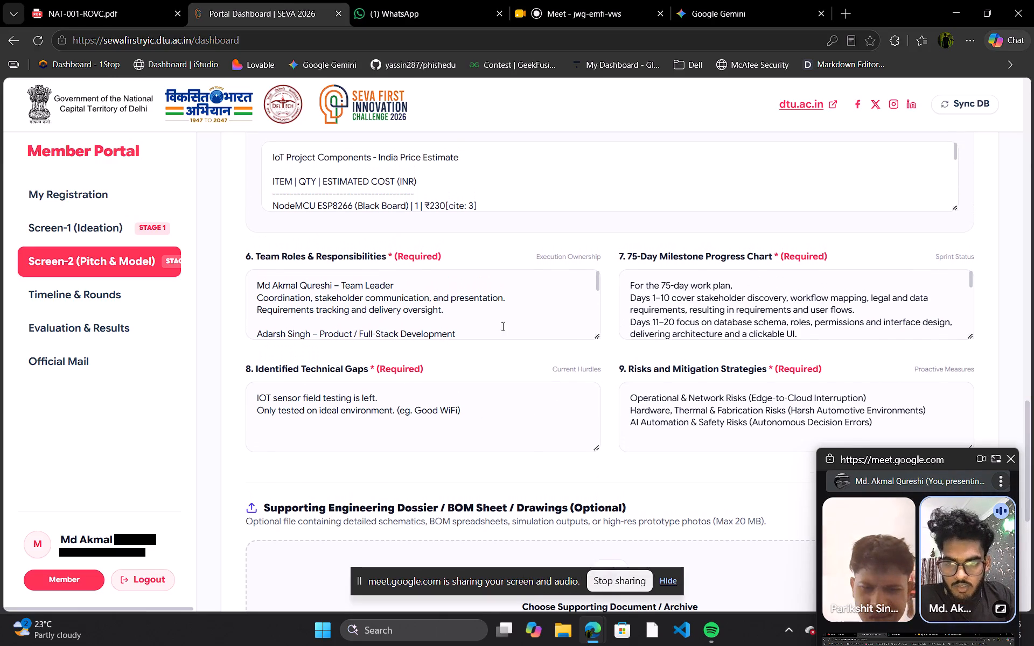
scroll(691, 303, "up", 2)
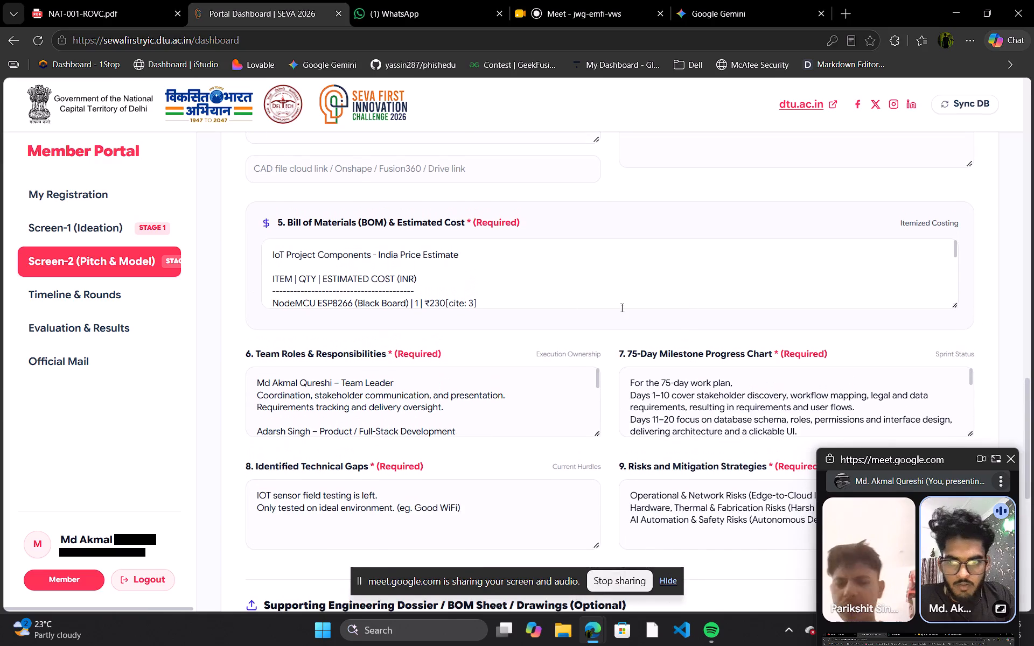
scroll(500, 279, "up", 2)
scroll(595, 290, "up", 3)
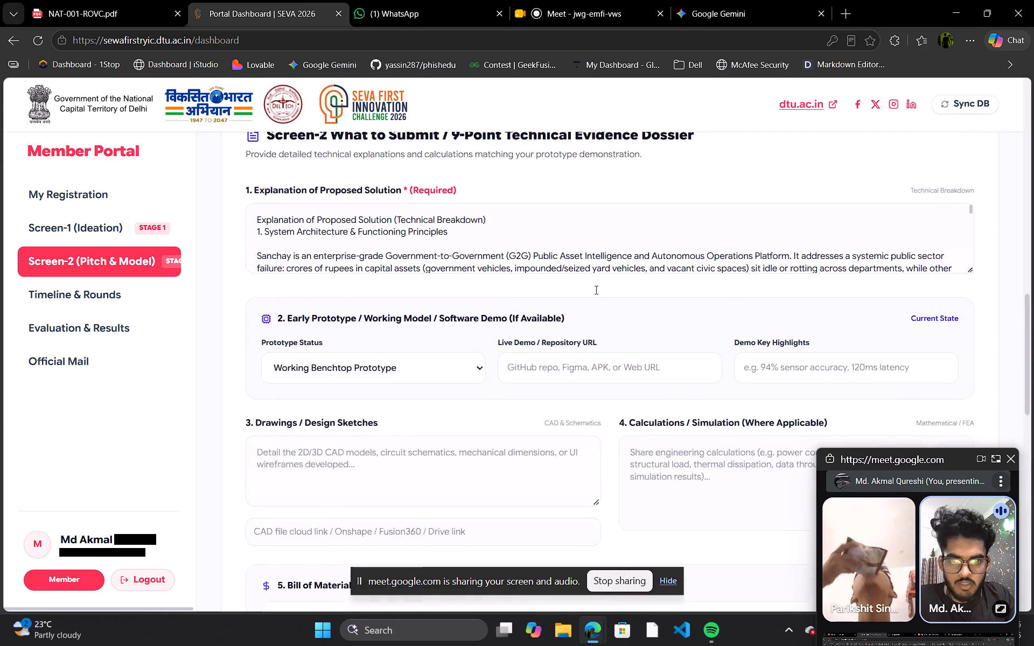
scroll(595, 290, "up", 1)
Open the Prototype Status choices in the Early Prototype / Working Model / Software Demo section.
scroll(408, 452, "down", 4)
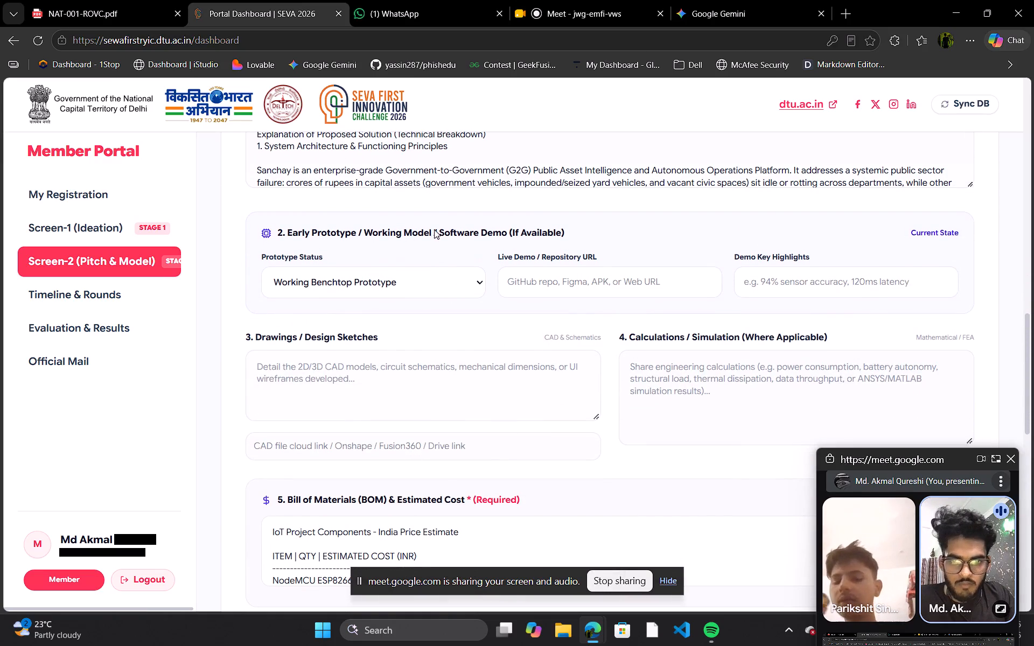
left_click(451, 291)
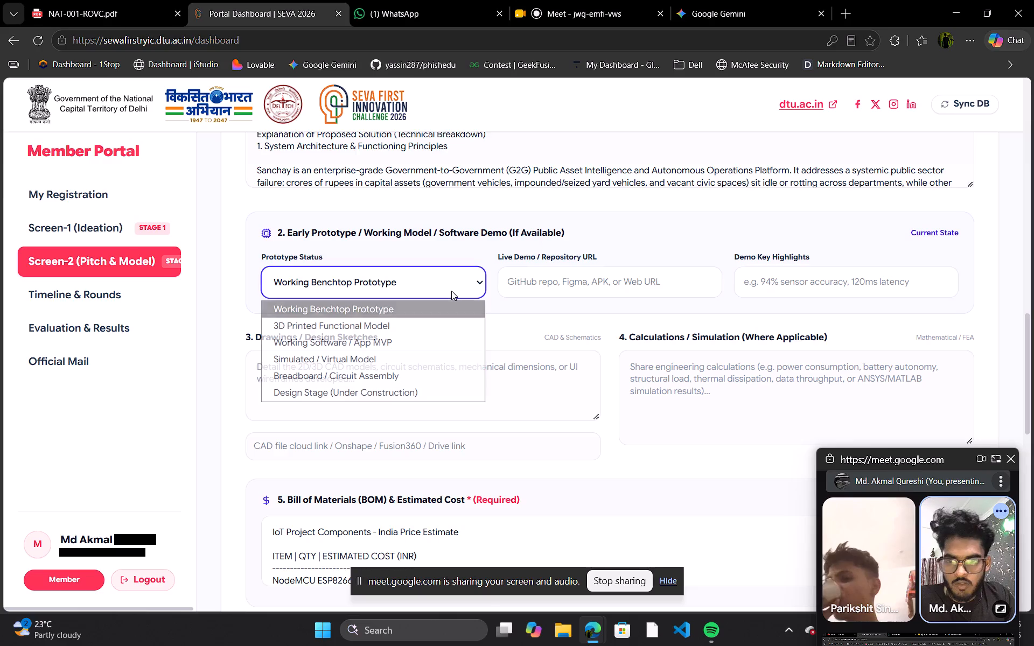
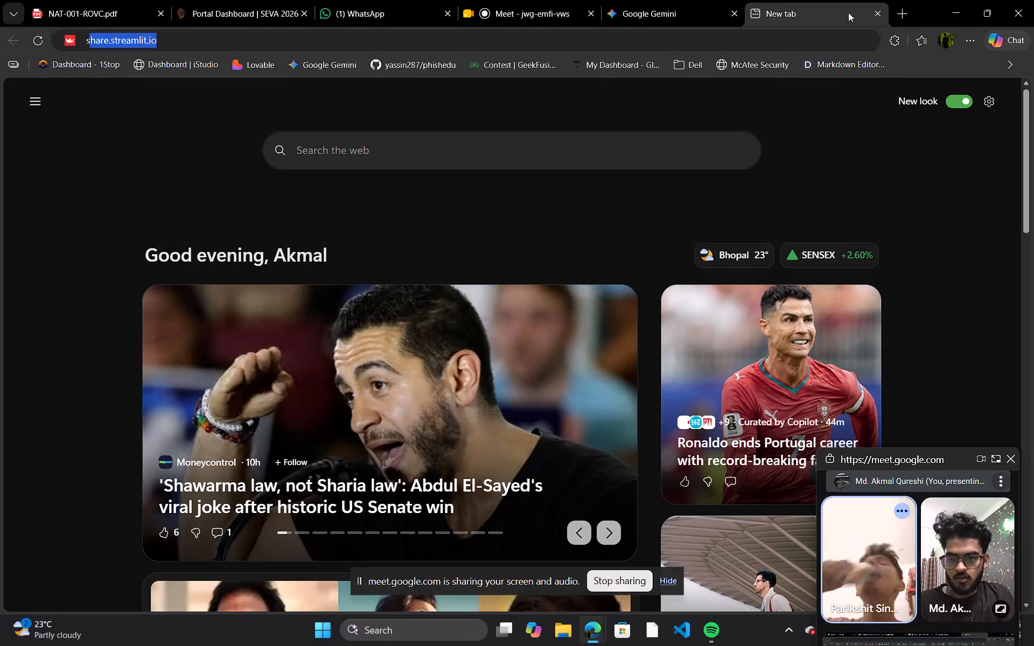
Enter "sanchayu" as the address or search query in the new browser tab to find the SANCHAY project page.
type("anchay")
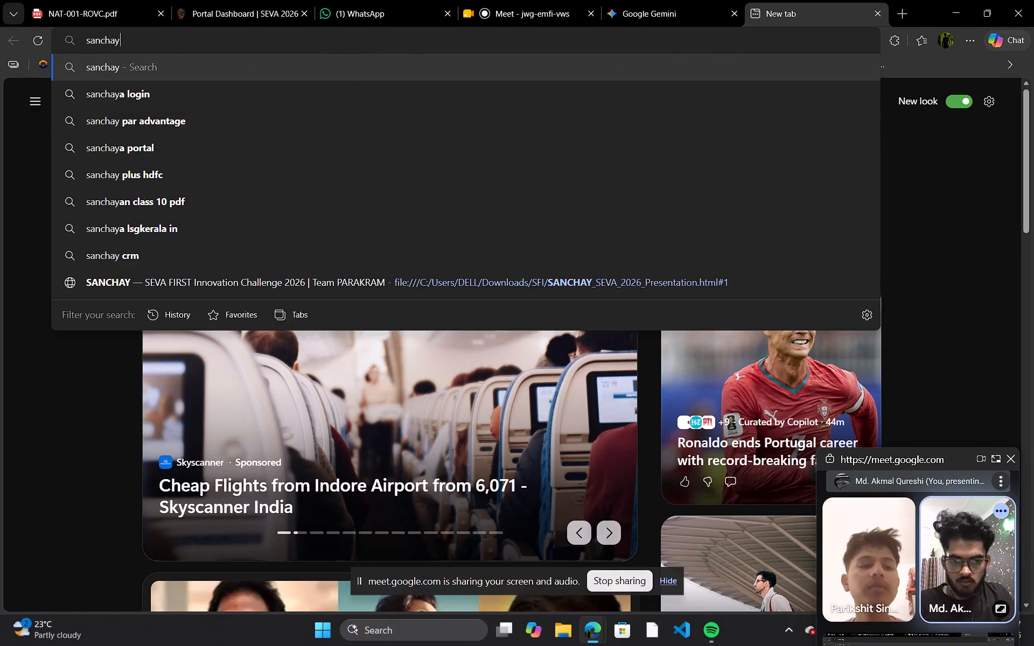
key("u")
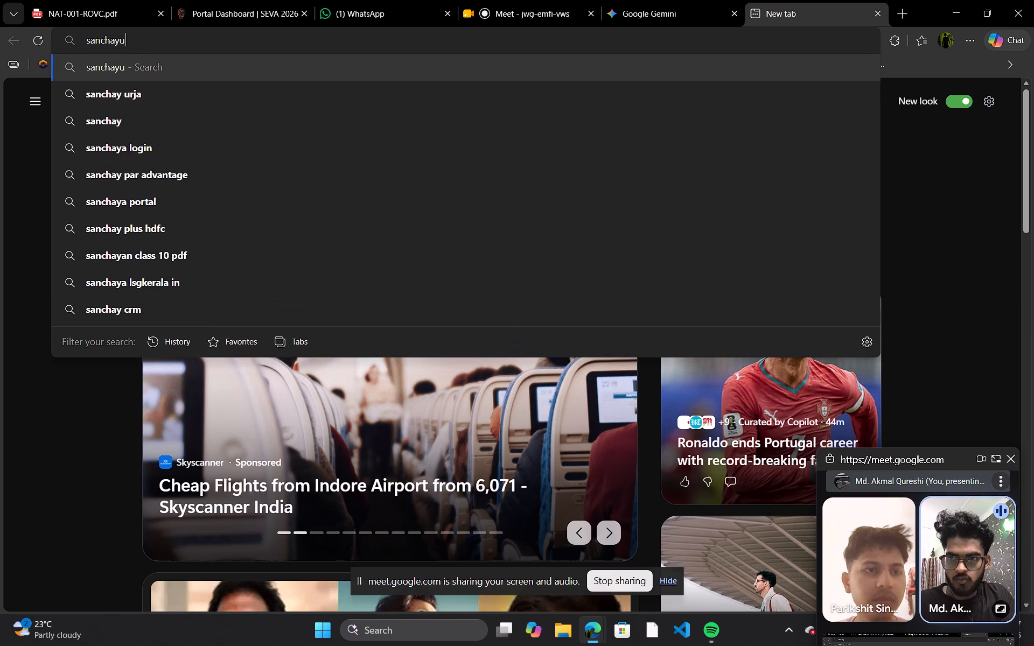
Open the Sanchay web app at sanchaynew.vercel.app in the new tab to get its live demo address.
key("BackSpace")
type("new")
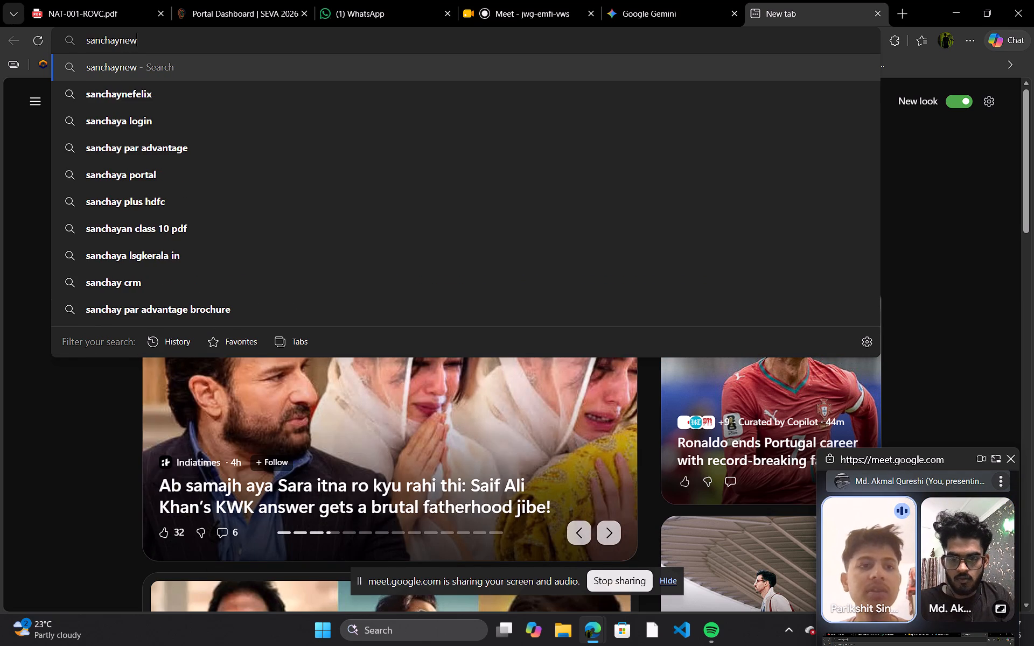
type(".vercel.")
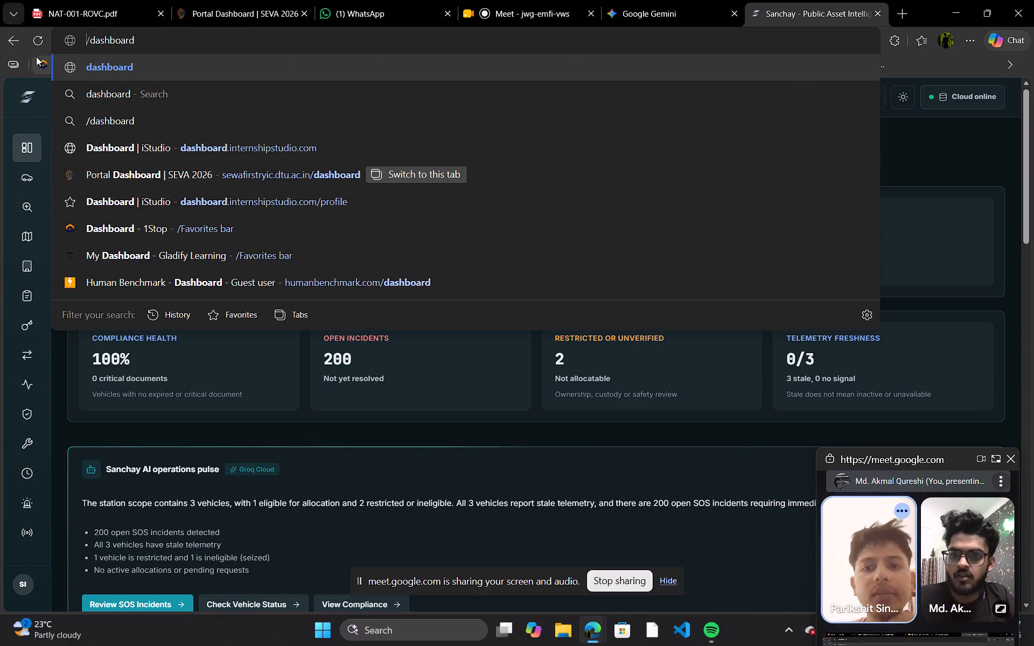
left_click(179, 0)
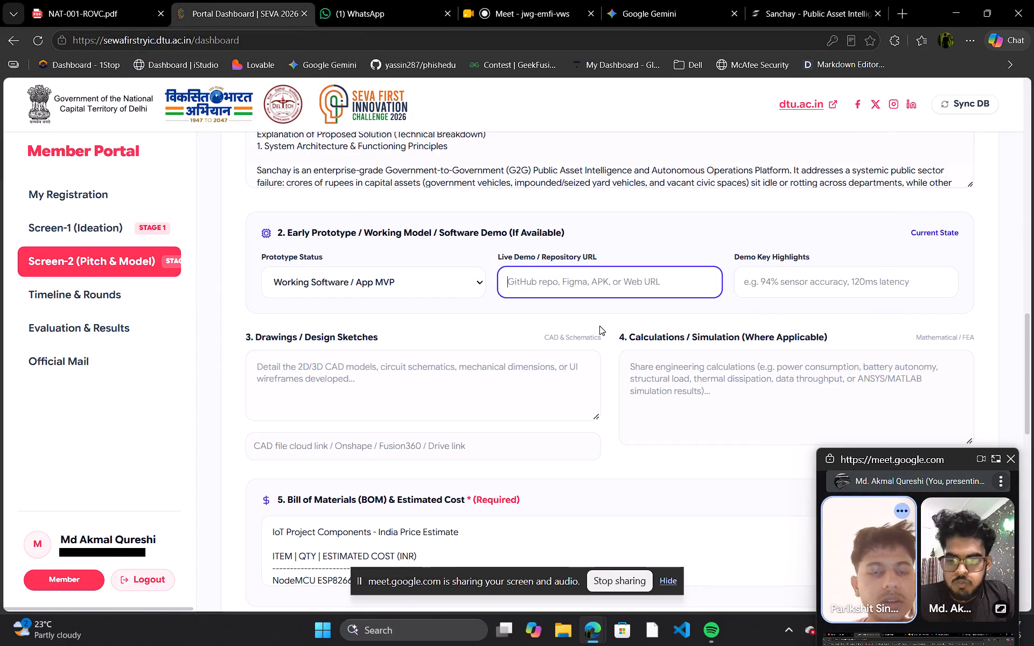
key("ctrl+v")
left_click(744, 301)
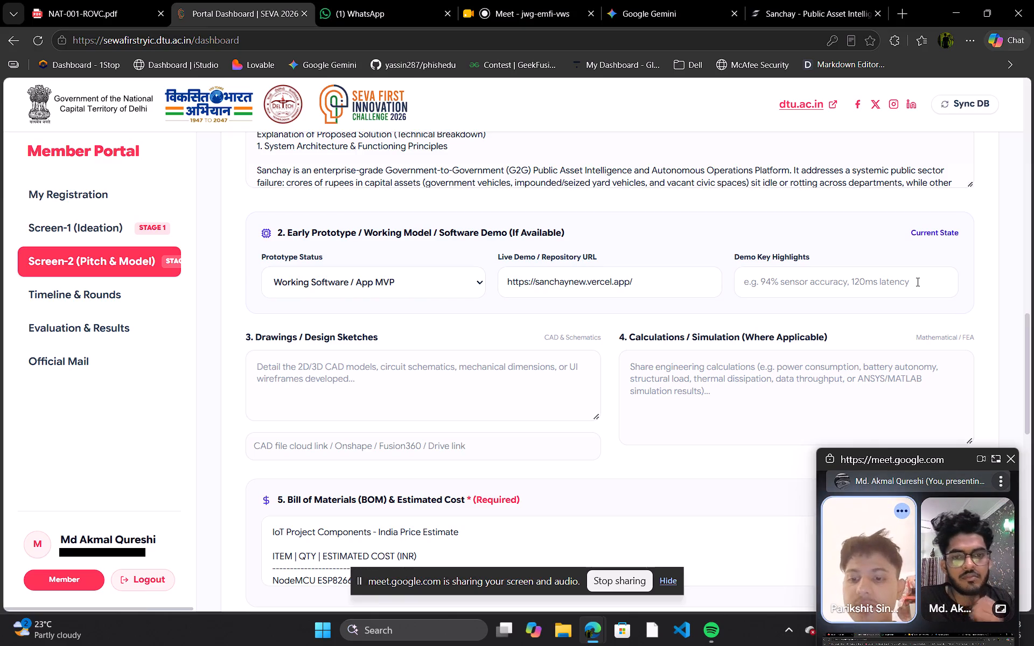
left_click(754, 238)
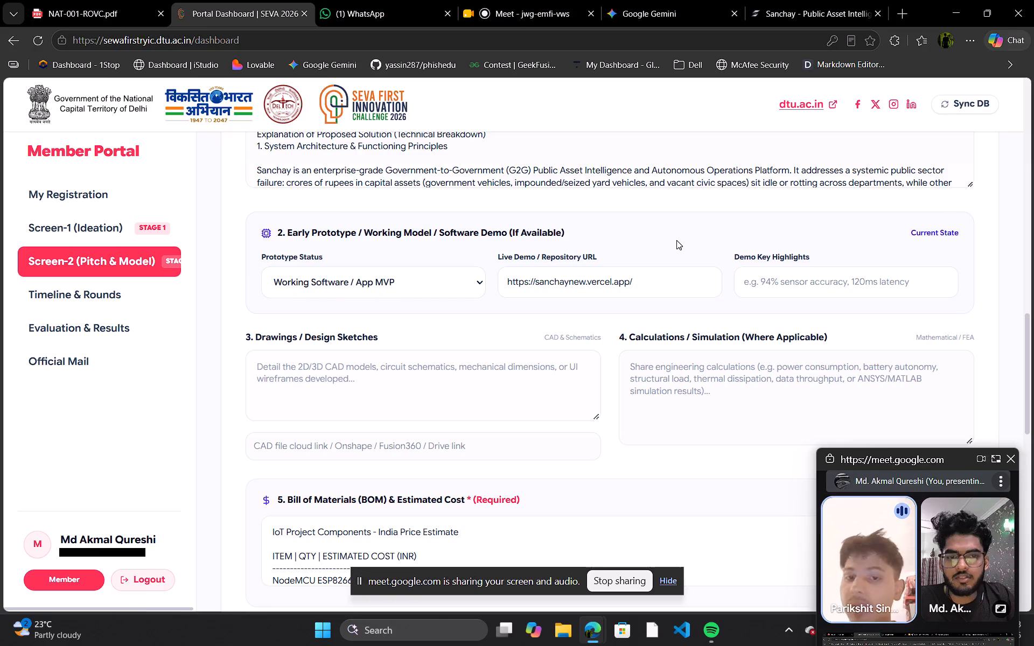
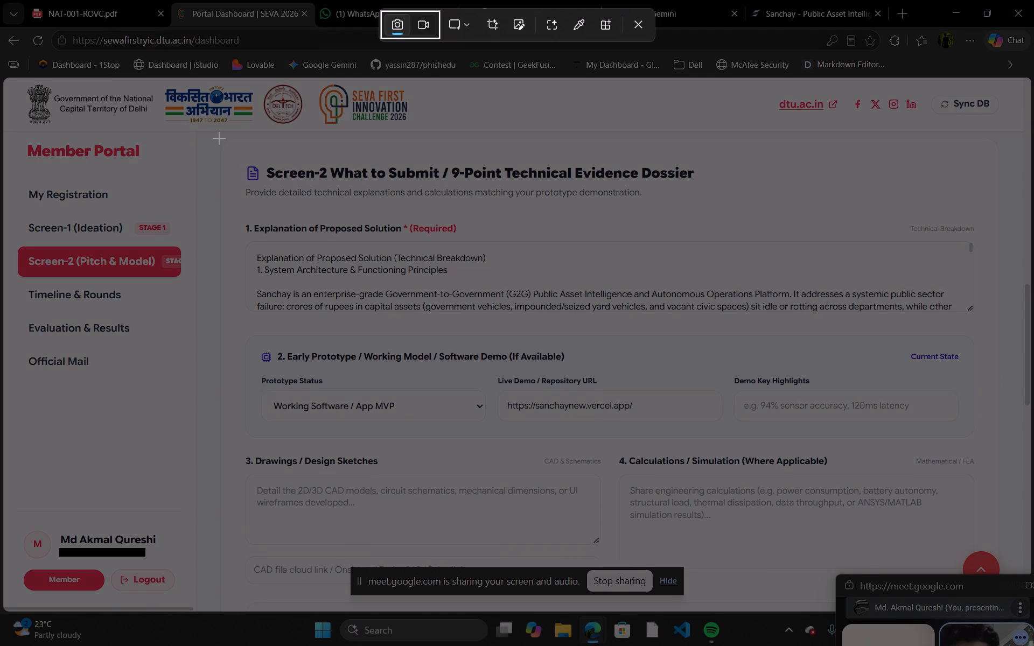
Capture a screenshot of the Screen-2 form area from the 9-Point Technical Evidence Dossier heading down to the Drawings and Calculations fields.
left_click_drag(219, 138, 1006, 574)
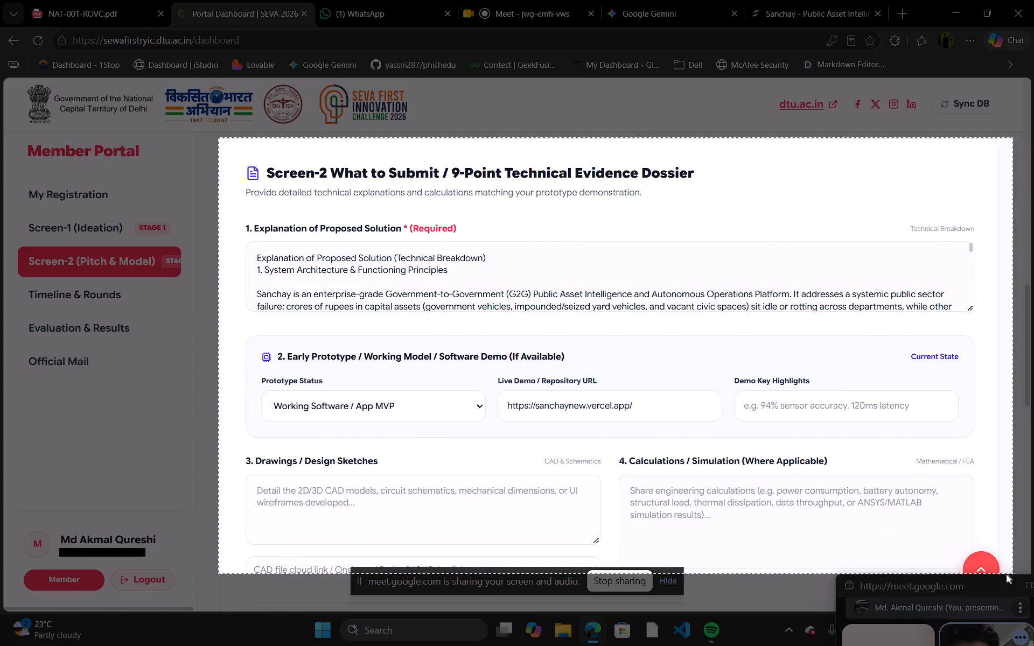
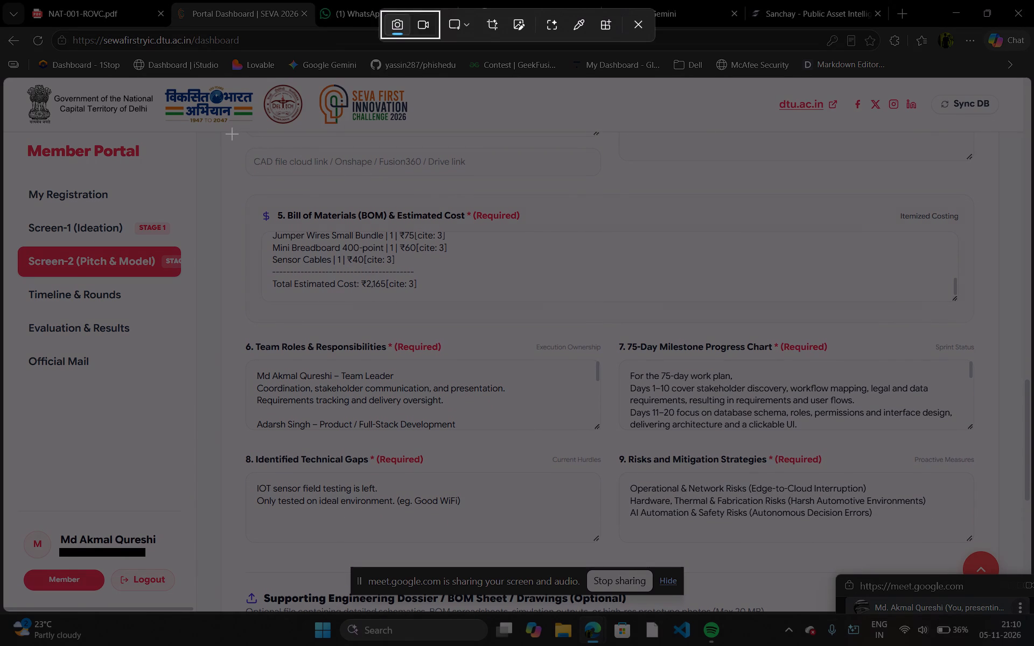
Capture a screenshot of the Screen-2 form area from the Bill of Materials section down to Identified Technical Gaps and Risks and Mitigation Strategies.
left_click_drag(228, 132, 1012, 564)
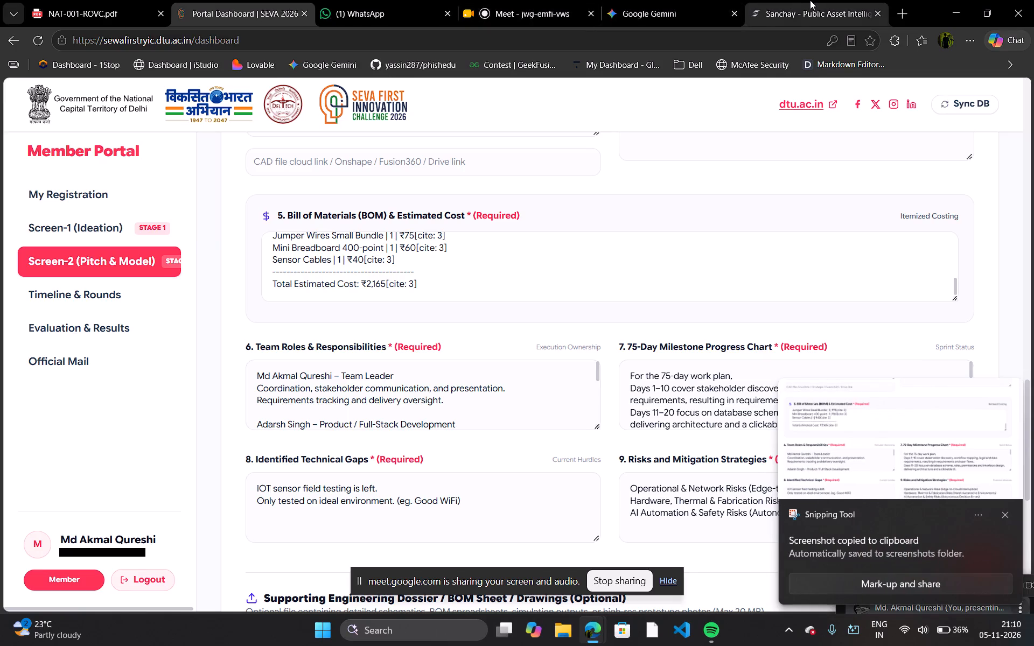
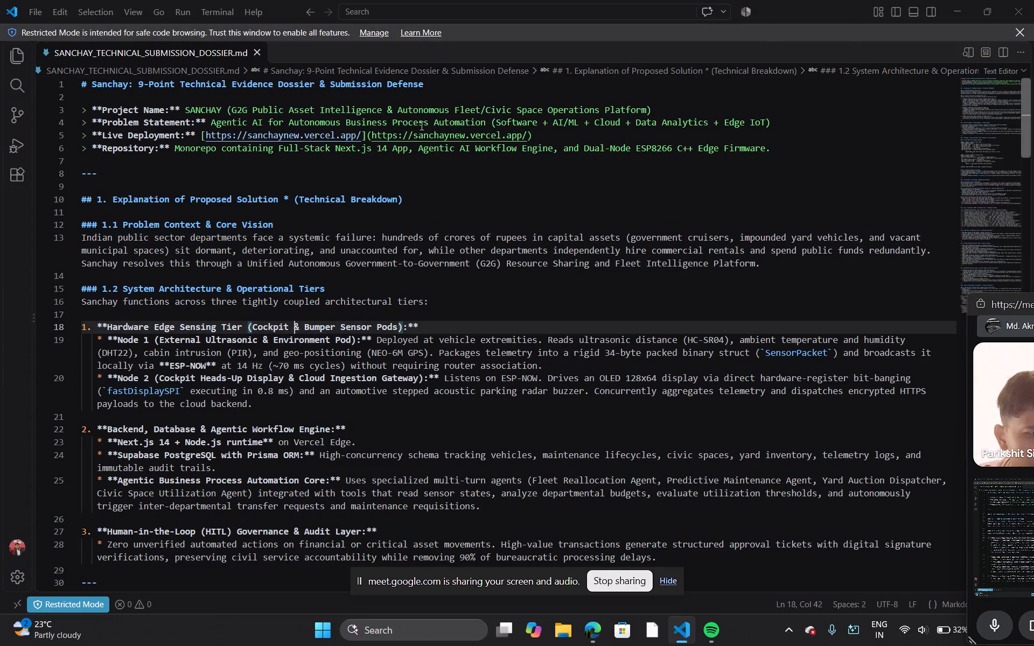
Move the dossier editor window down off the browser and look over the Screen-2 form through its 9-Point Technical Evidence Dossier.
left_click(843, 0)
left_click_drag(843, 0, 660, 222)
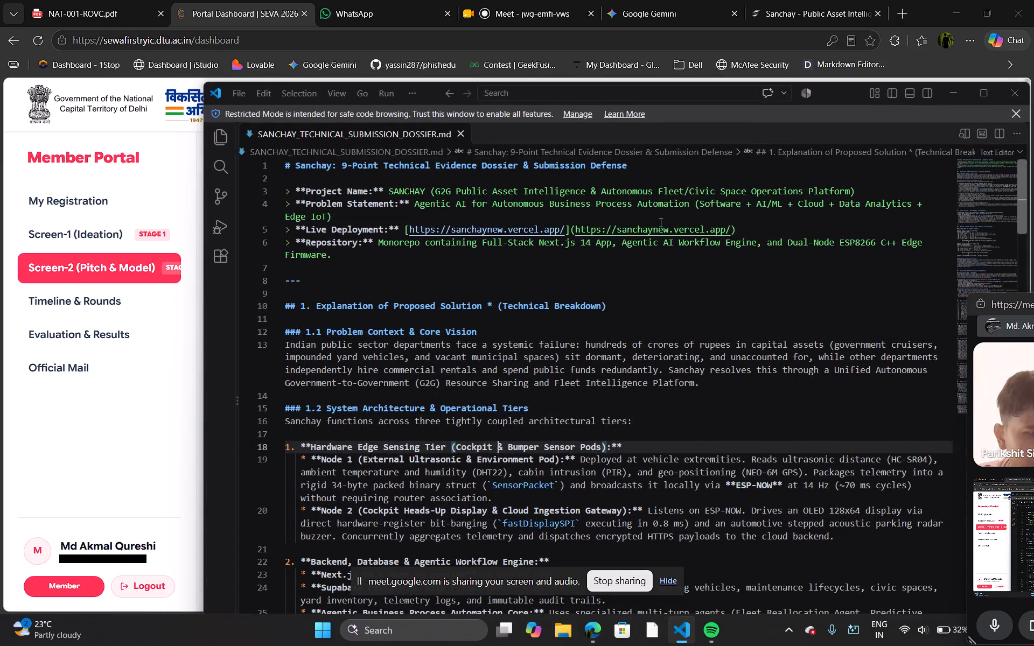
left_click_drag(819, 93, 851, 102)
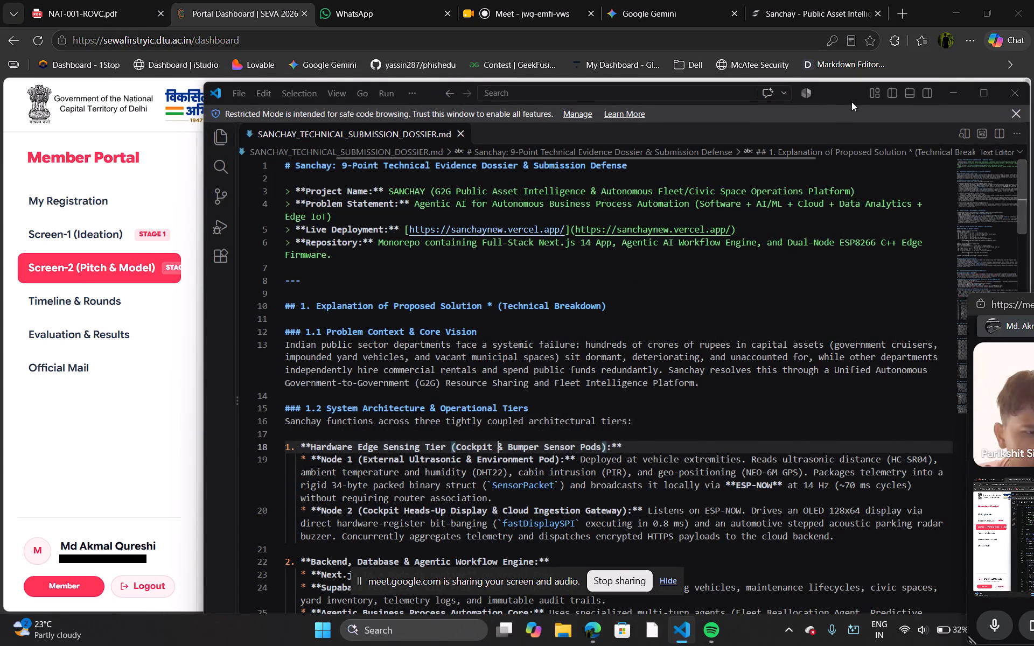
left_click_drag(851, 102, 850, 94)
left_click_drag(849, 88, 750, 436)
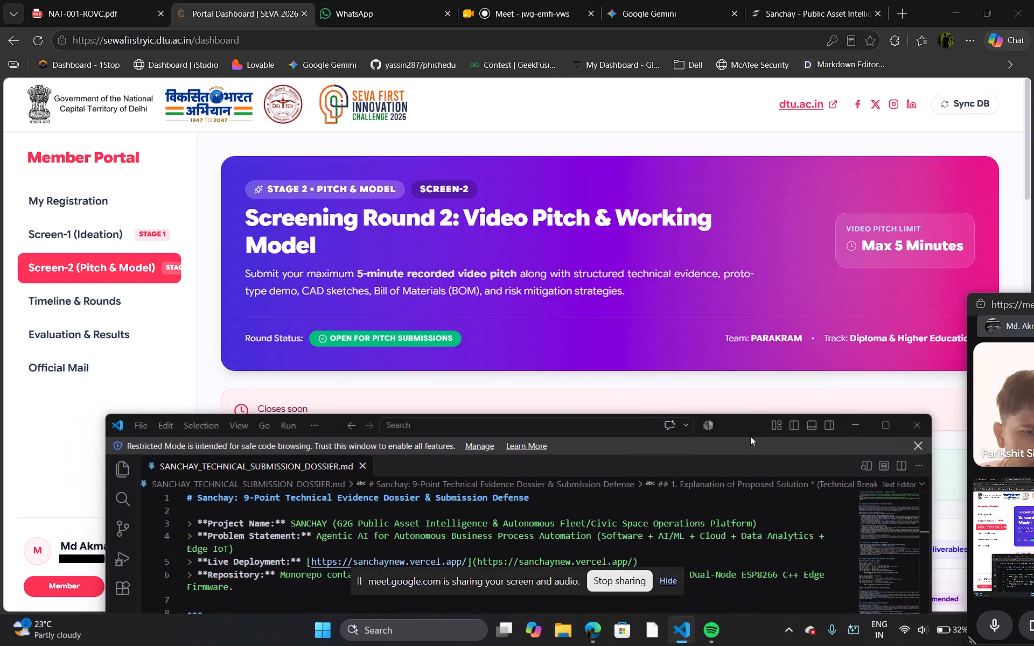
scroll(548, 360, "down", 8)
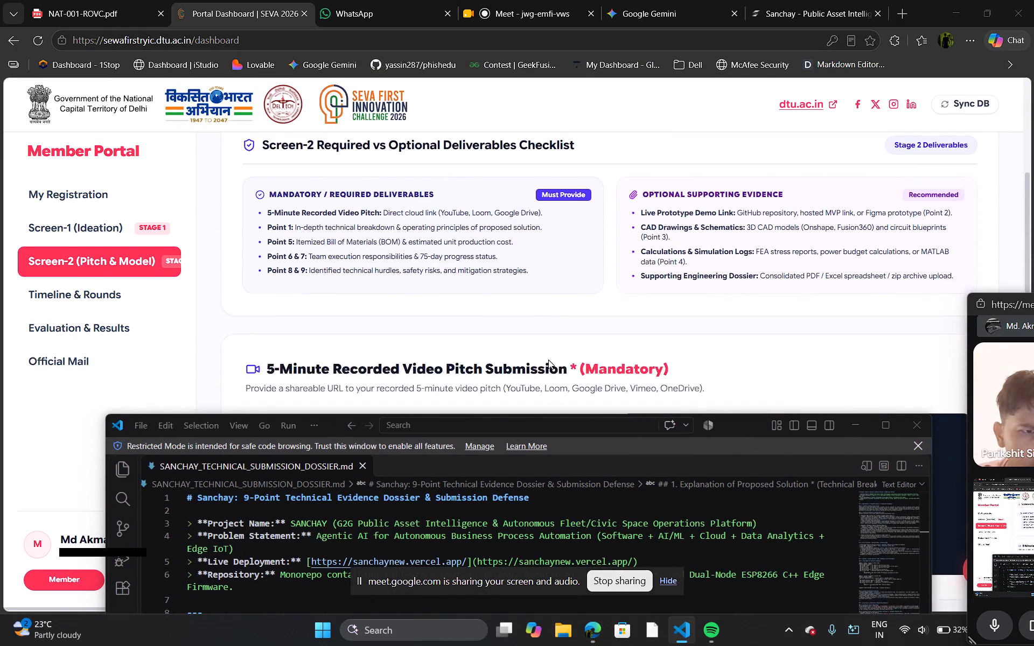
scroll(548, 360, "down", 5)
scroll(548, 360, "up", 2)
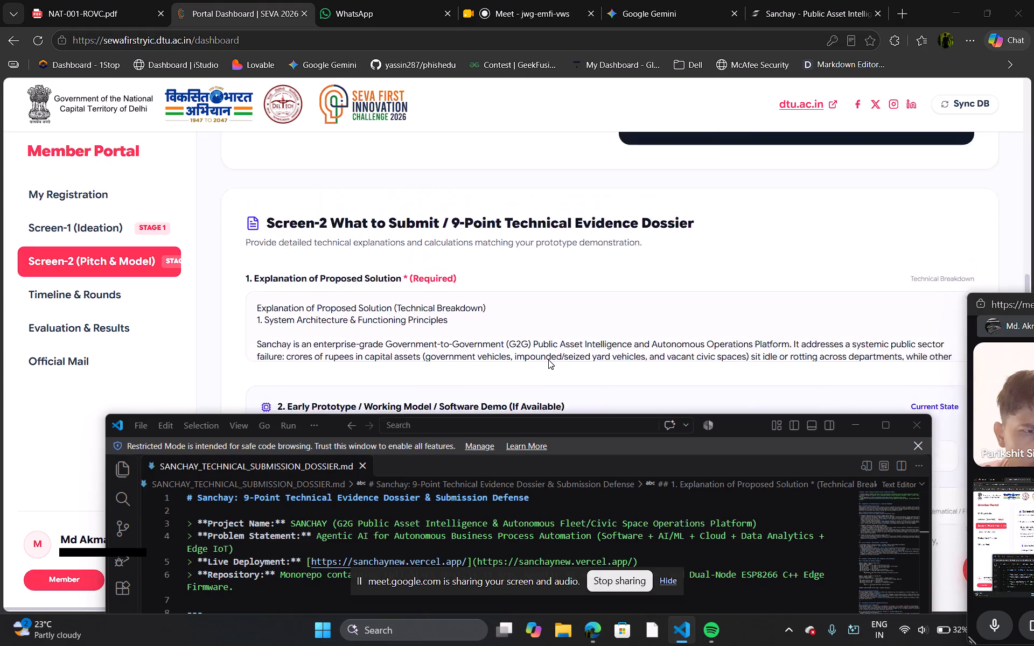
scroll(548, 360, "up", 2)
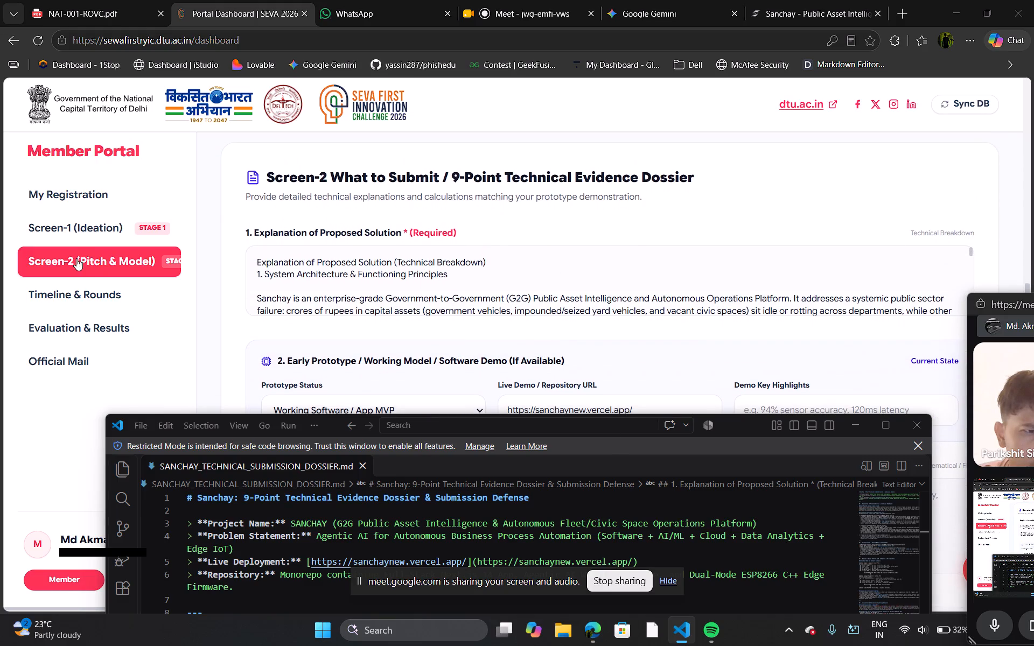
Review the Screen-1 (Ideation) 12-Point Ideation Dossier fields and compare them with the Screen-2 (Pitch & Model) form.
left_click(75, 230)
scroll(403, 289, "up", 5)
scroll(403, 289, "down", 2)
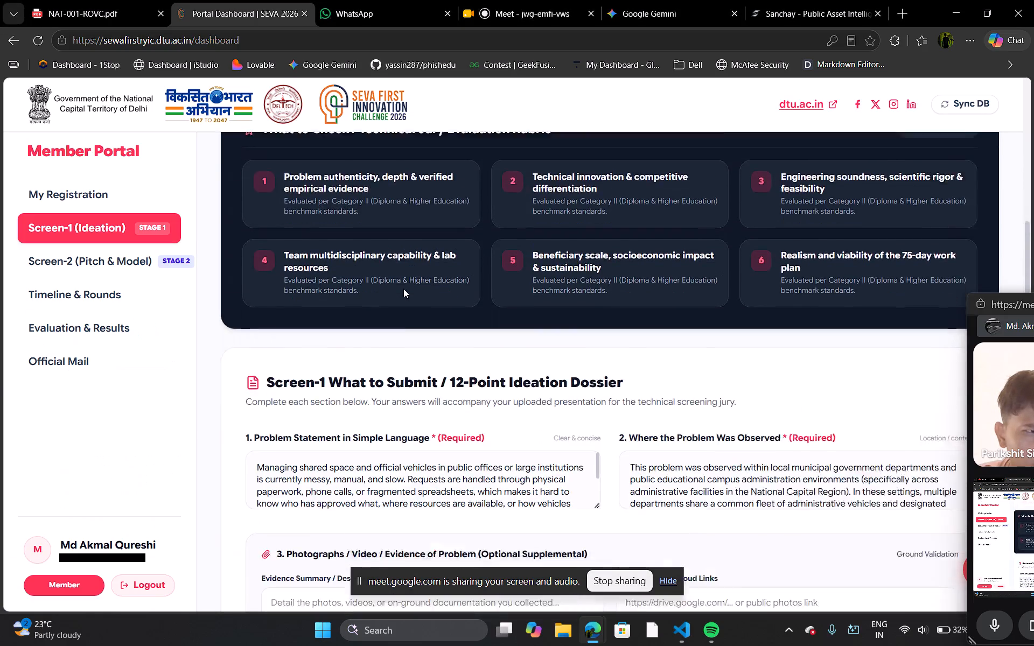
scroll(403, 289, "down", 4)
scroll(457, 280, "down", 1)
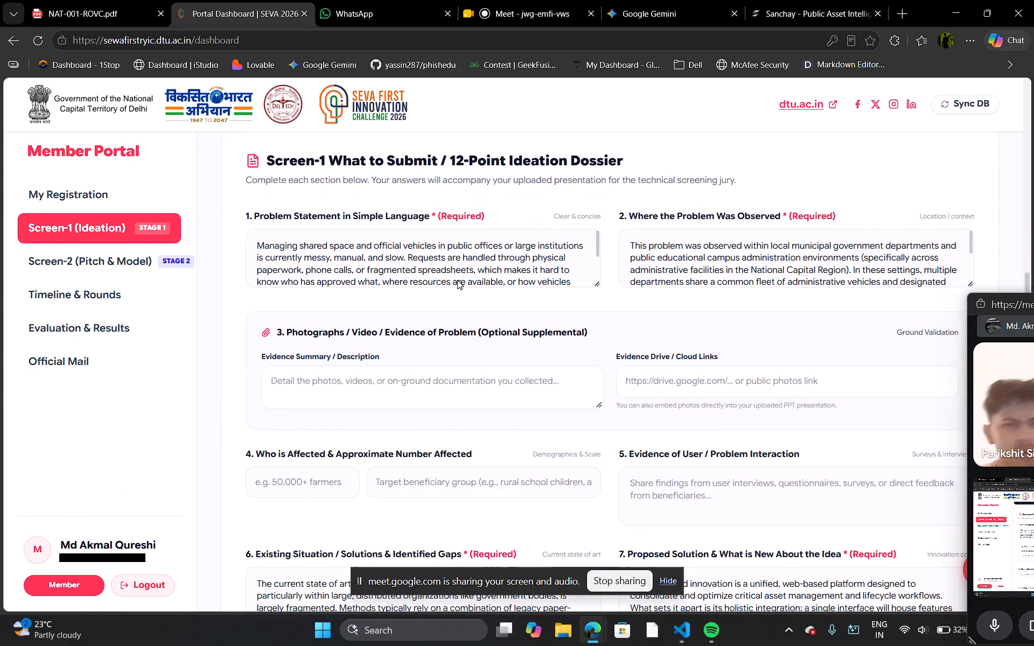
scroll(457, 280, "down", 1)
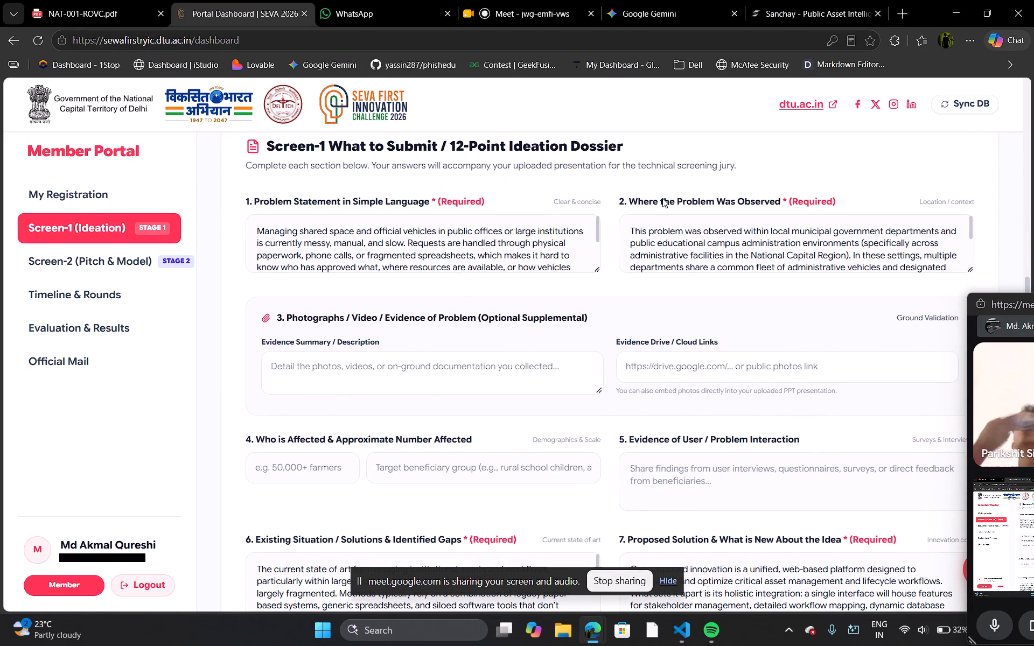
scroll(745, 284, "down", 1)
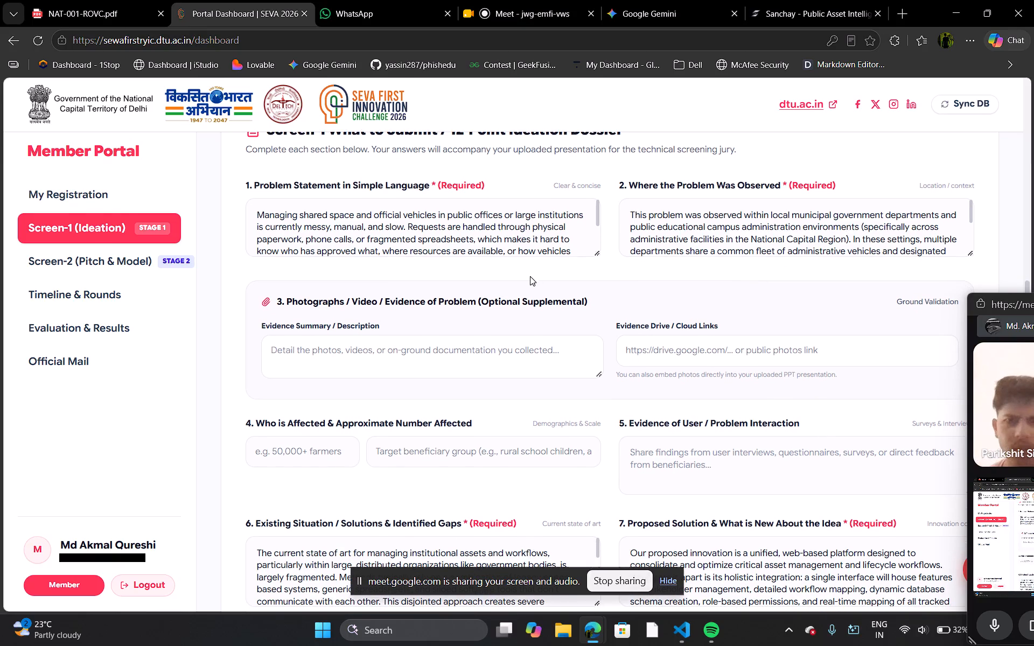
scroll(596, 320, "down", 1)
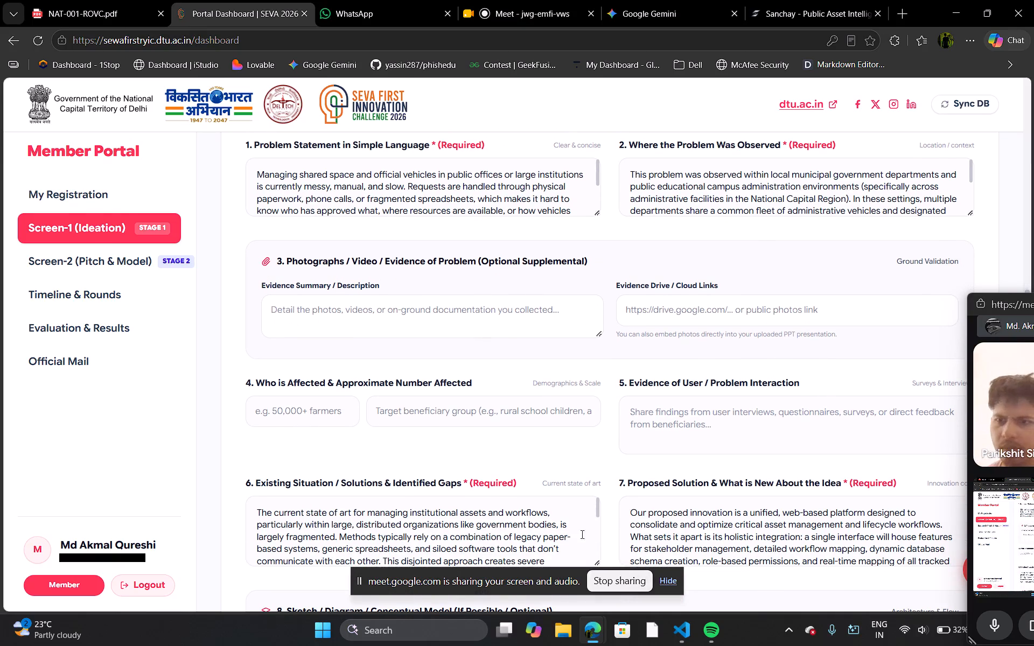
left_click(81, 263)
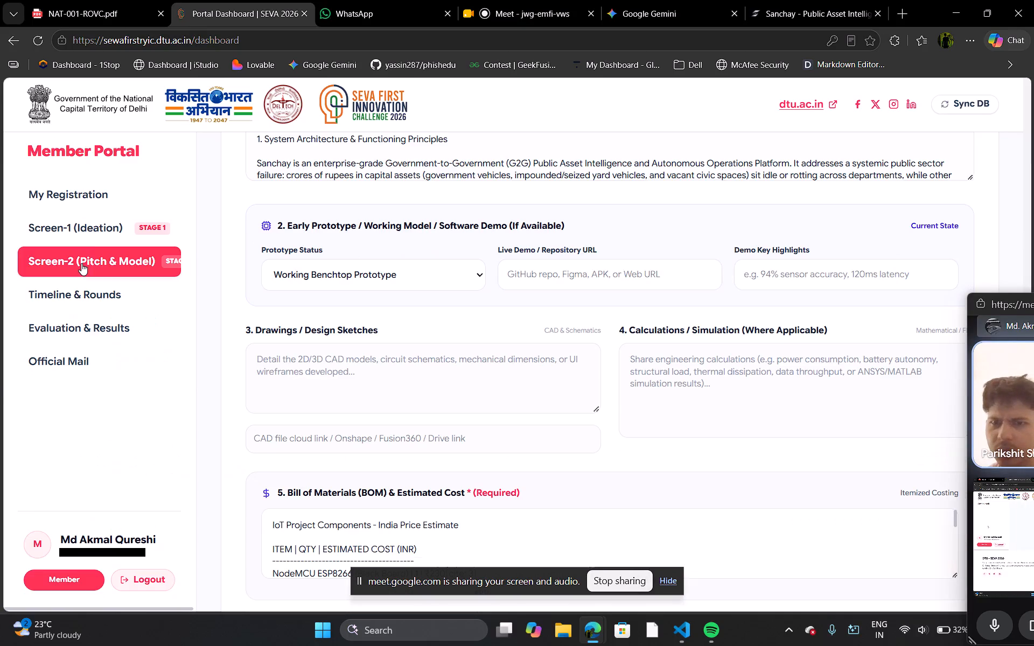
left_click(88, 225)
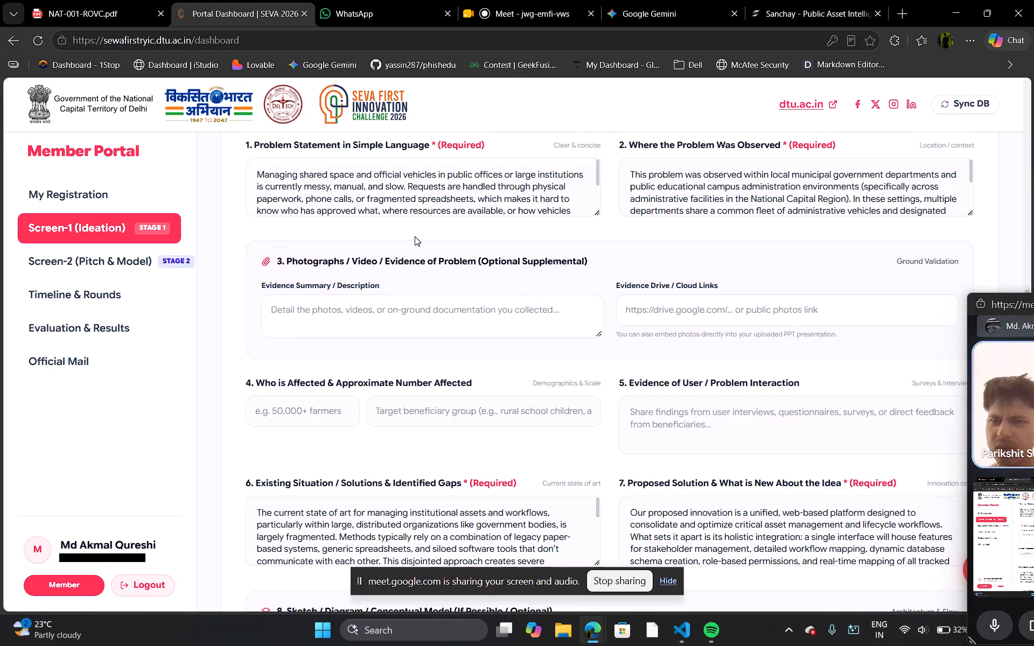
scroll(415, 236, "up", 1)
scroll(616, 254, "up", 1)
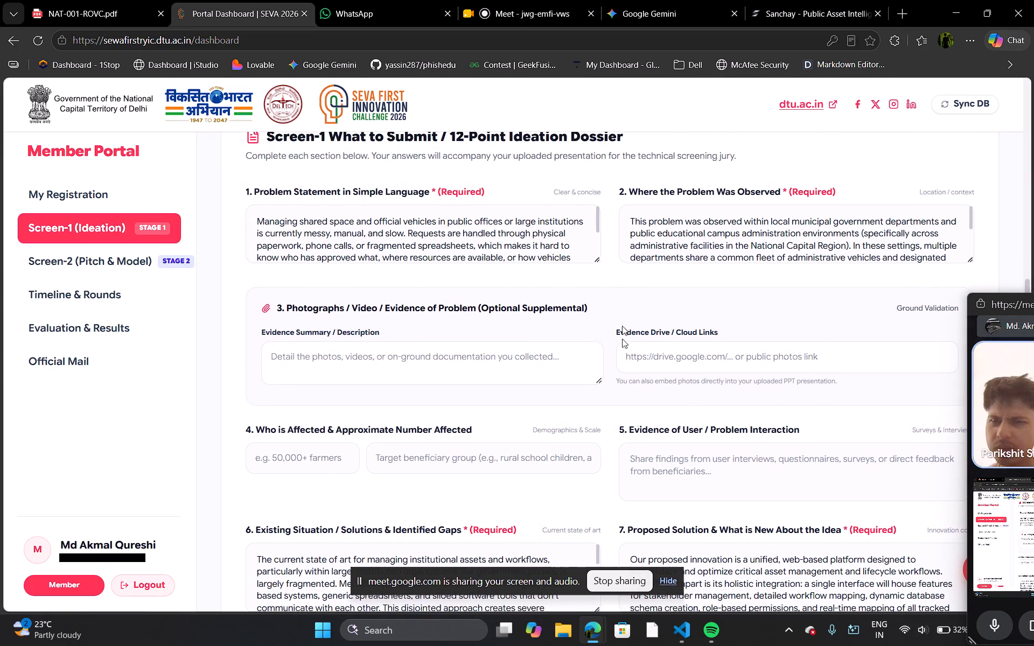
Return to SANCHAY_TECHNICAL_SUBMISSION_DOSSIER.md in a maximized editor and read from the proposed solution through the prototype demo to the design sketches.
left_click(686, 645)
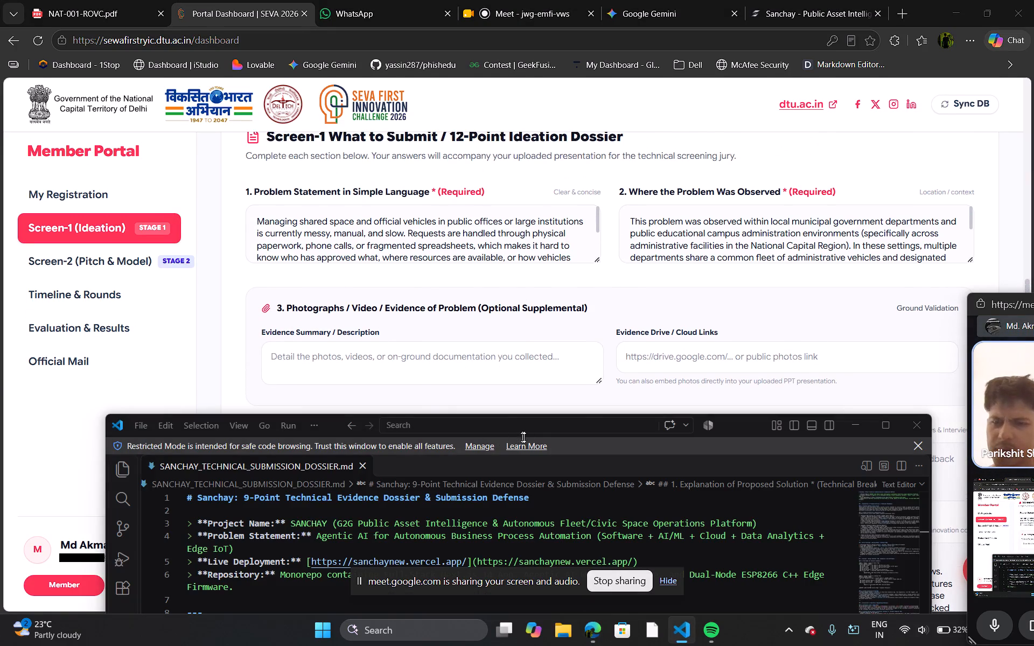
double_click(742, 430)
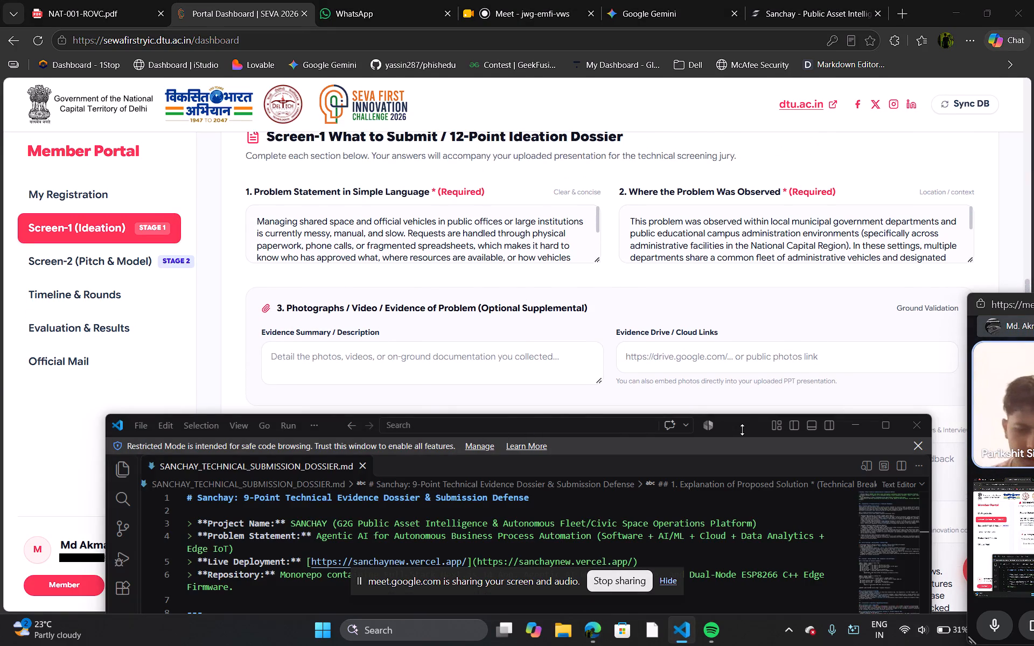
left_click_drag(747, 424, 867, 436)
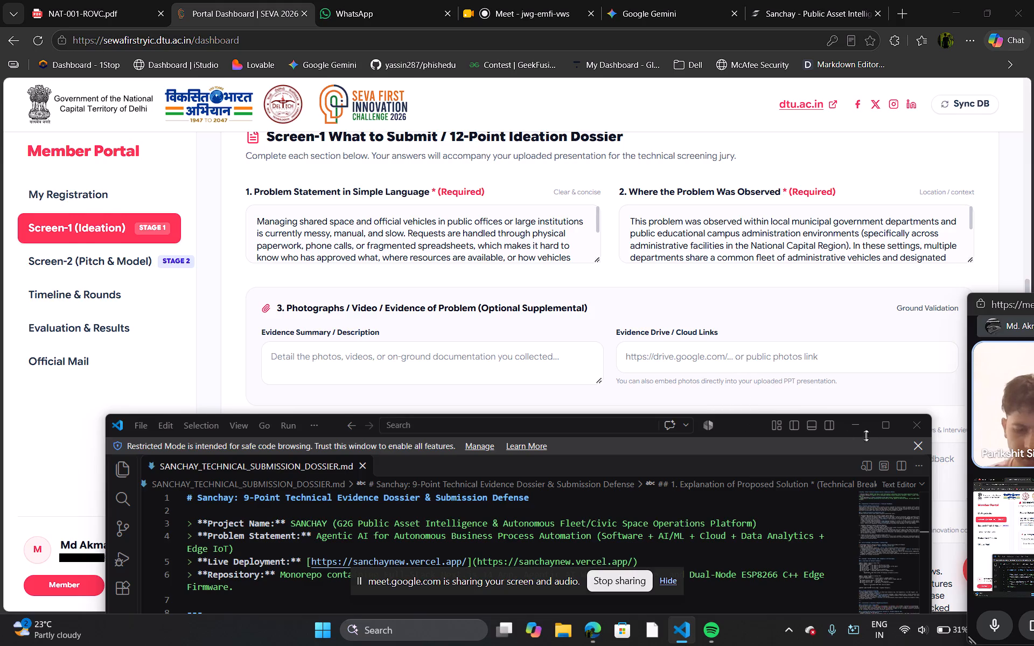
left_click_drag(867, 436, 898, 422)
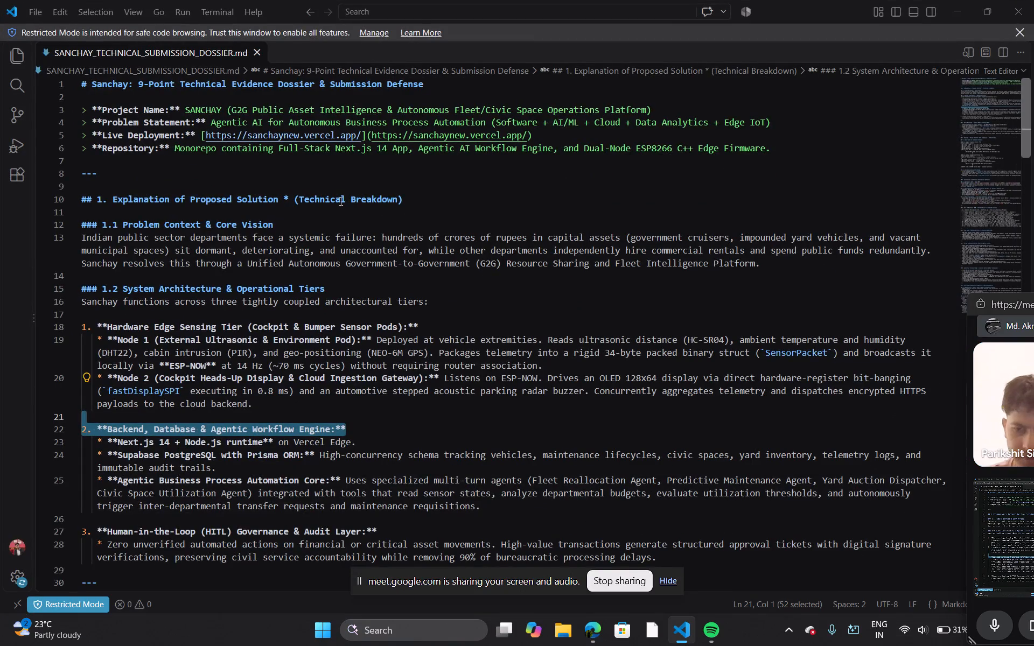
scroll(340, 201, "down", 2)
left_click(230, 280)
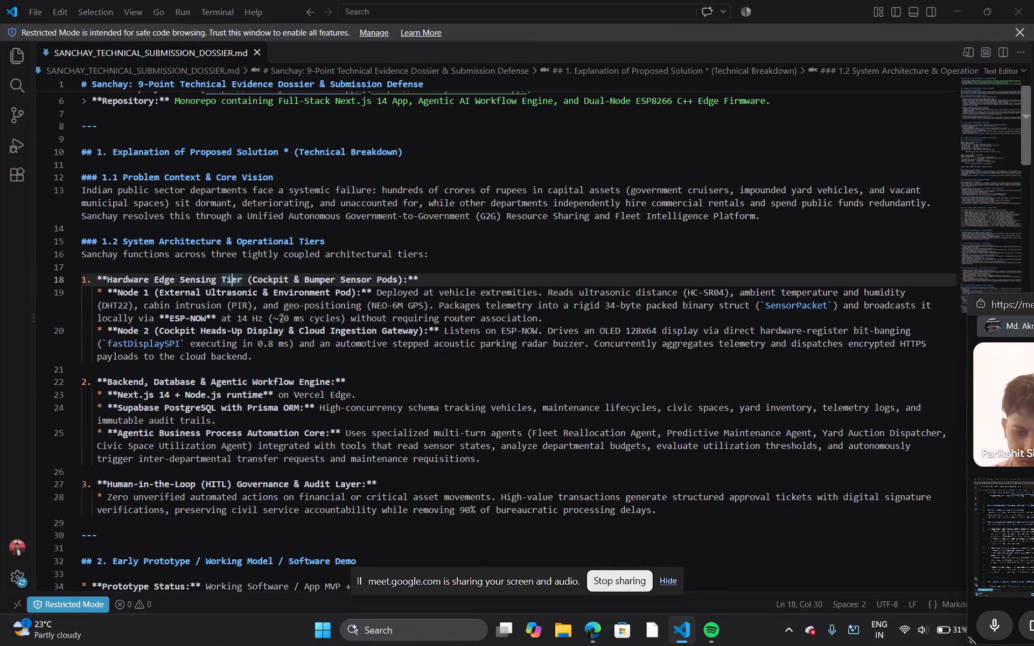
left_click(352, 328)
scroll(352, 328, "down", 3)
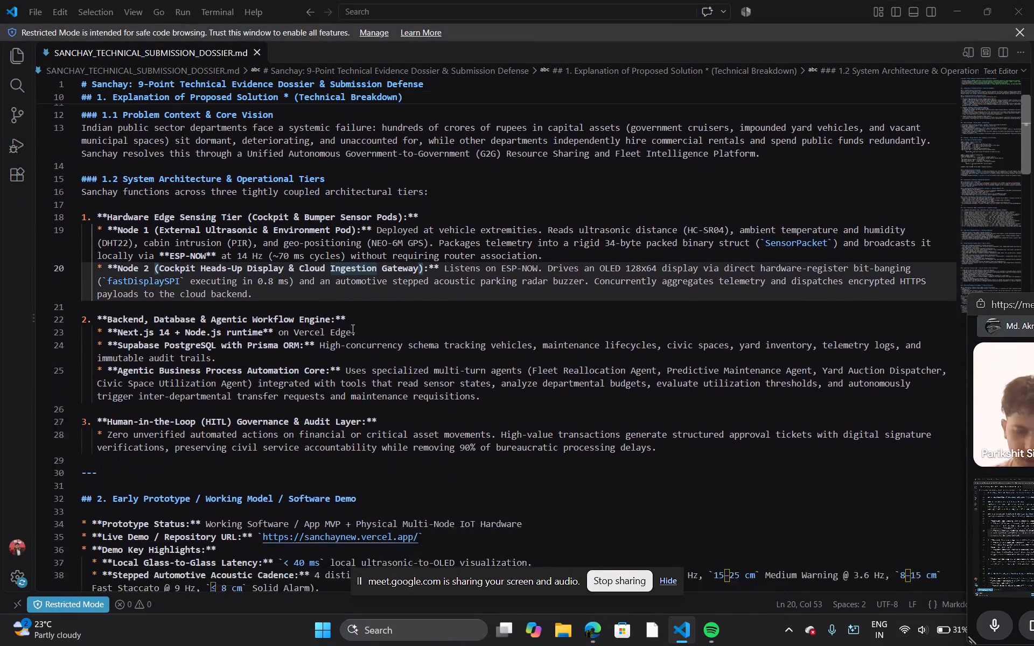
scroll(352, 328, "down", 3)
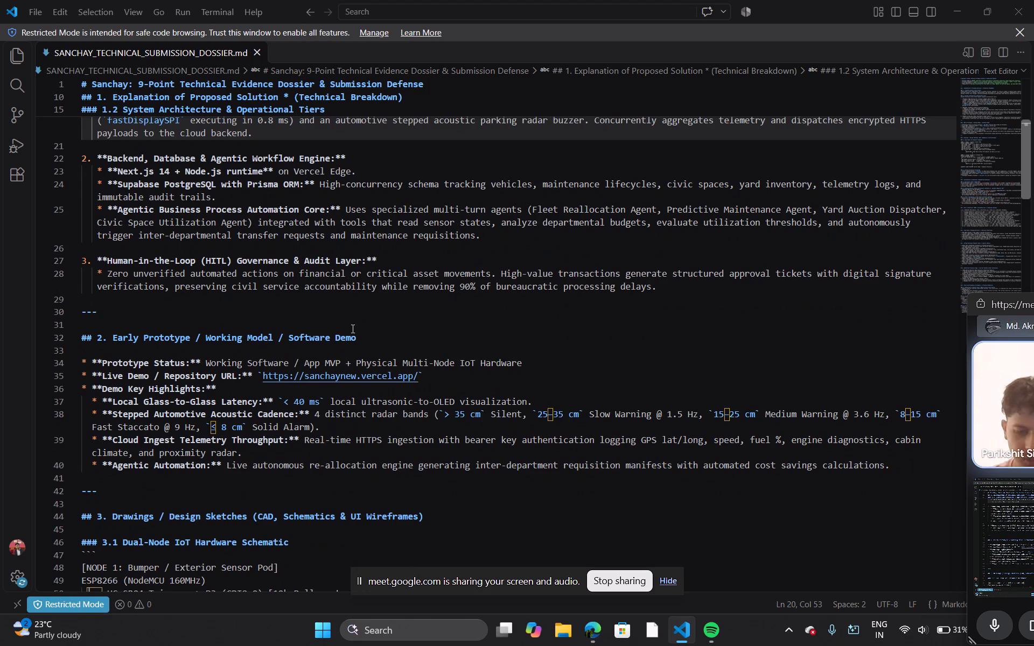
scroll(352, 328, "down", 1)
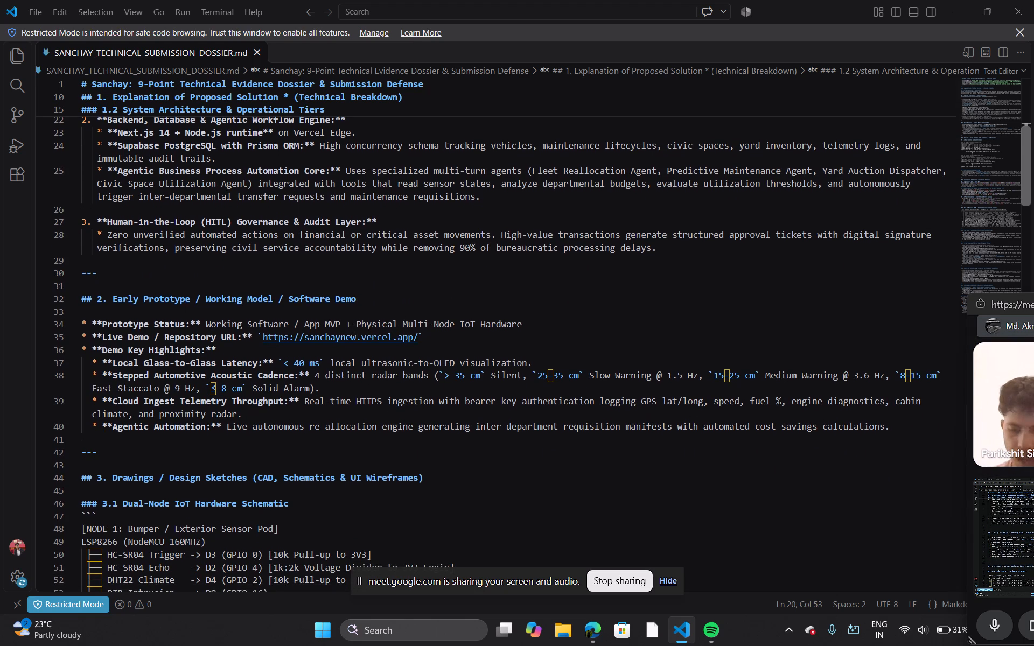
scroll(324, 376, "down", 3)
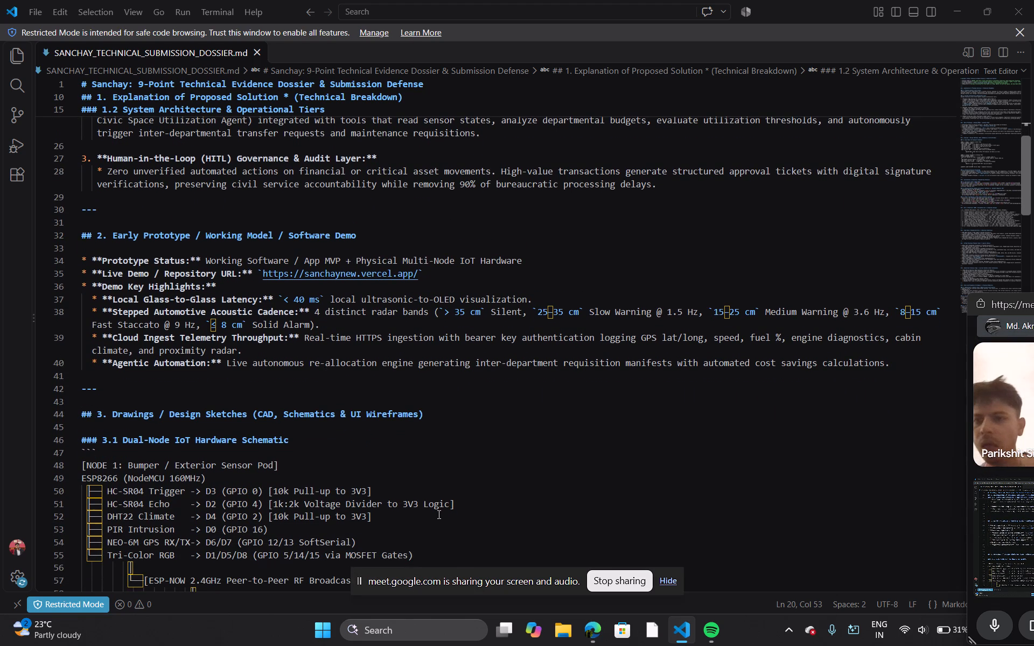
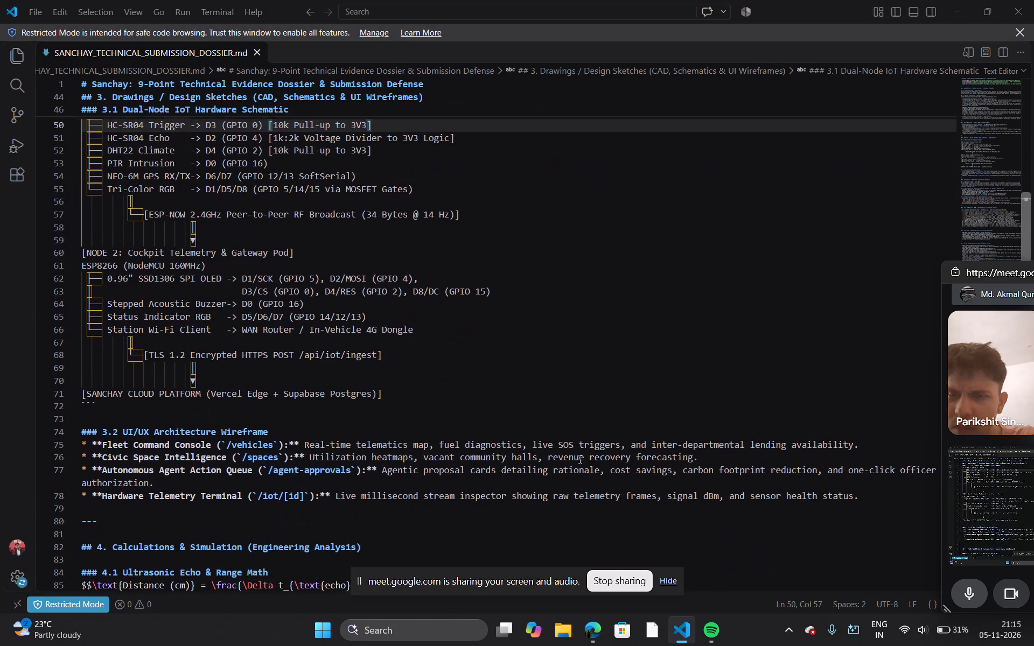
Read the dossier from the UI/UX wireframe section through calculations, bill of materials, and team roles and responsibilities.
scroll(579, 459, "down", 6)
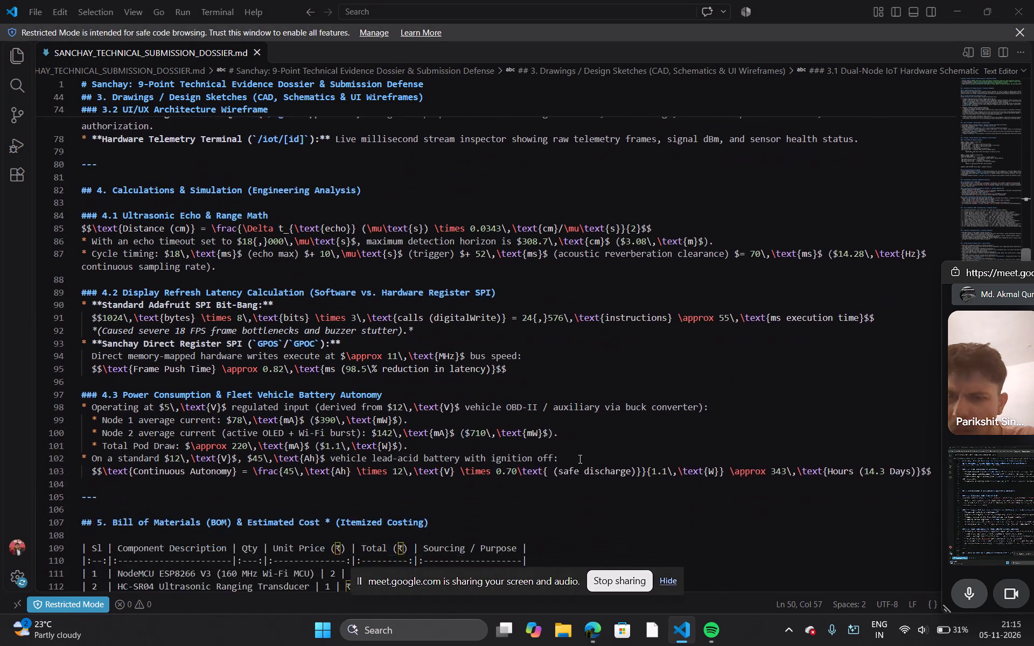
scroll(579, 459, "down", 7)
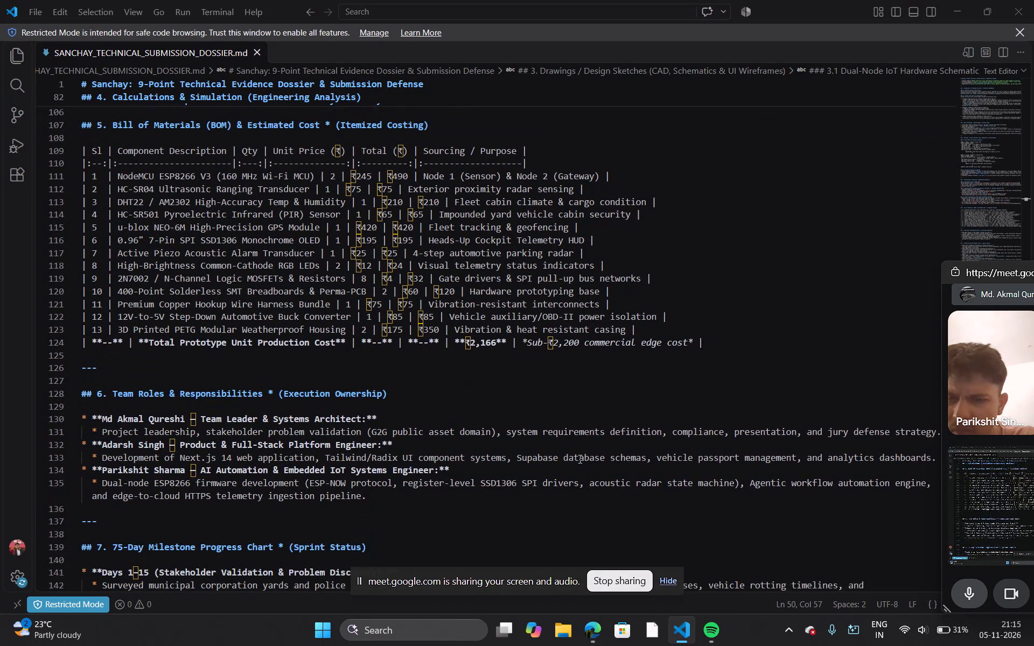
scroll(579, 459, "down", 2)
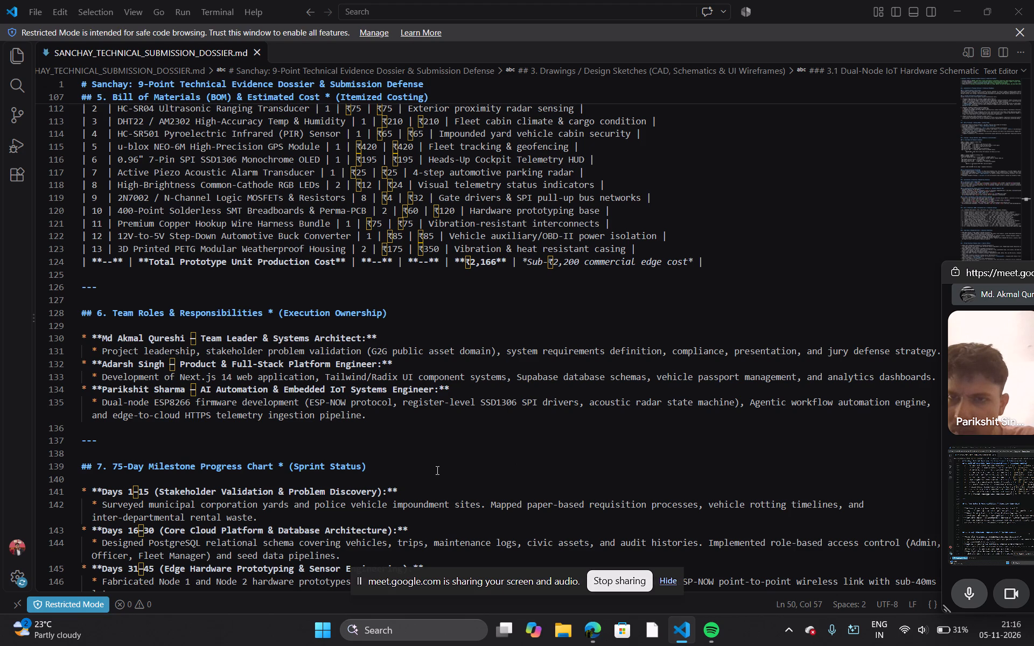
Read the dossier's 75-Day Milestone Progress Chart, Identified Technical Gaps, and Risks and Mitigation Strategies sections.
scroll(436, 470, "down", 1)
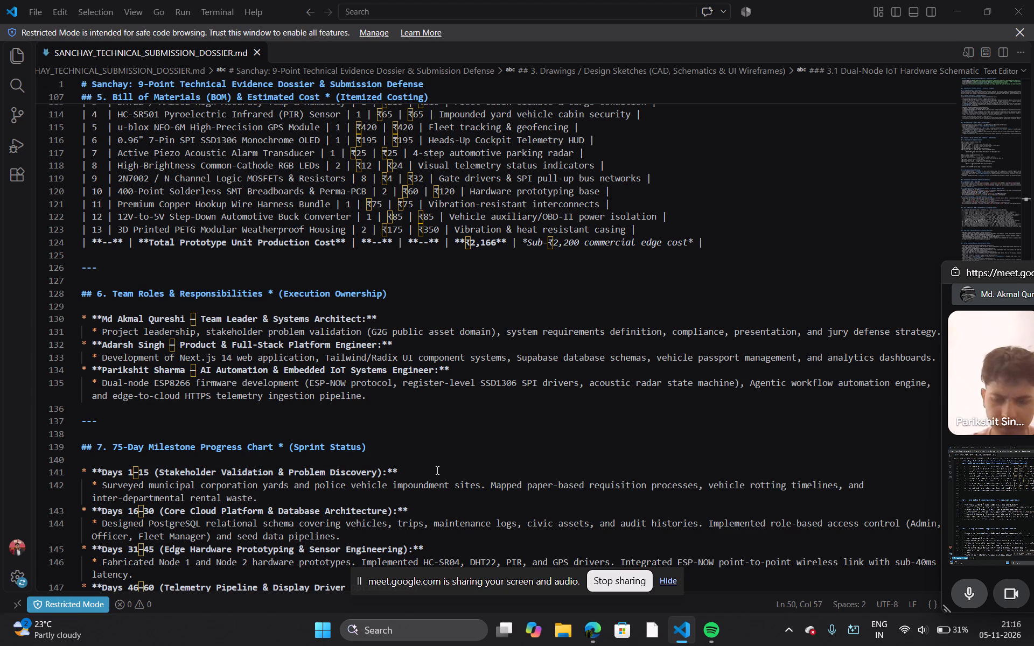
scroll(436, 470, "down", 1)
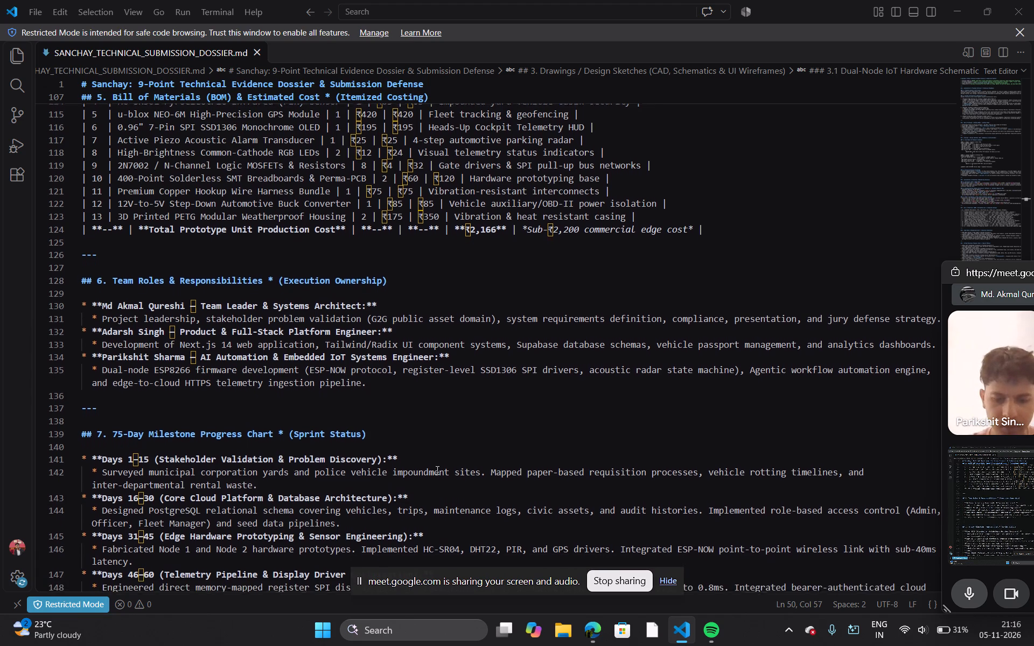
scroll(436, 470, "down", 4)
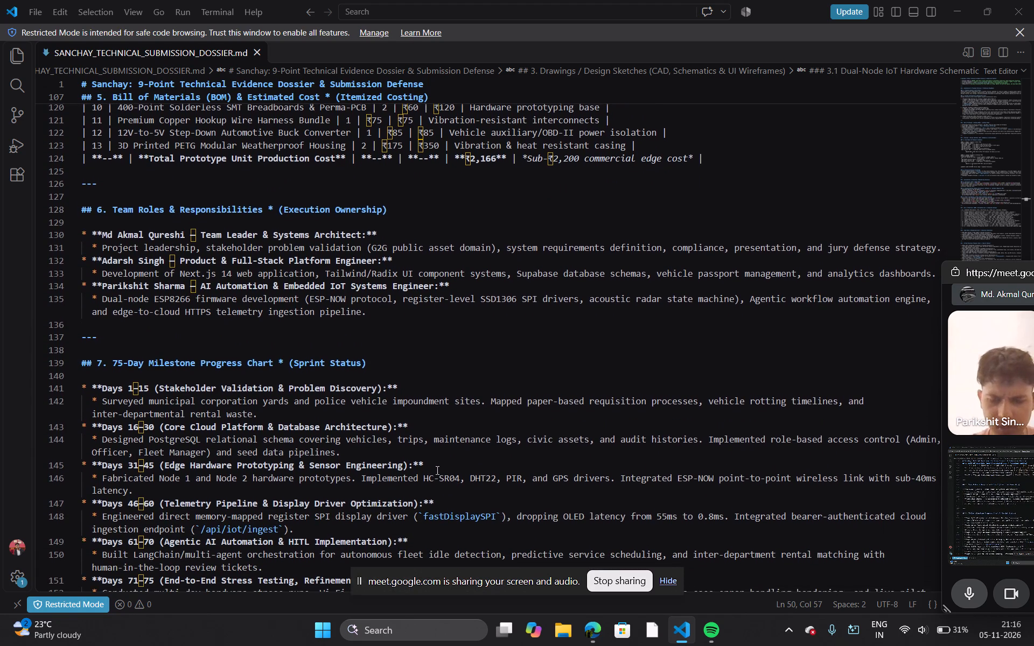
scroll(436, 470, "down", 6)
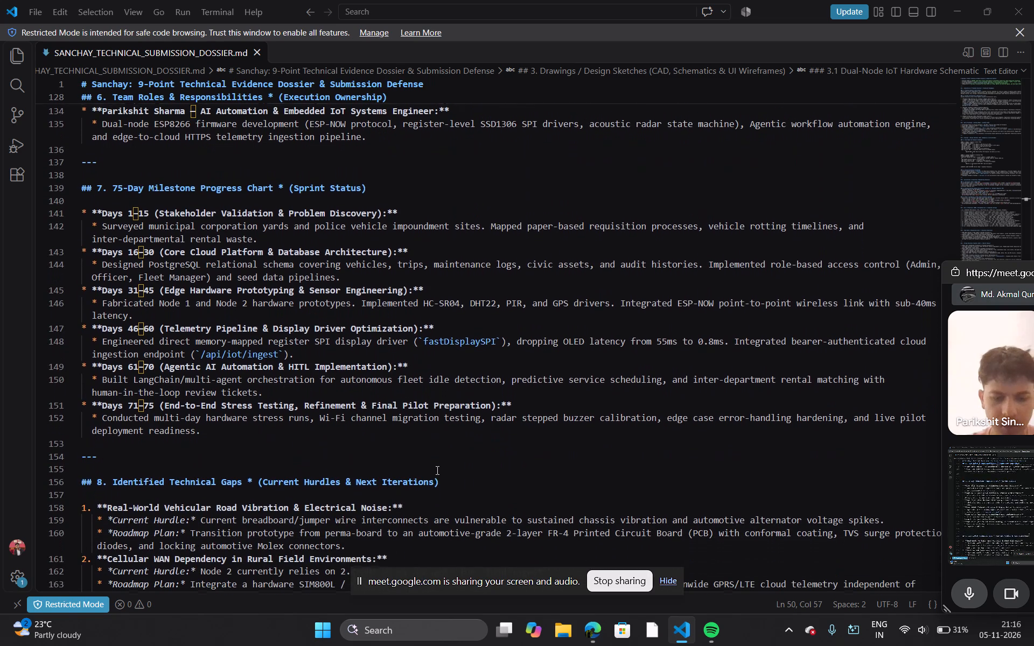
scroll(436, 470, "down", 1)
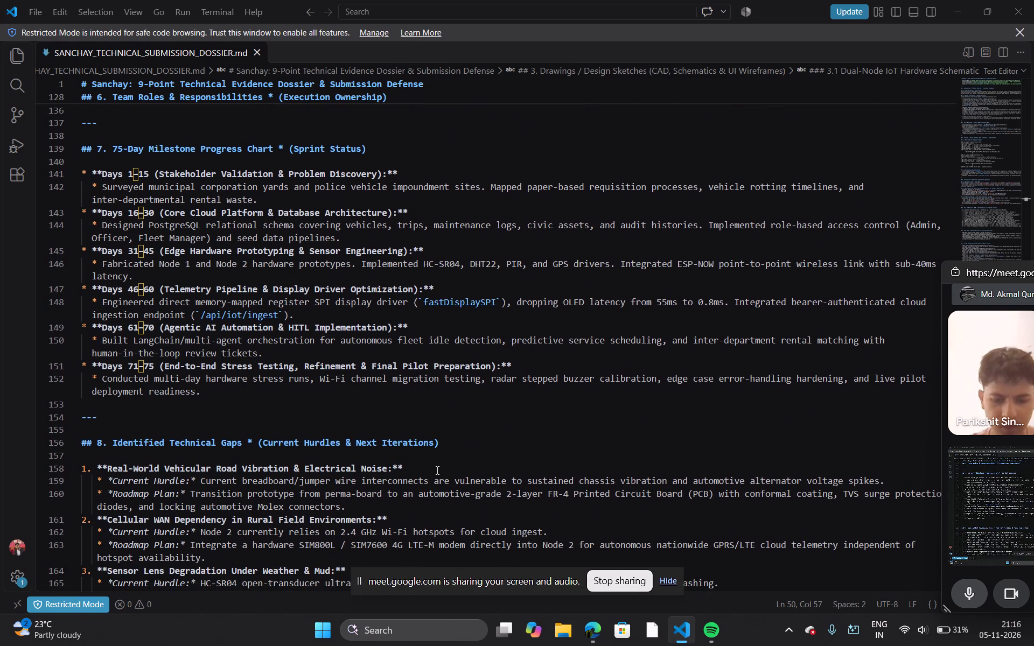
scroll(436, 470, "down", 6)
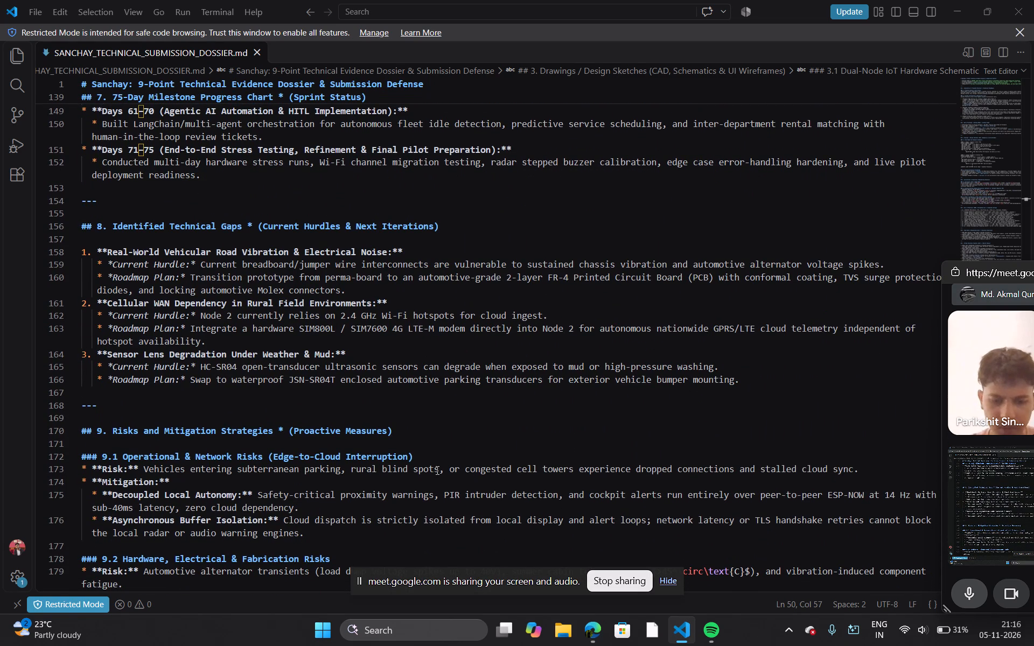
scroll(436, 470, "down", 2)
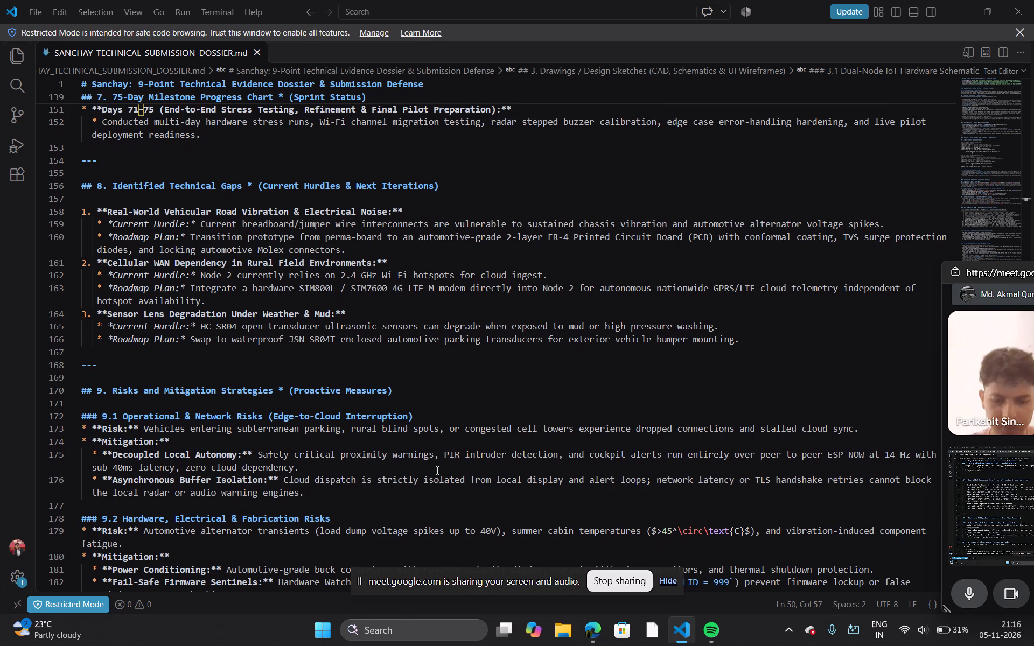
scroll(436, 470, "down", 1)
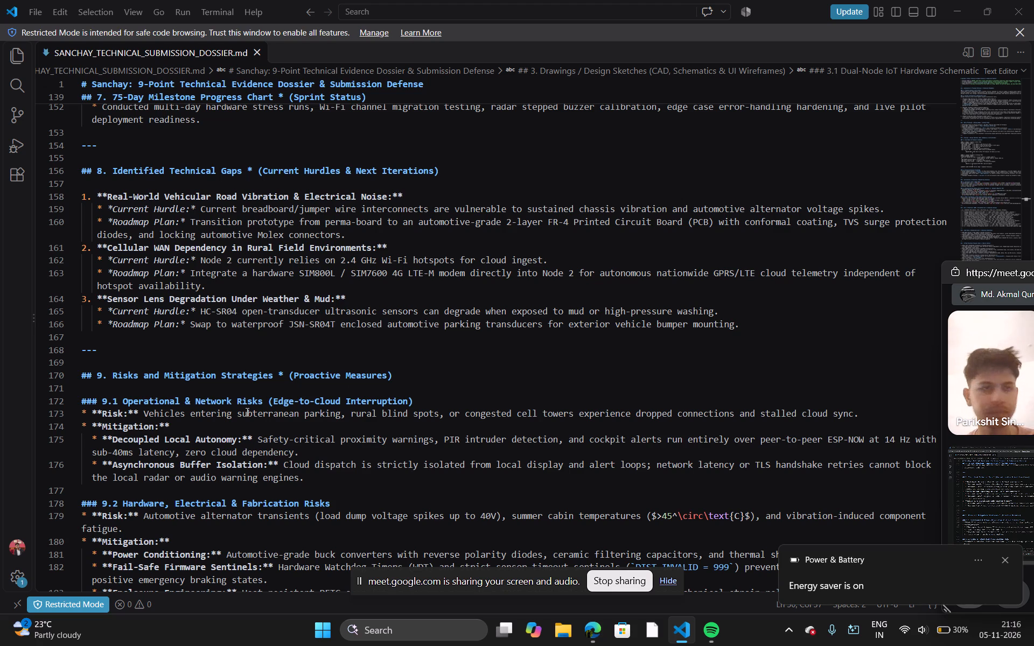
scroll(246, 412, "down", 1)
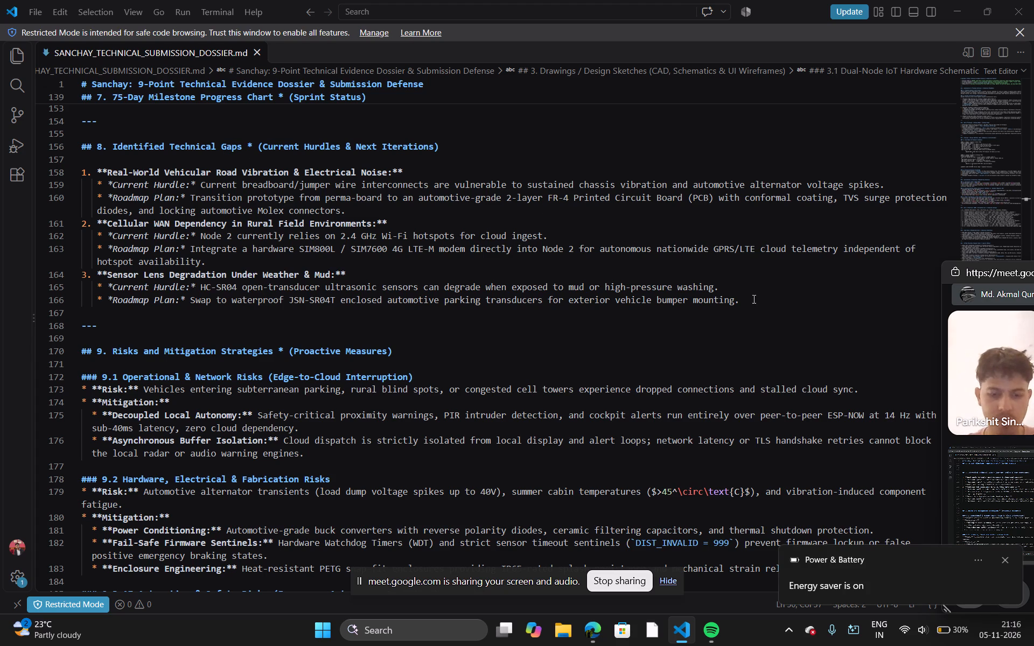
Highlight the three hurdles and roadmap plans under section 8, Identified Technical Gaps, and clear the selection.
left_click_drag(753, 299, 50, 164)
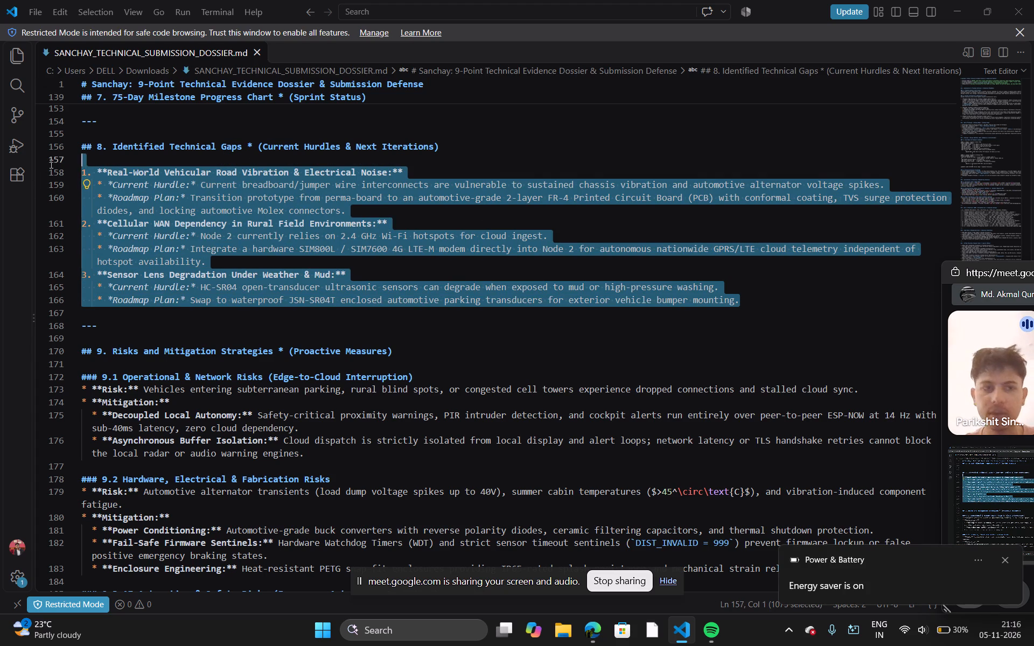
left_click_drag(50, 164, 47, 165)
left_click(392, 272)
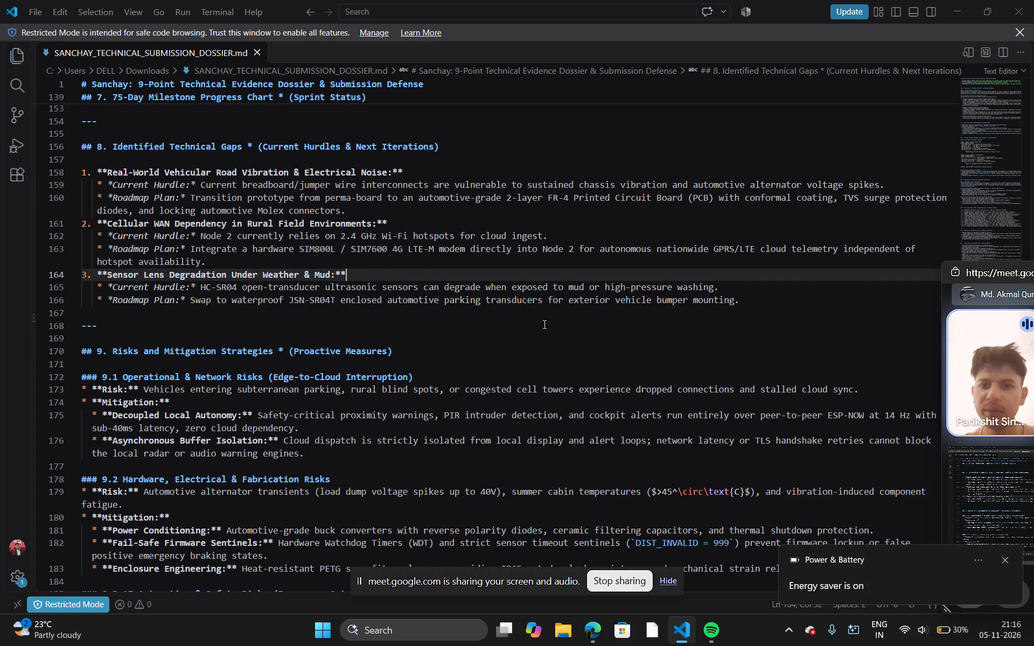
left_click(737, 226)
Start the available code editor update.
left_click(857, 7)
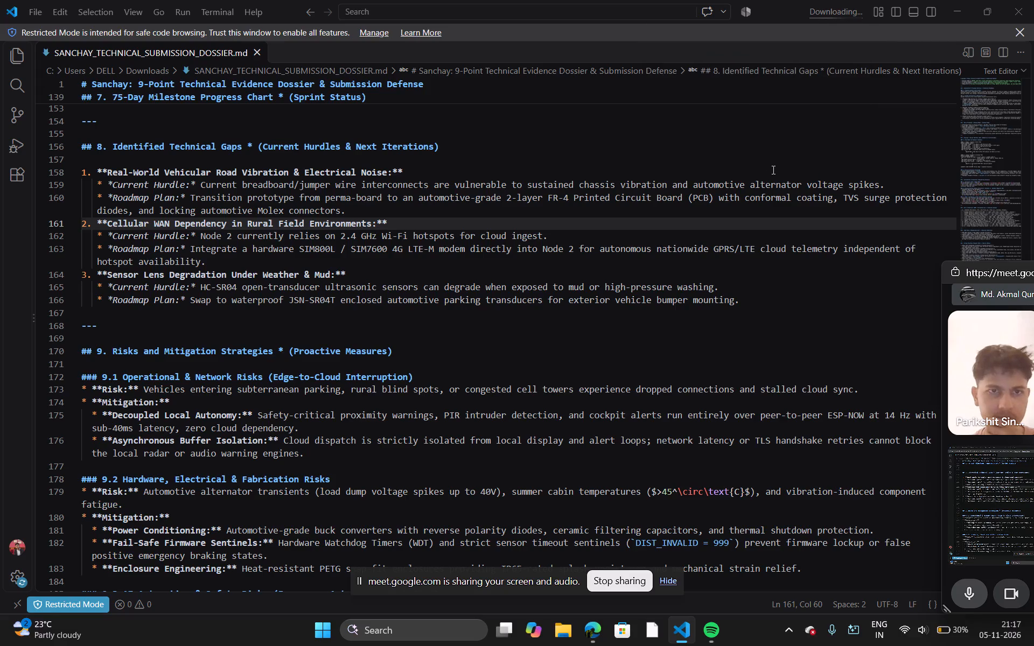
left_click(783, 152)
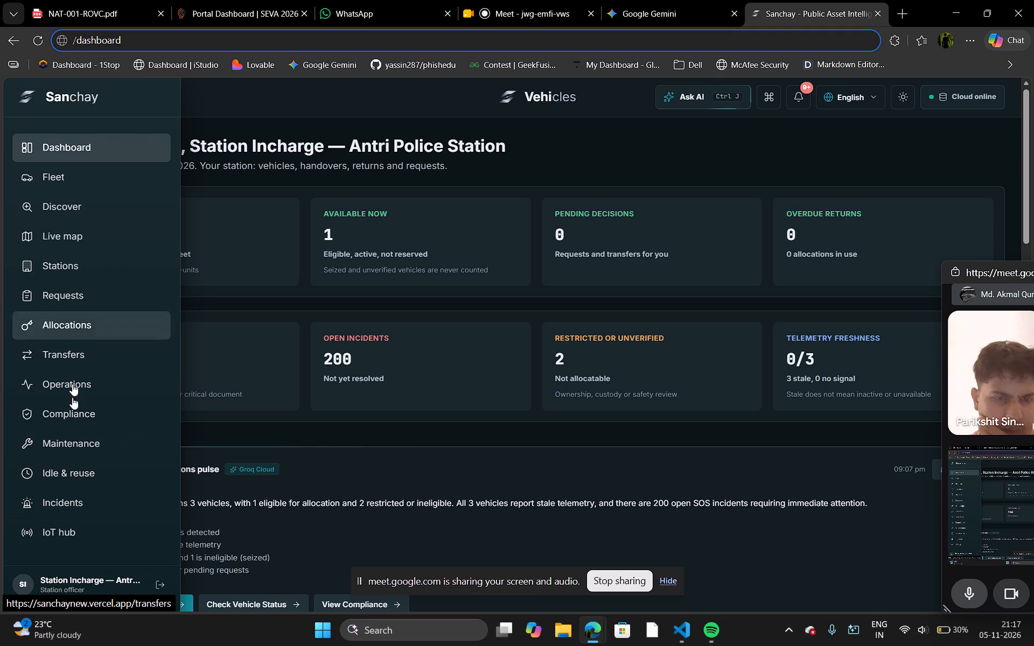
In the Sanchay web app in Microsoft Edge, view the Fleet, Discover and Live map pages in turn.
left_click(73, 173)
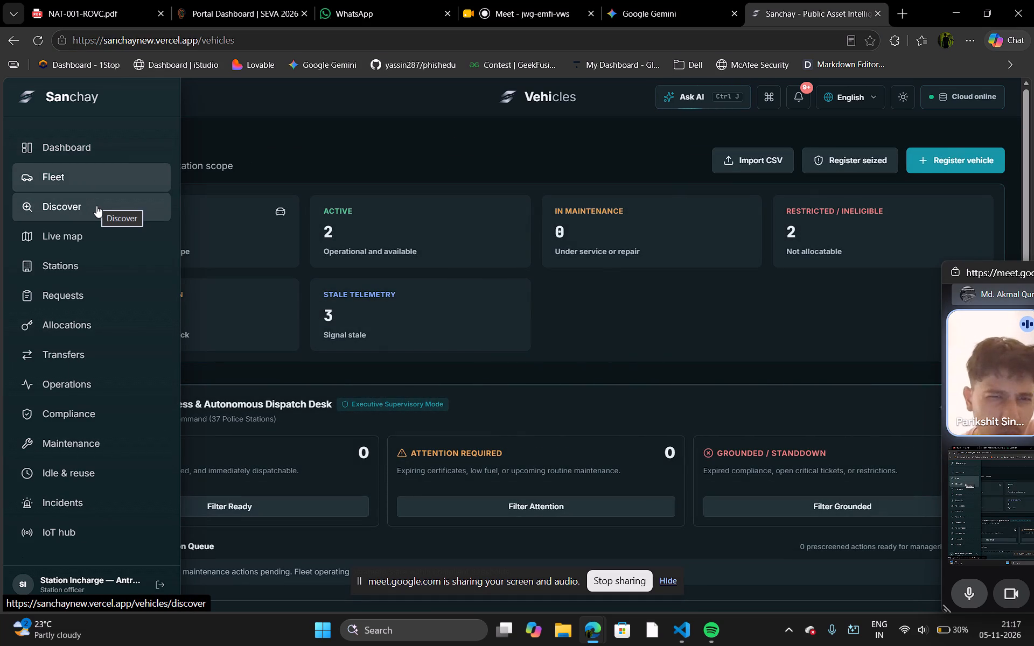
left_click(96, 206)
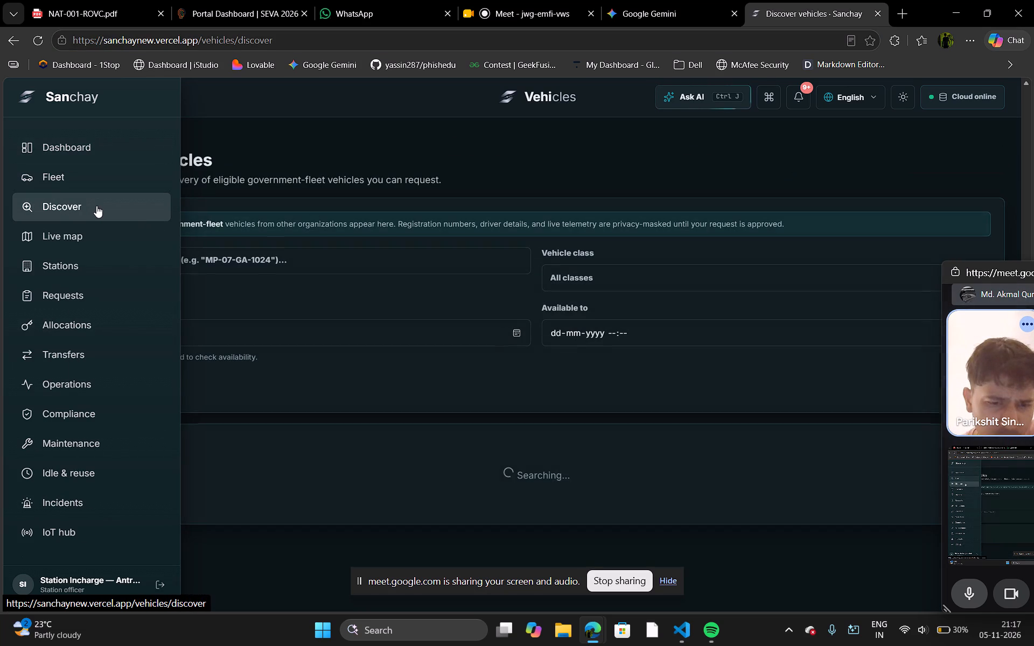
left_click(97, 232)
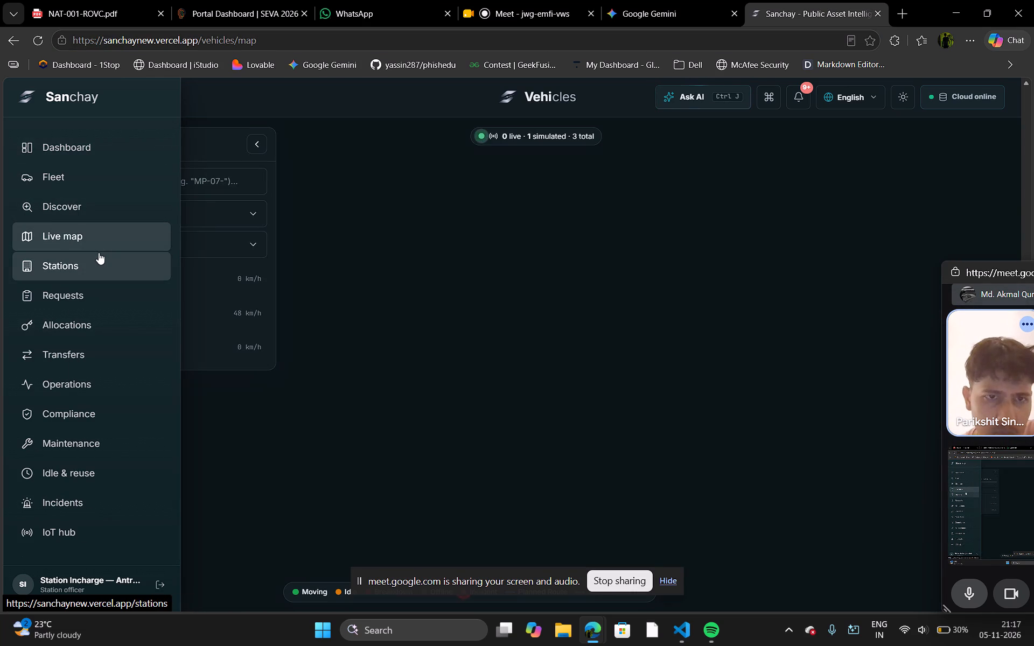
Open the Stations page and look through the station registry's zones, fleet pools and live status down to Morar Police Station.
left_click(99, 252)
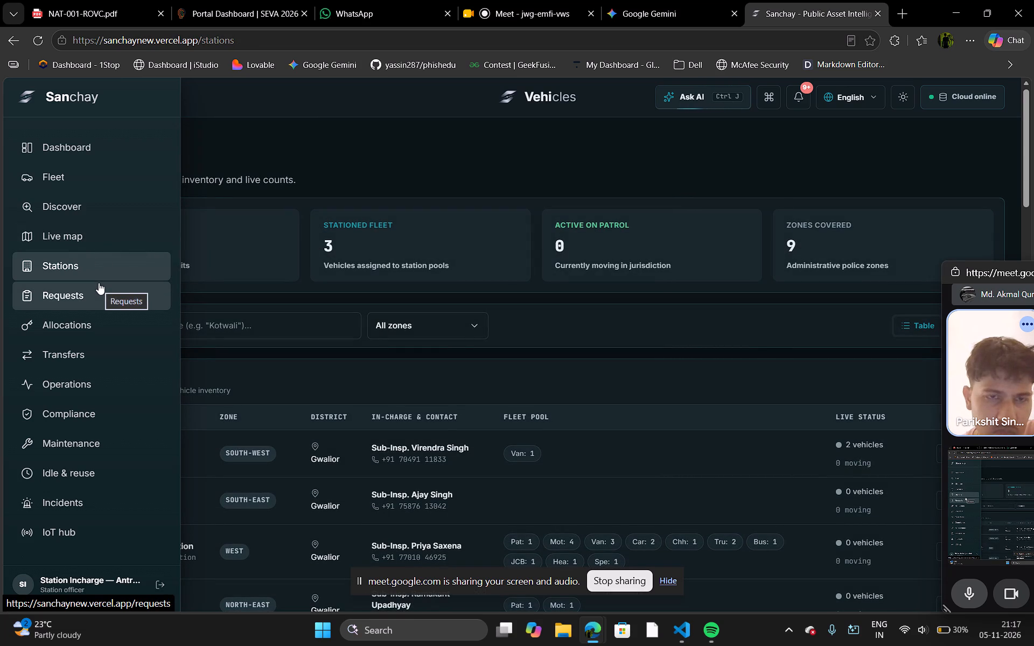
scroll(372, 324, "down", 4)
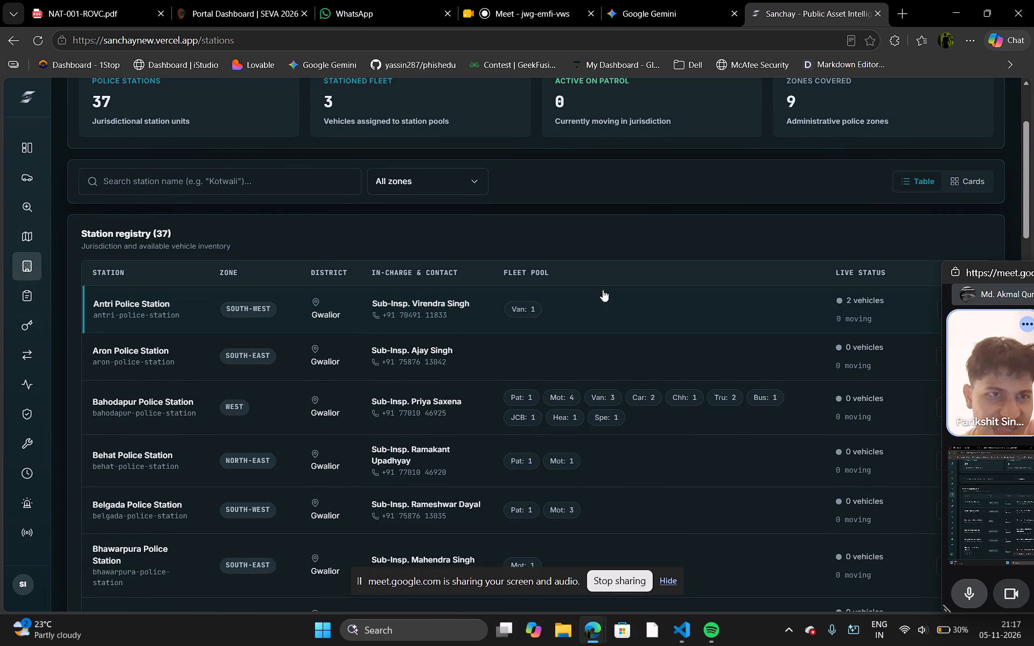
scroll(680, 243, "down", 1)
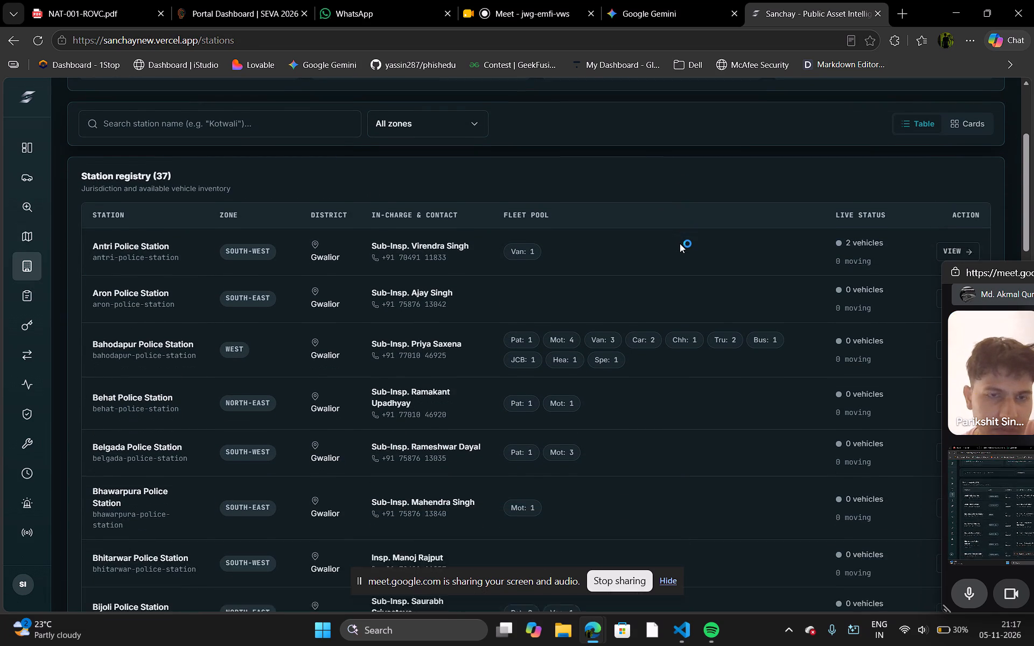
scroll(680, 243, "down", 2)
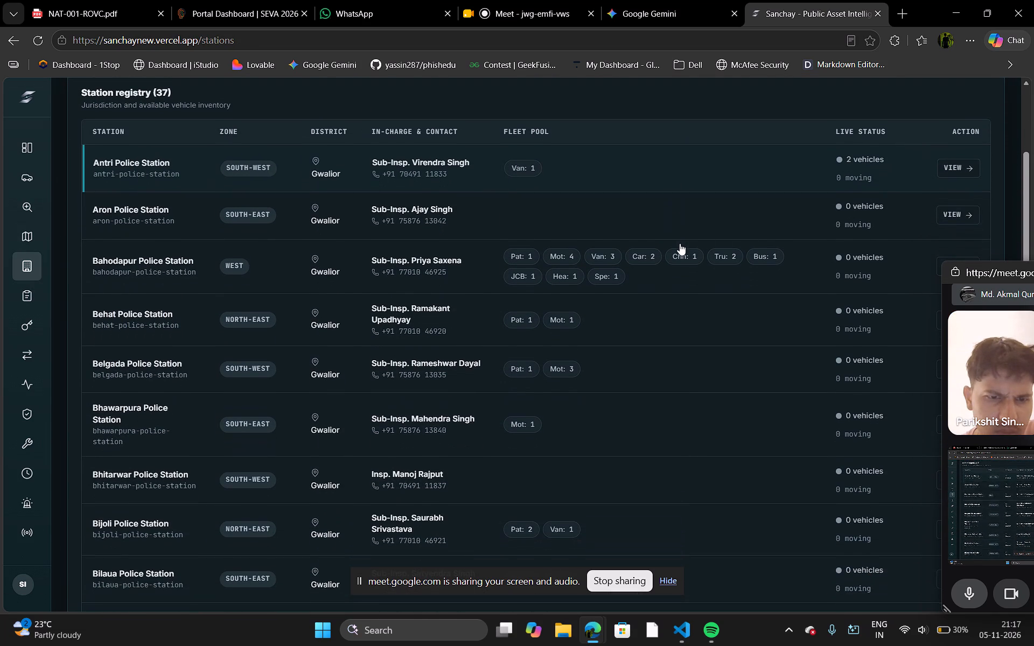
scroll(680, 243, "down", 1)
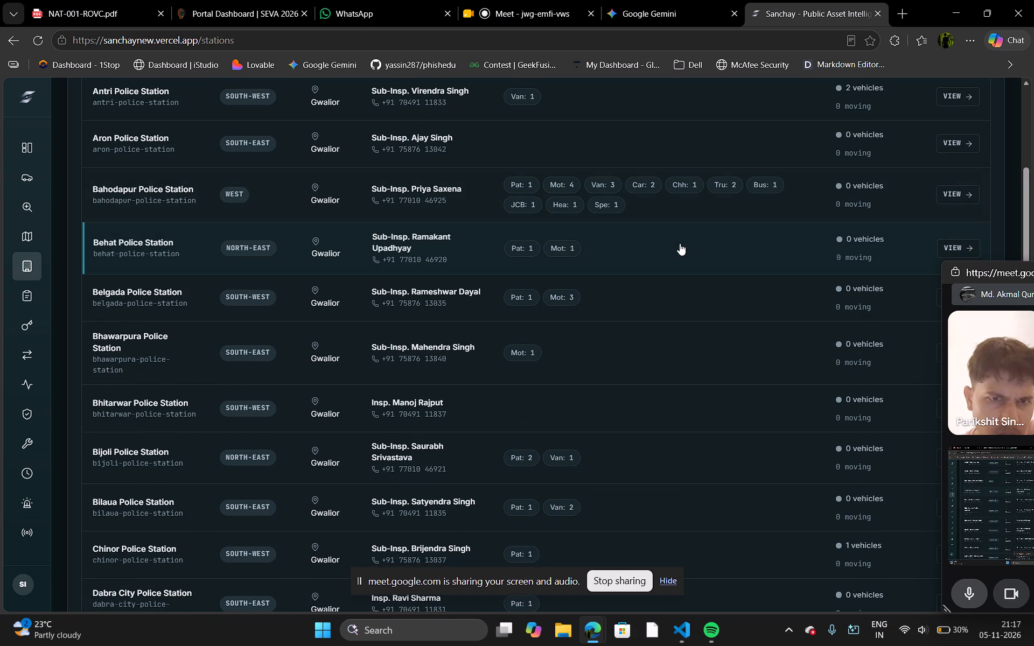
scroll(680, 243, "down", 1)
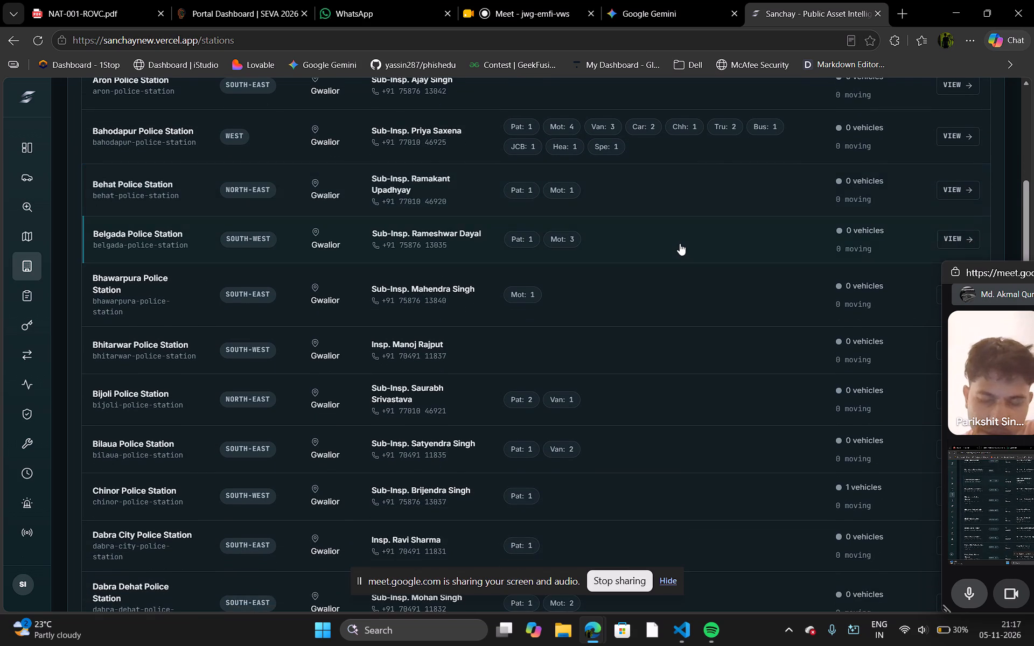
scroll(680, 243, "down", 1)
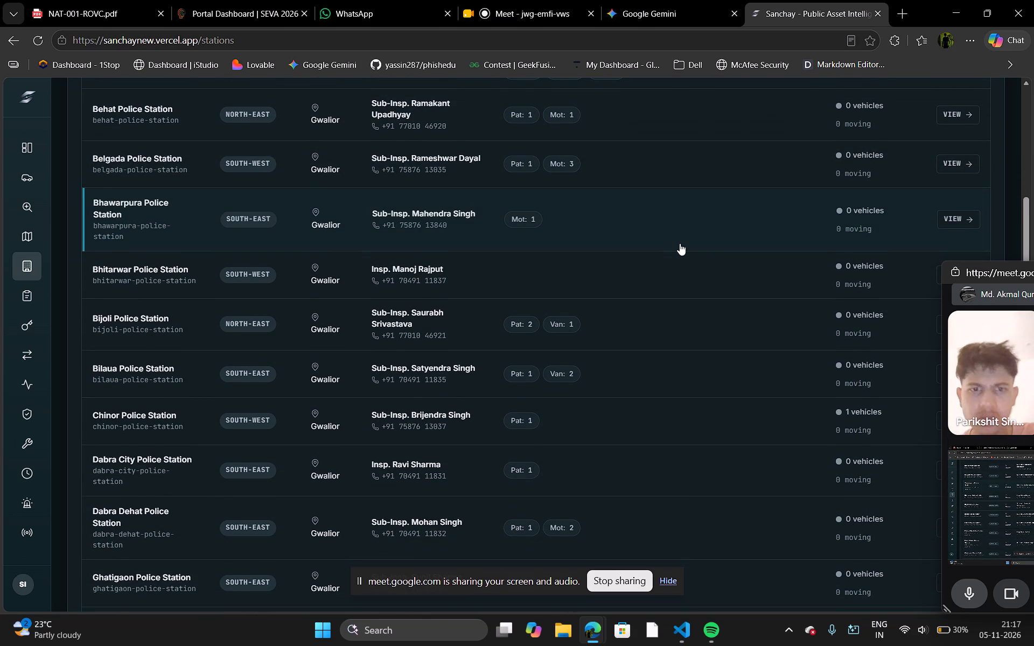
scroll(680, 243, "down", 4)
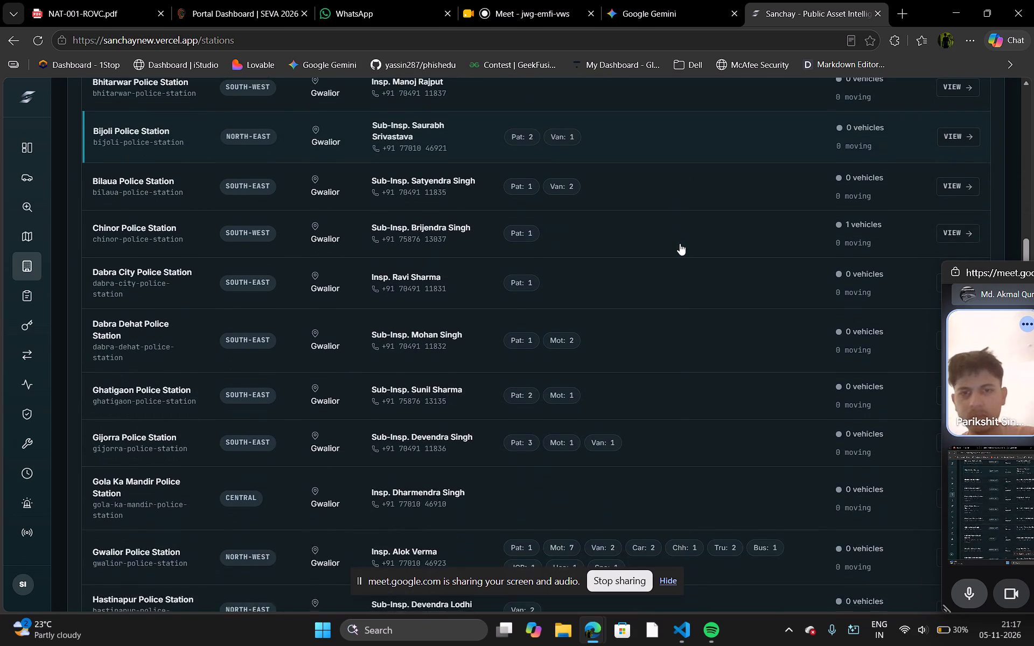
scroll(680, 243, "down", 3)
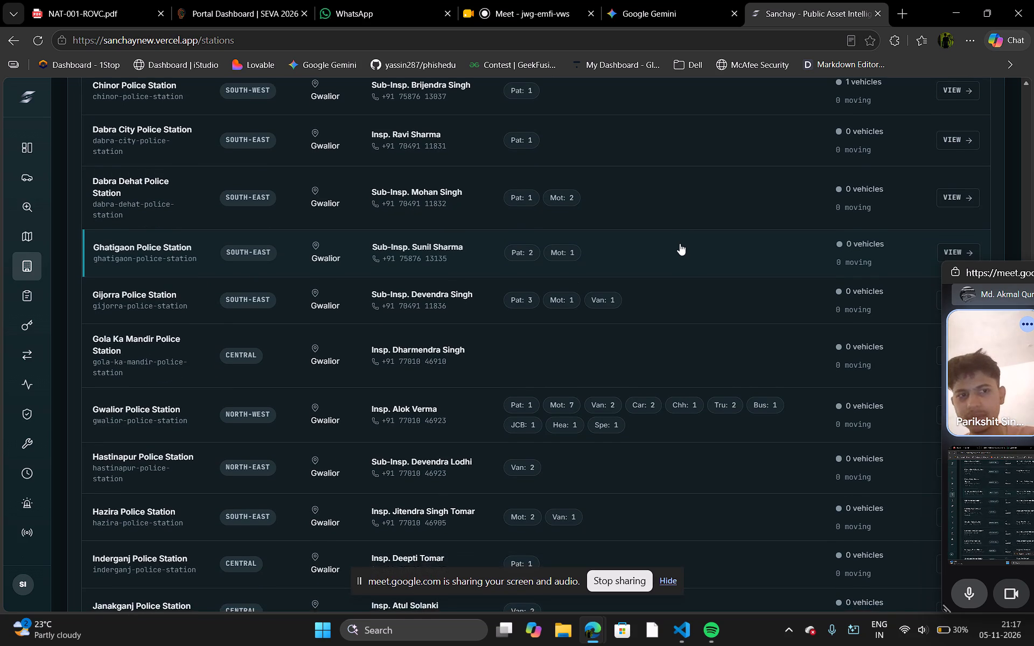
scroll(680, 243, "down", 2)
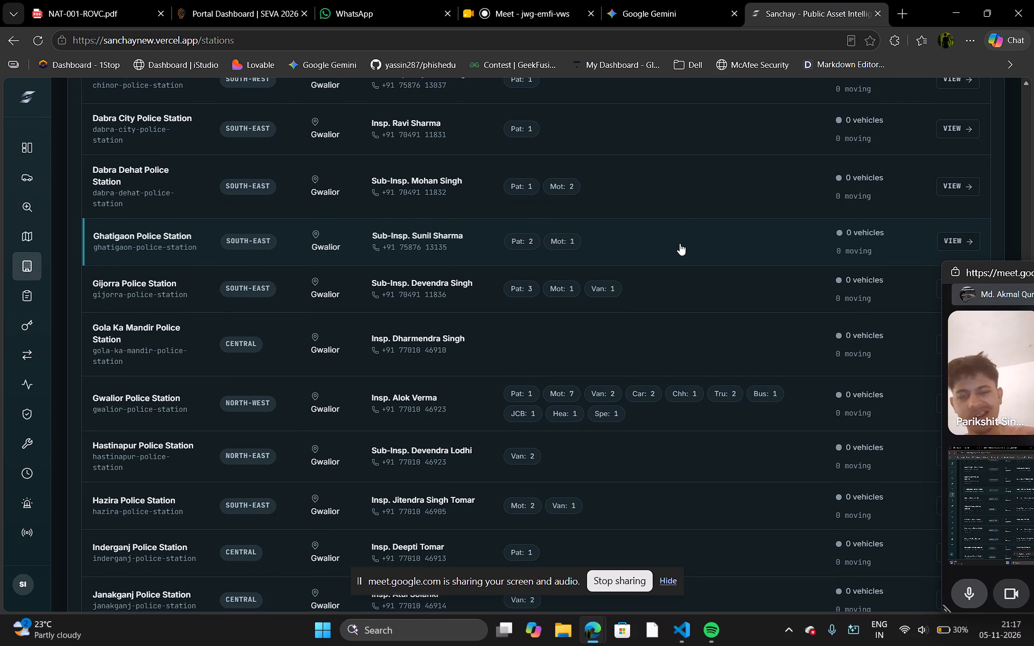
scroll(680, 243, "down", 1)
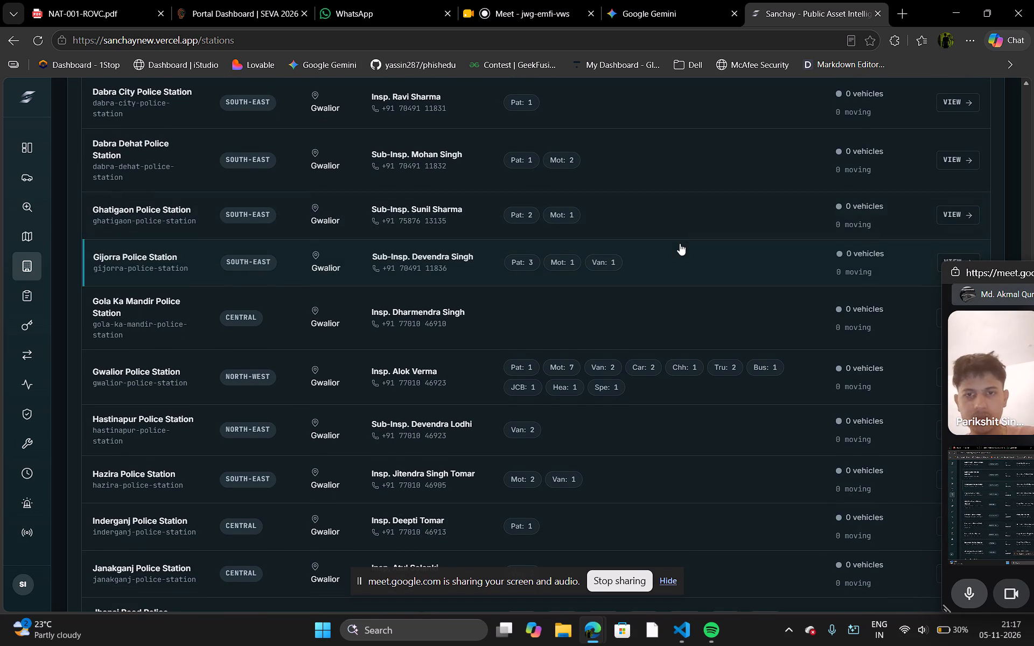
scroll(571, 291, "down", 5)
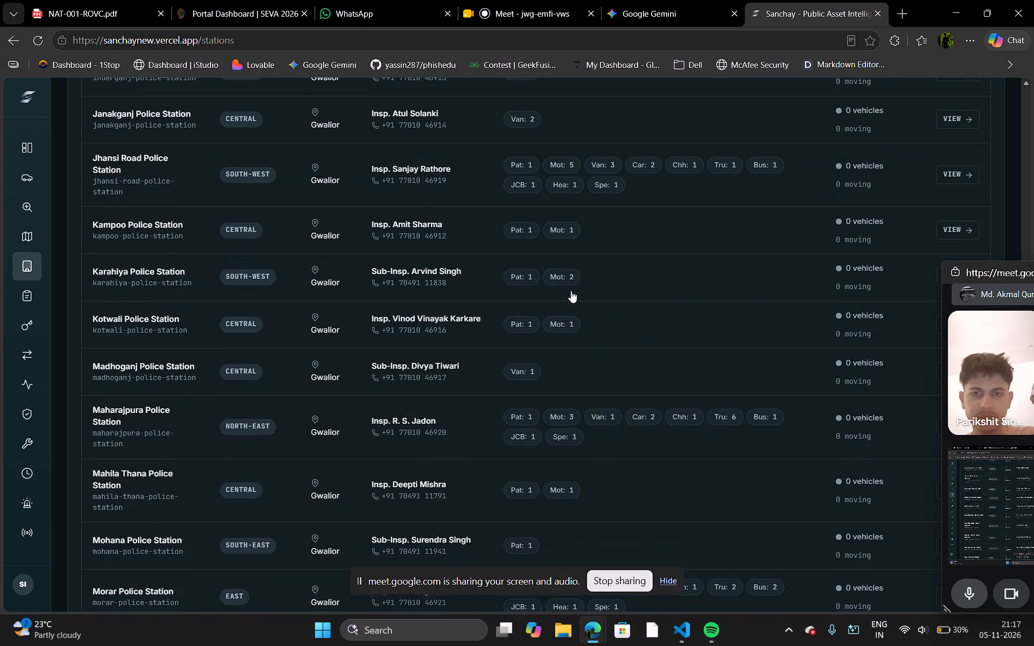
View the Jhansi Road Police Station details, close them, and go back up the station registry.
left_click(564, 155)
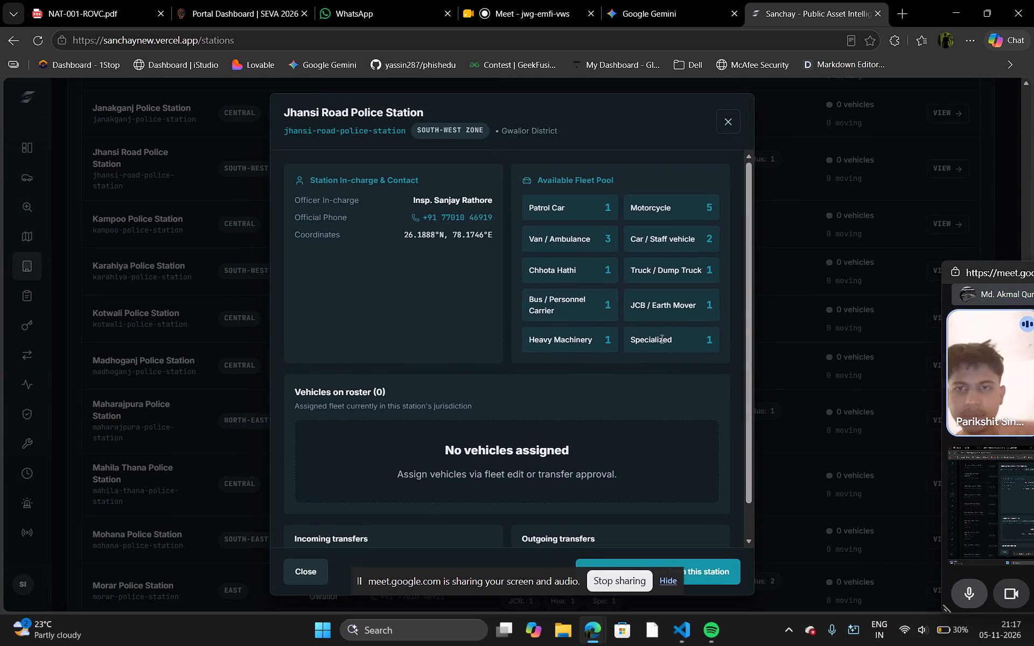
left_click(722, 117)
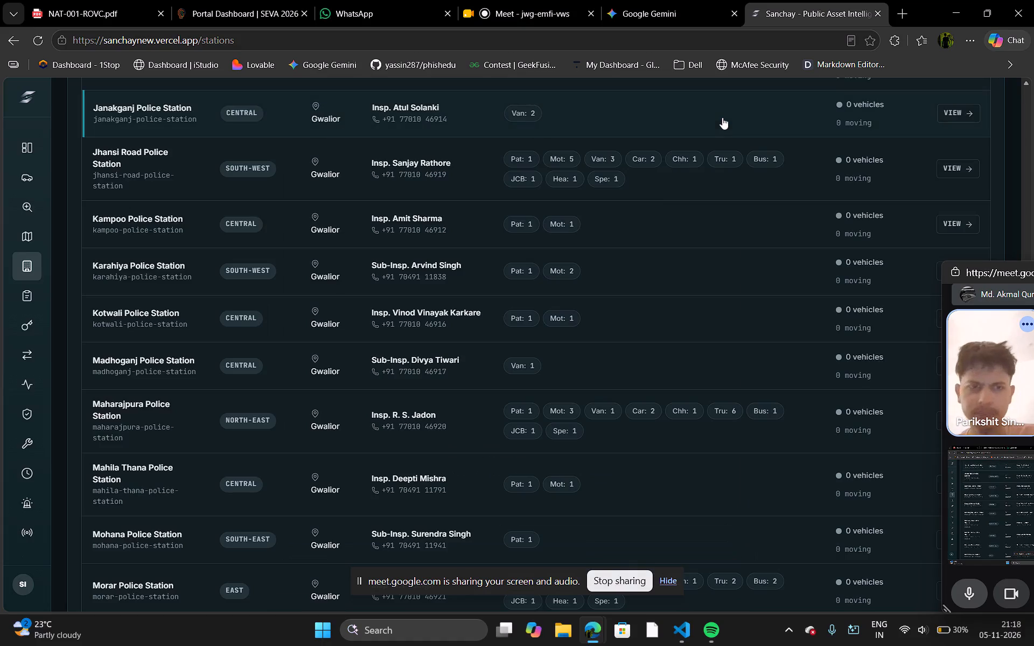
scroll(561, 293, "up", 6)
scroll(411, 268, "up", 4)
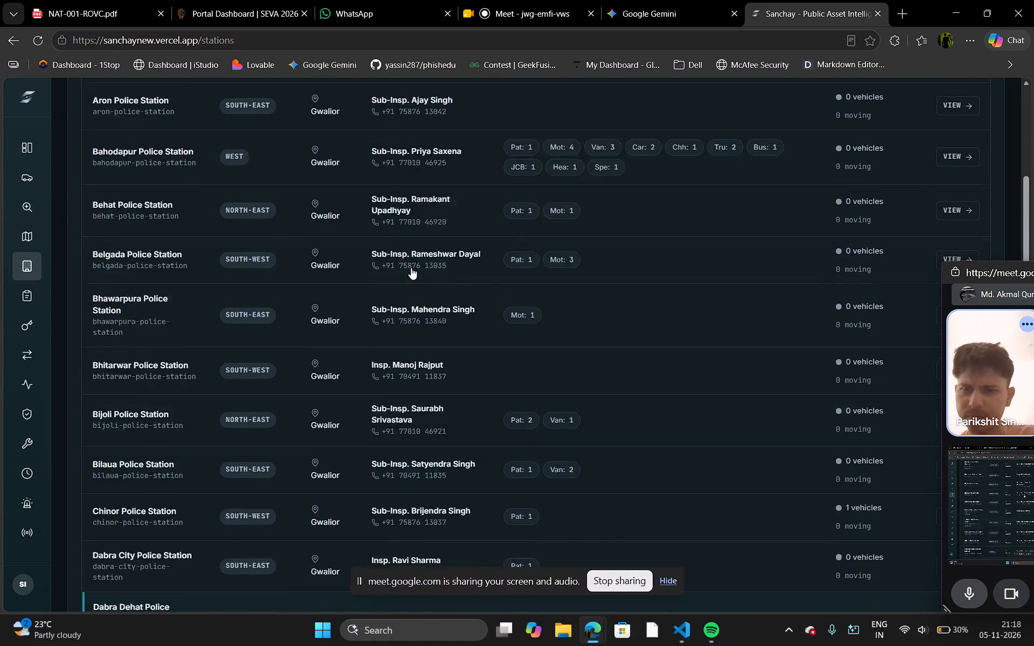
Open the vehicle Requests page of the Sanchay app.
left_click(58, 301)
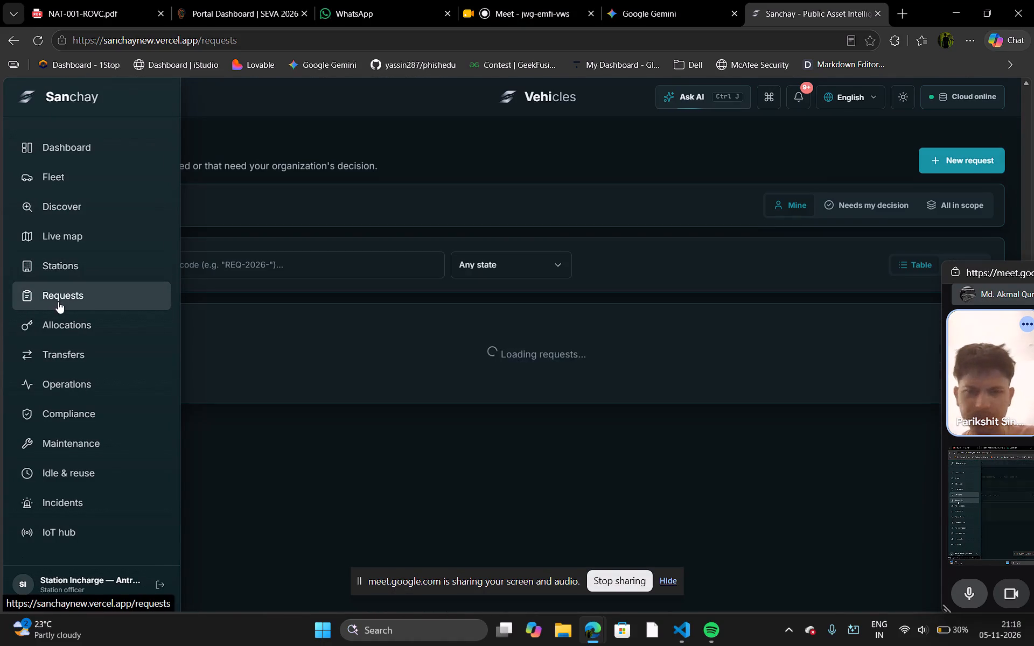
Open the details of the VIP Security vehicle request REQ-2026-00017.
left_click(256, 339)
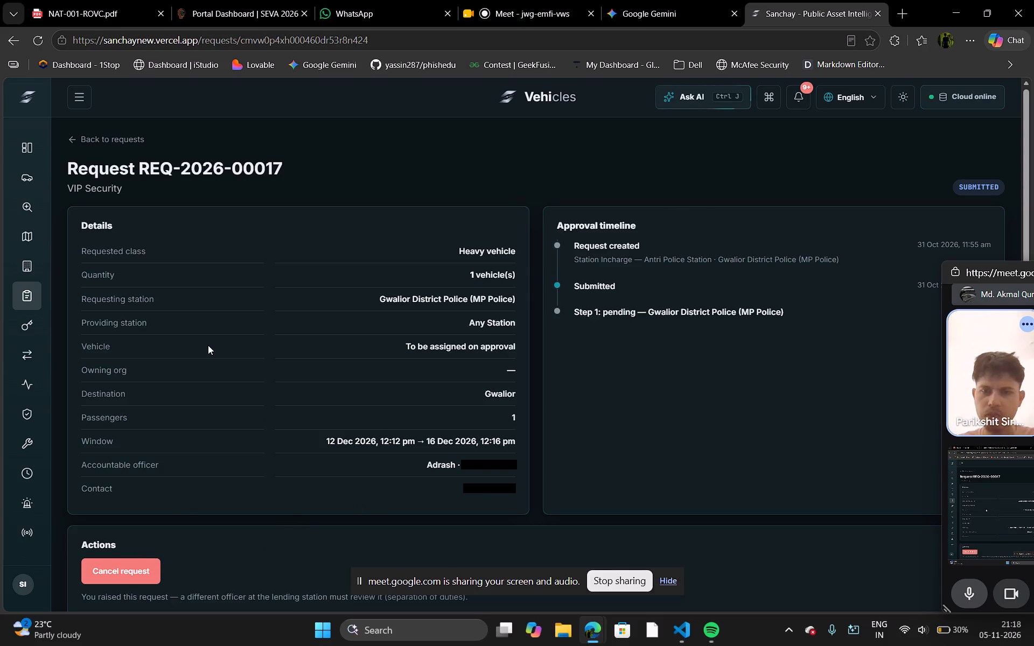
View the Allocations, Transfers, Operations, Compliance, Maintenance and Idle & reuse pages of the Sanchay app in turn.
left_click(93, 327)
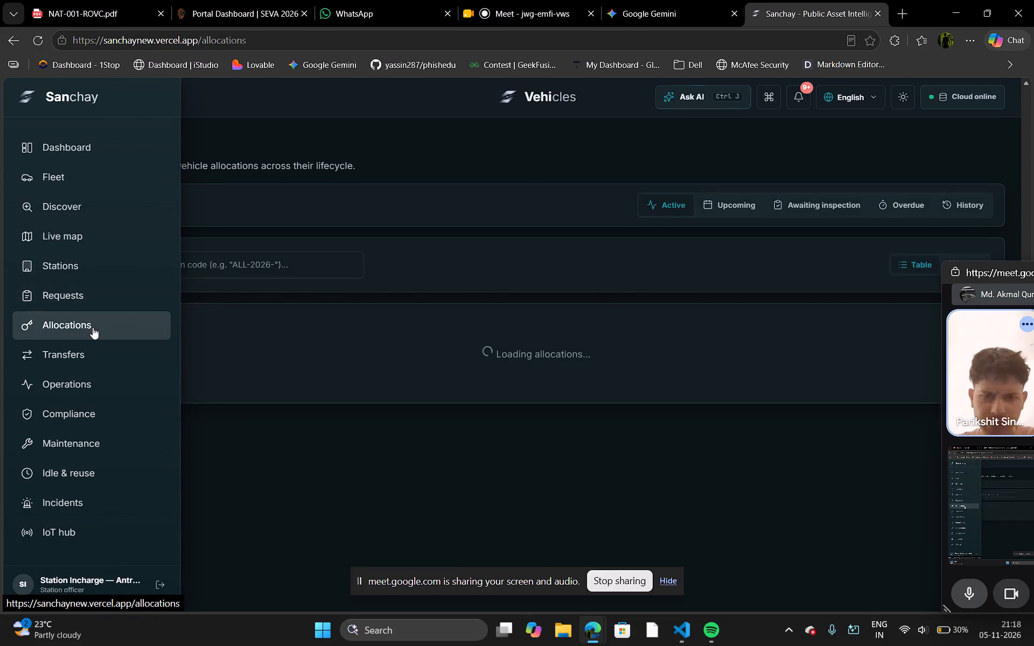
left_click(90, 346)
left_click(89, 385)
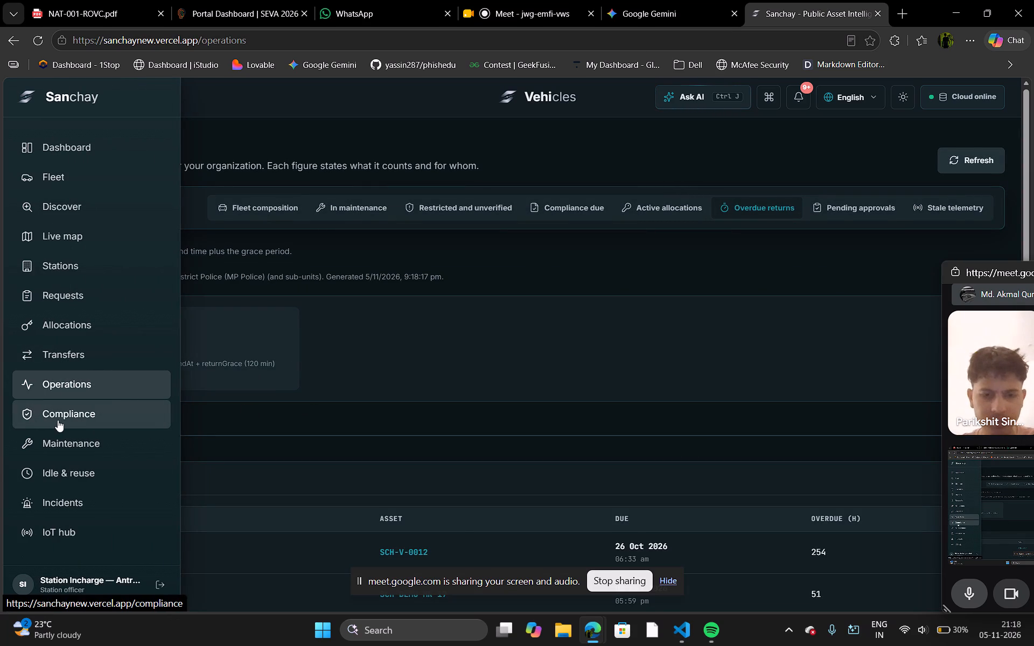
left_click(58, 420)
left_click(77, 447)
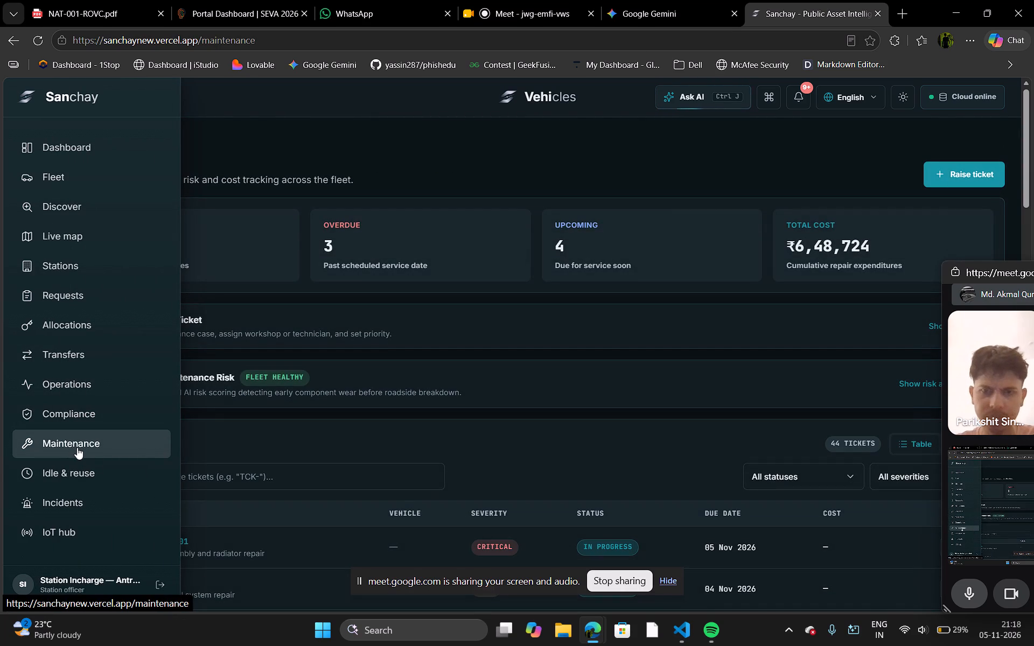
left_click(87, 472)
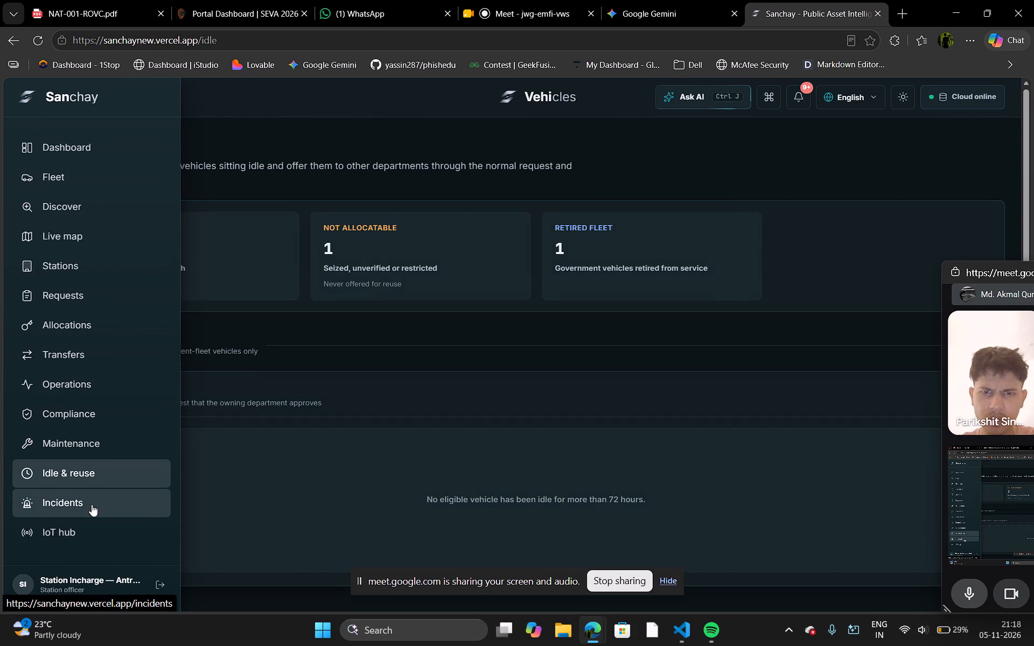
Open the Incidents page, dismiss the browser notification, and look through the live incident board's SOS entries.
left_click(92, 504)
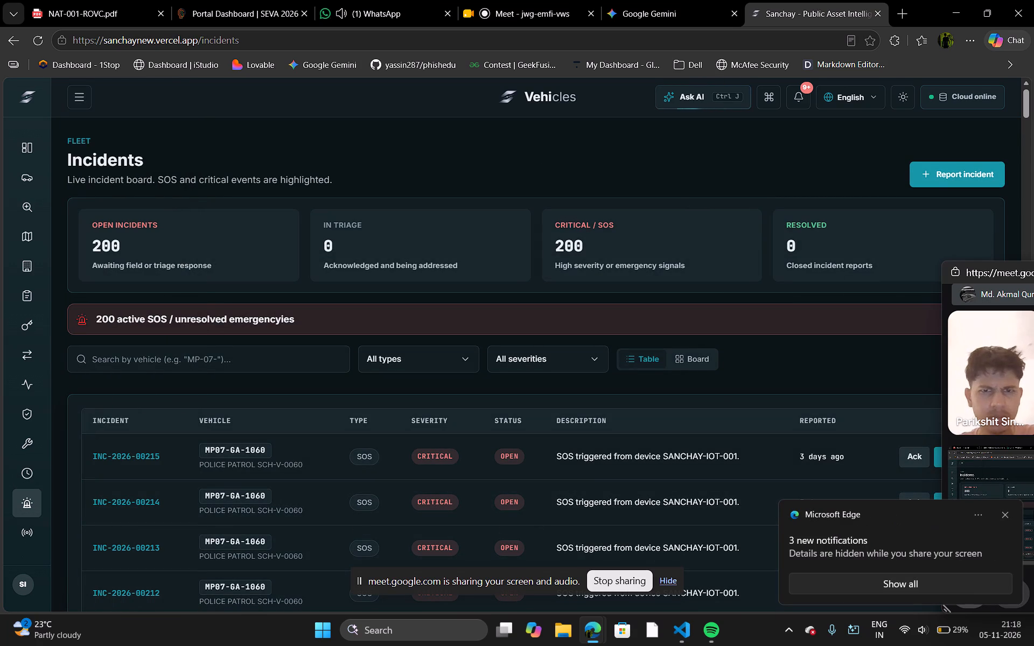
left_click(1003, 514)
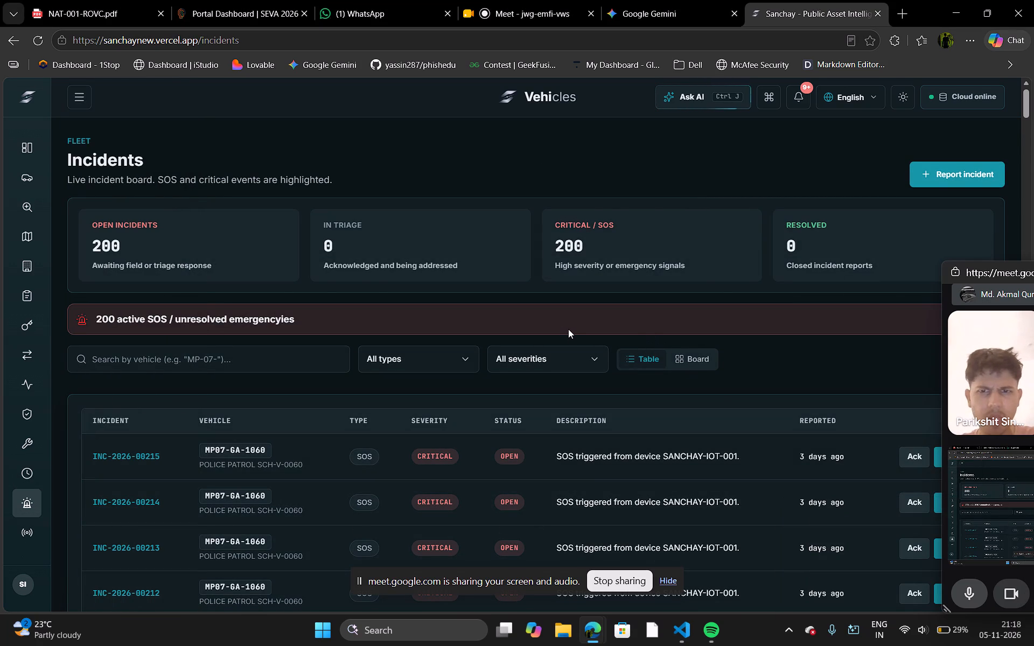
scroll(568, 329, "down", 3)
scroll(634, 300, "left", 2)
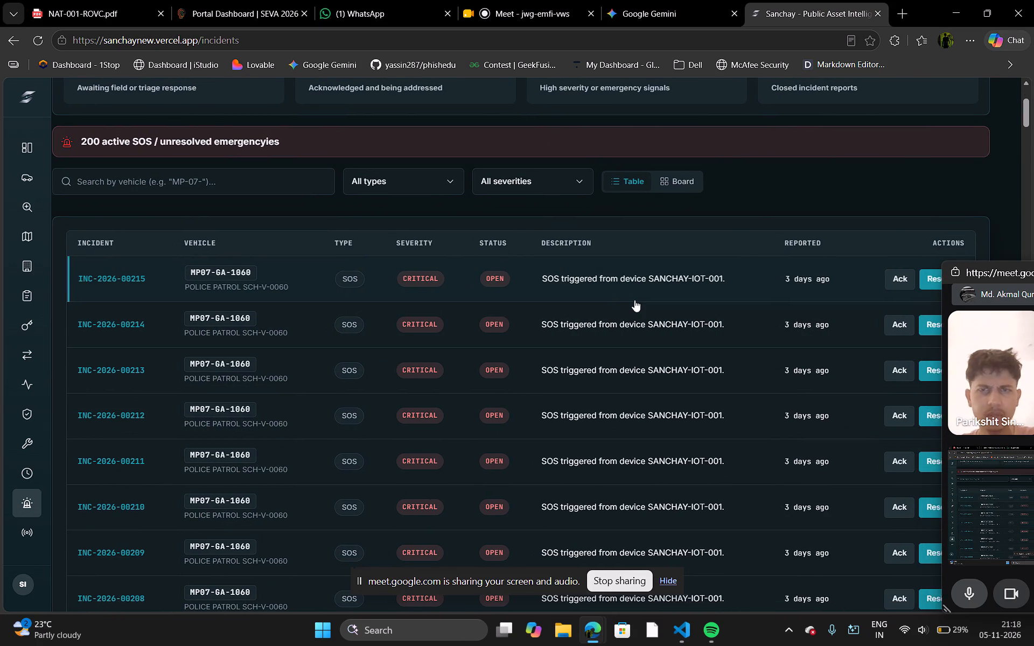
scroll(557, 133, "up", 5)
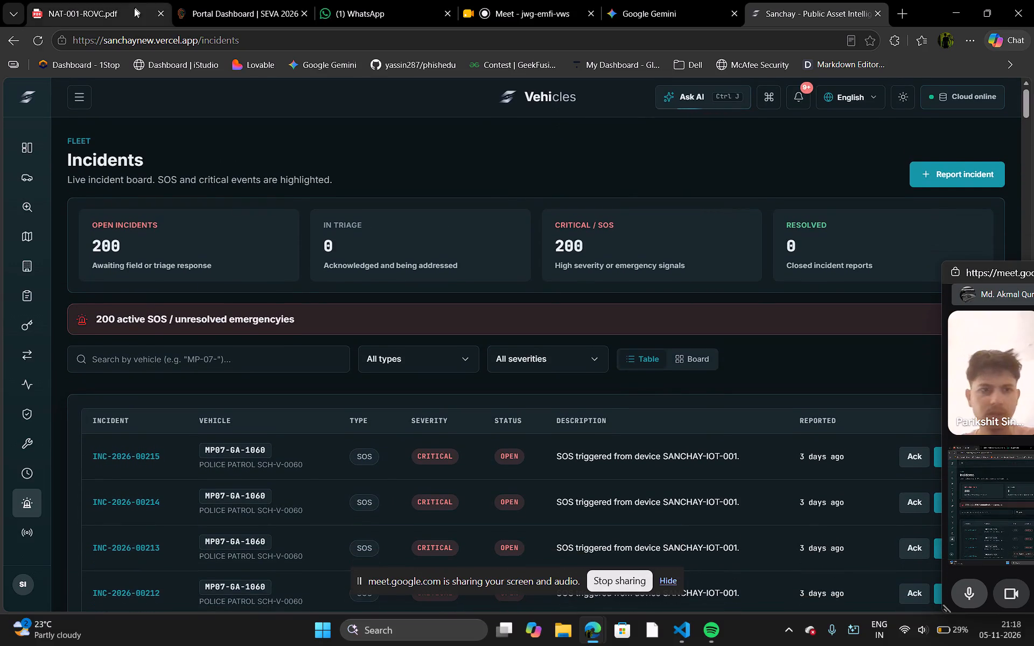
Expand the Sanchay app's side navigation to its full labelled, grouped form.
left_click(82, 96)
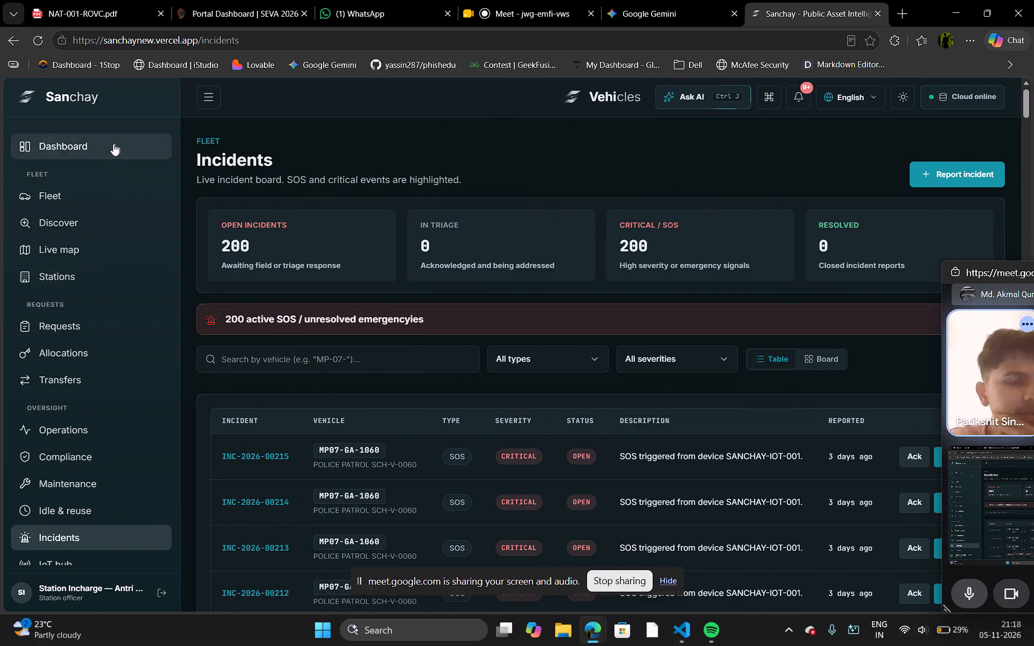
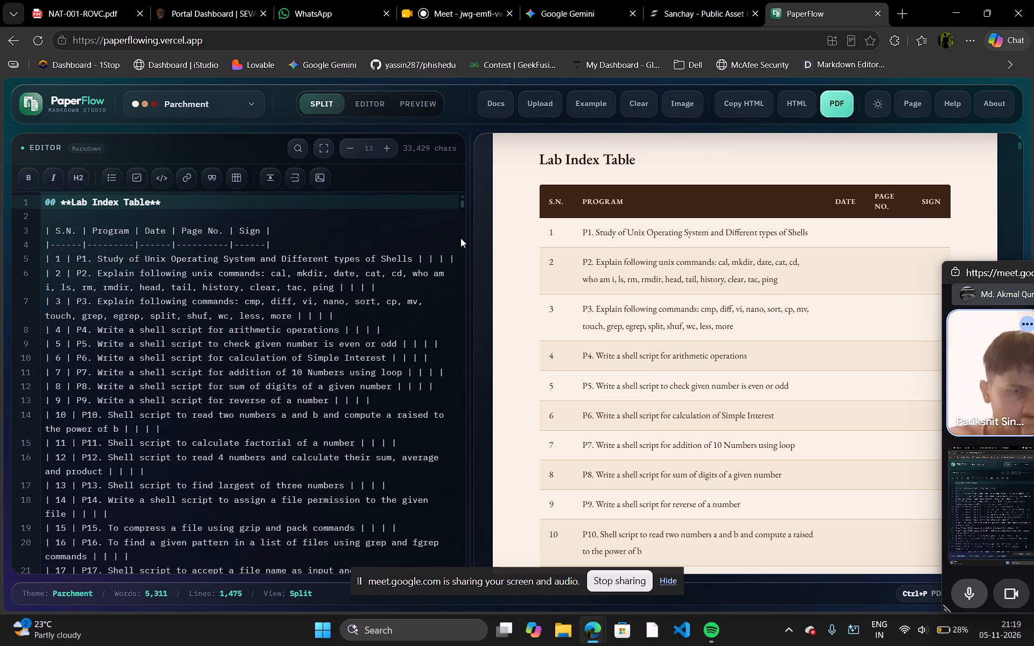
Look over the Lab Index Table document in PaperFlow, switching to the editor-only view and back to the split view.
left_click_drag(460, 238, 278, 215)
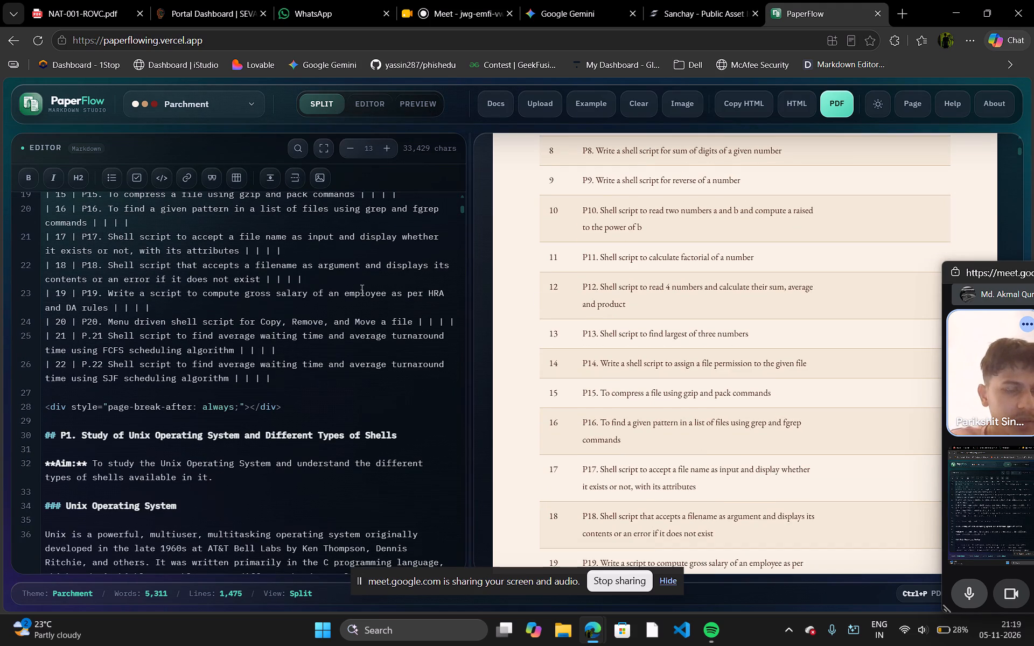
scroll(361, 289, "up", 2)
scroll(464, 253, "up", 2)
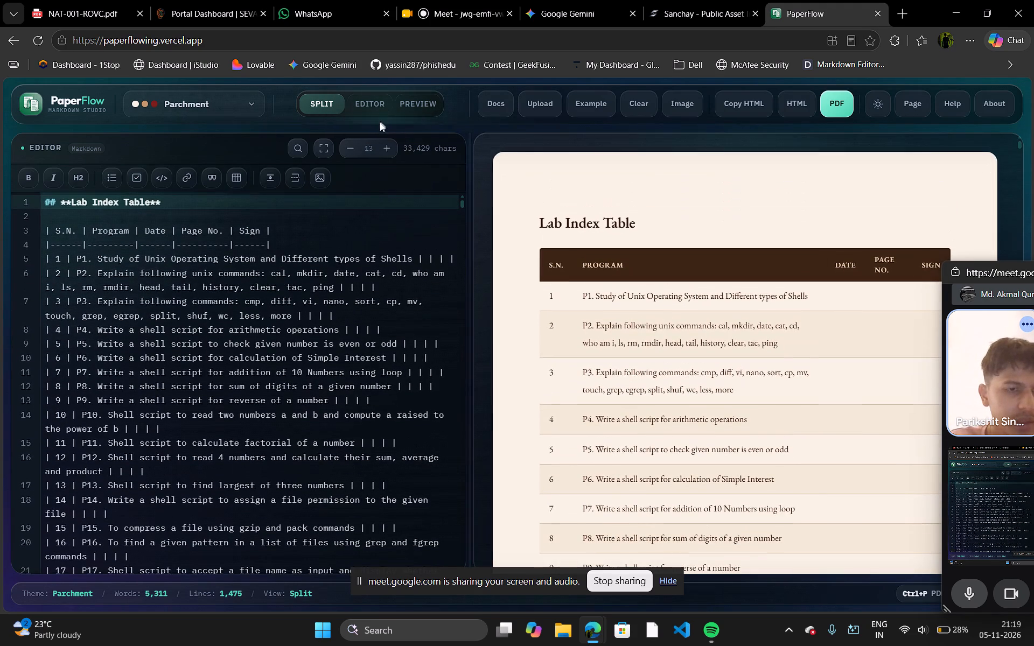
left_click(359, 106)
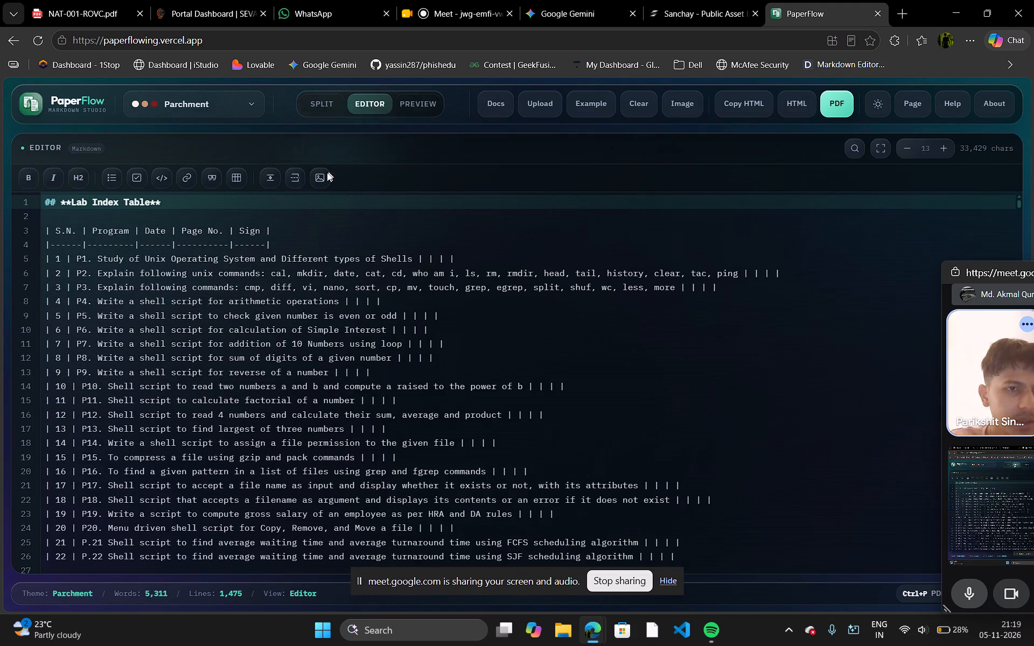
left_click(266, 259)
left_click(309, 107)
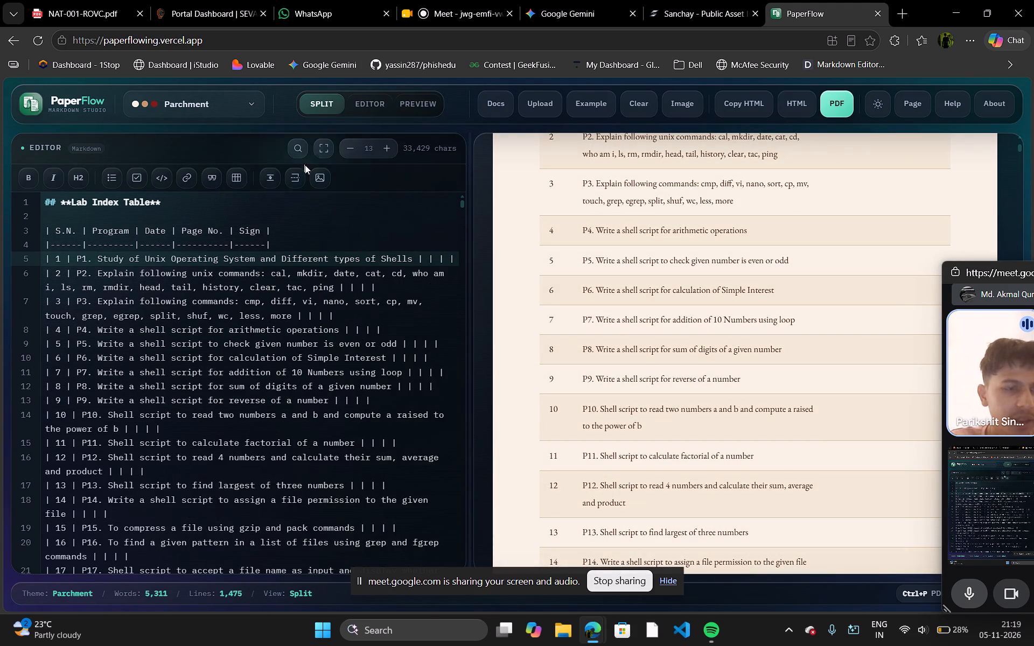
left_click(180, 228)
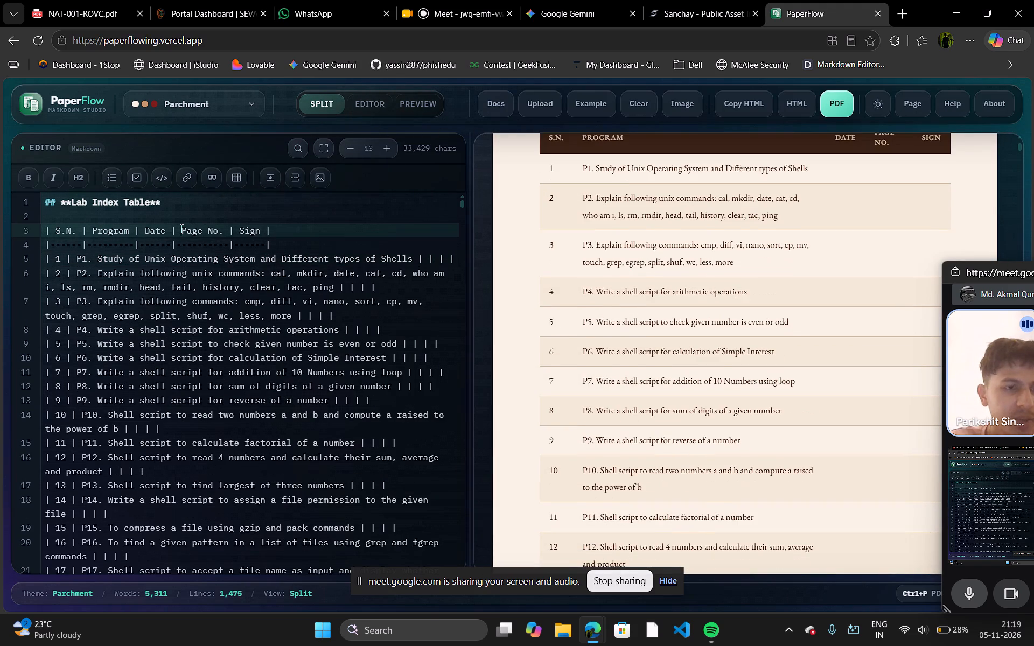
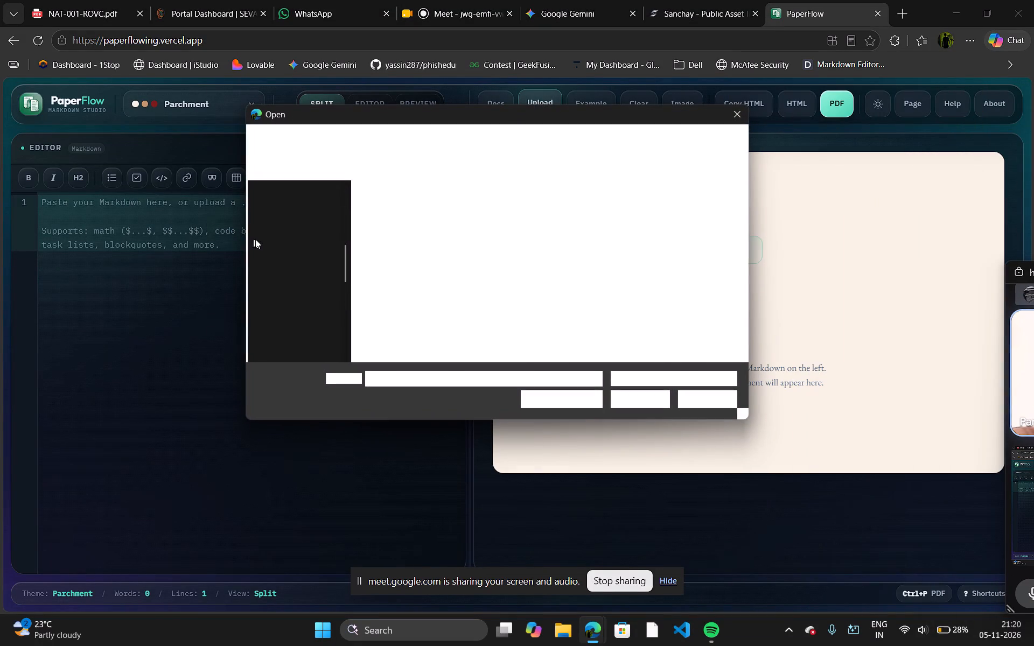
Load the Markdown file PORTAL_SUBMISSION_EXACT_FIELDS from the Downloads folder into PaperFlow.
left_click(303, 273)
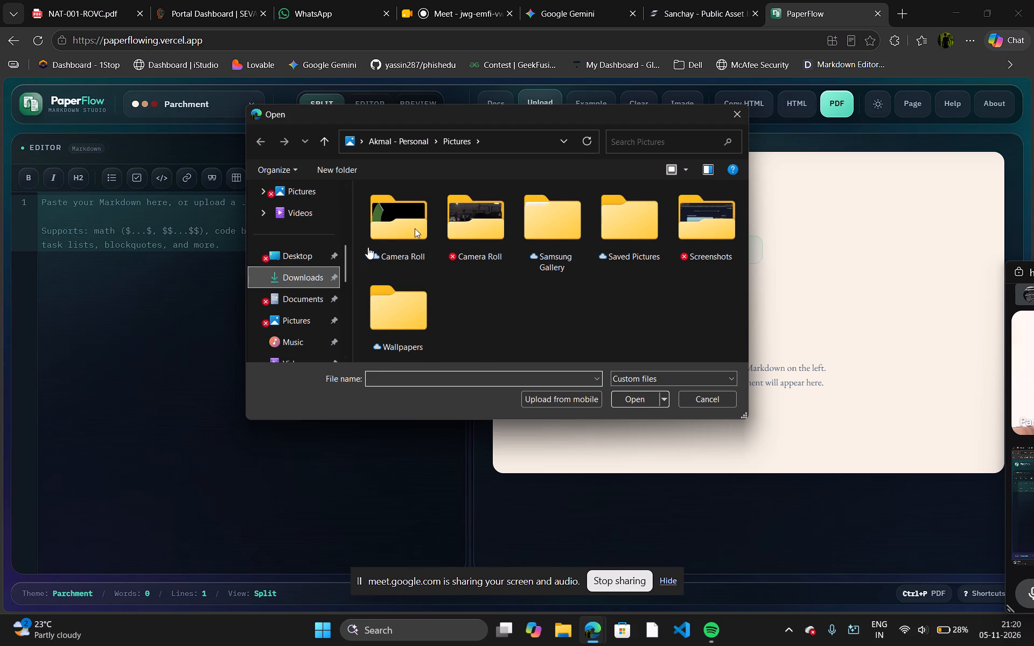
left_click(421, 213)
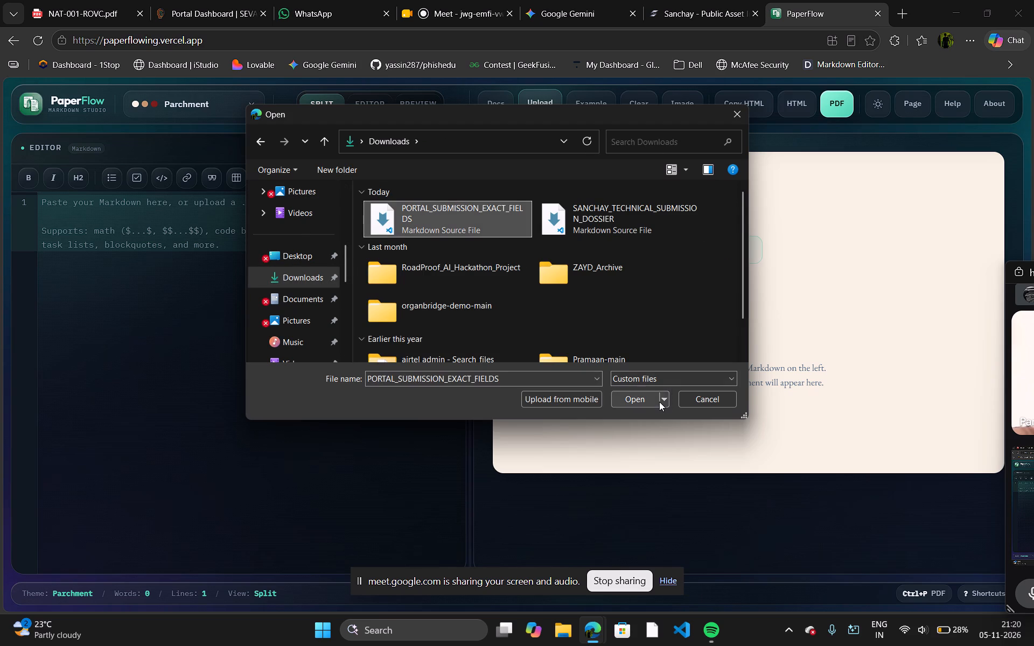
left_click(659, 402)
left_click(630, 399)
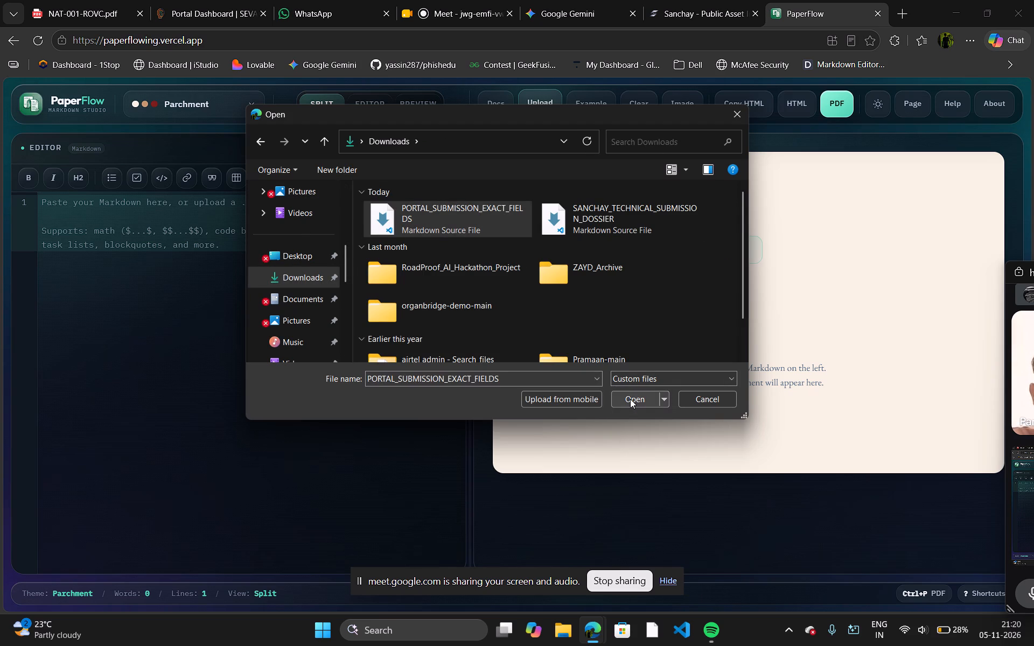
left_click(630, 399)
Copy the Field 1 explanation text from "1. System Architecture & Functioning Principles:" through the end of the Tier 3 item.
scroll(630, 399, "left", 1)
scroll(655, 378, "right", 2)
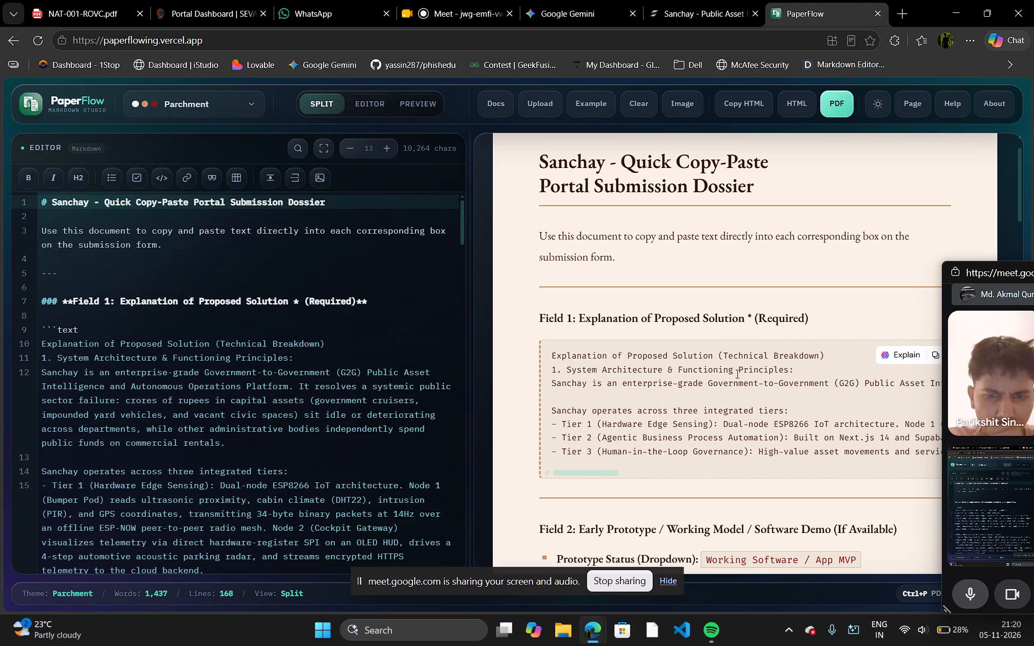
scroll(802, 261, "down", 3)
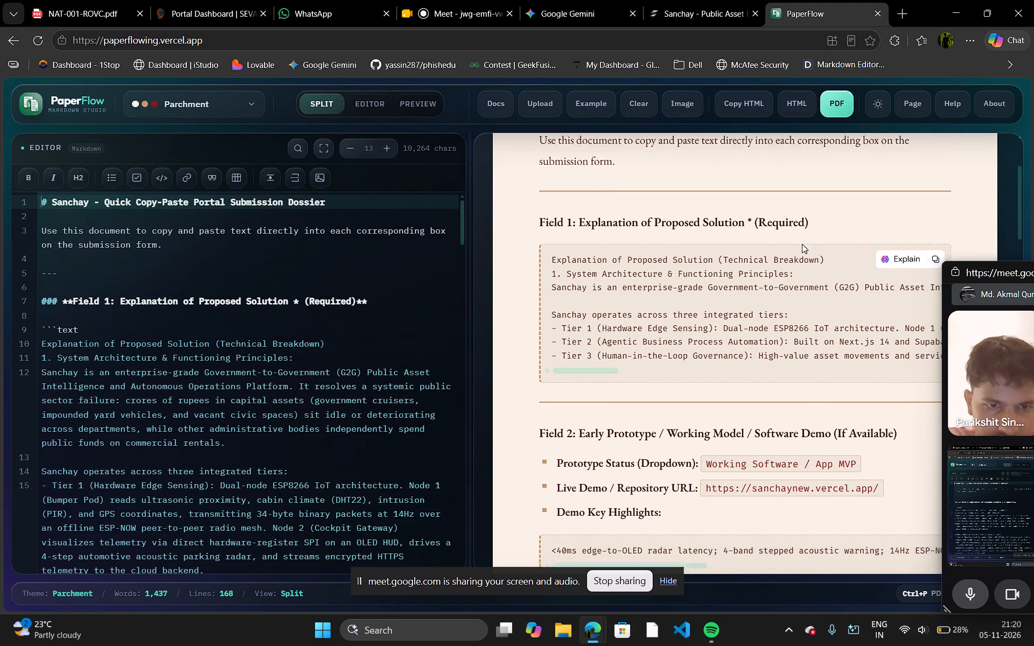
scroll(802, 244, "down", 2)
left_click(937, 210)
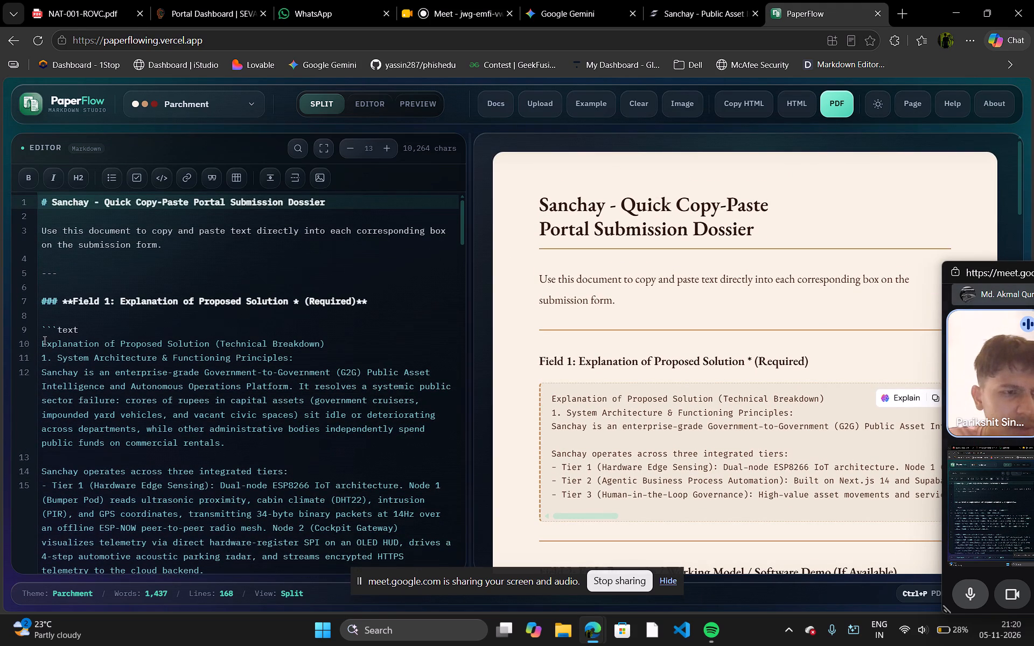
left_click_drag(41, 357, 176, 421)
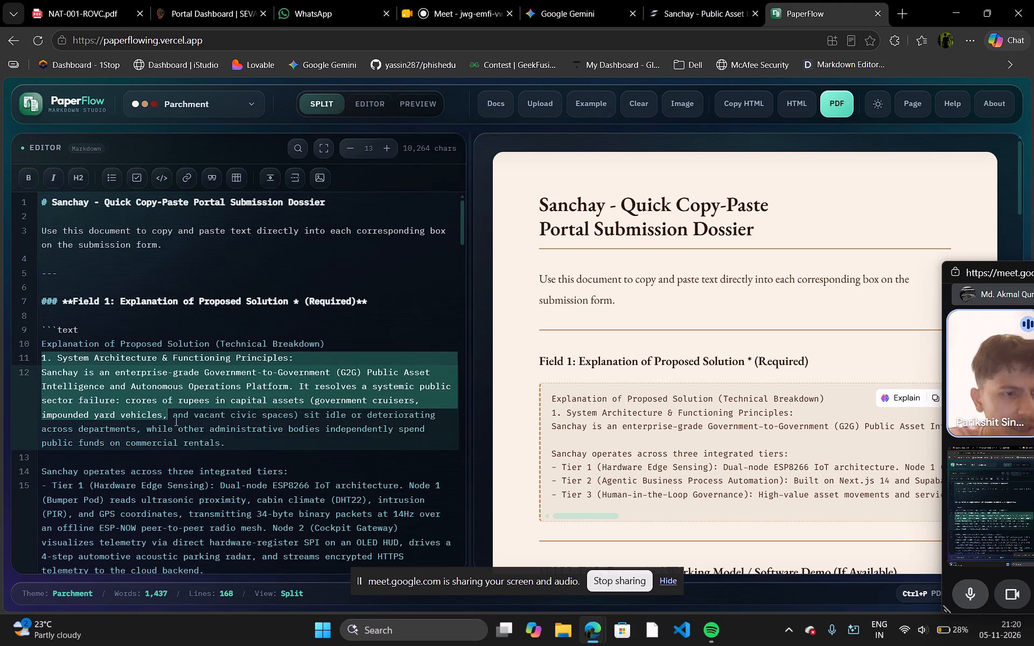
left_click_drag(176, 421, 228, 442)
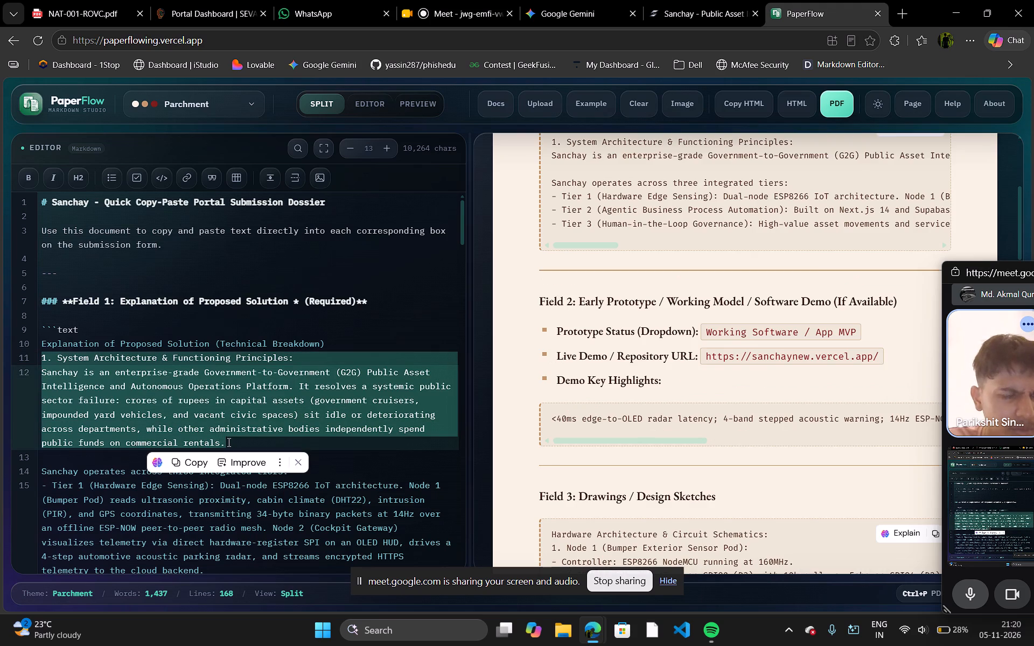
scroll(228, 442, "down", 4)
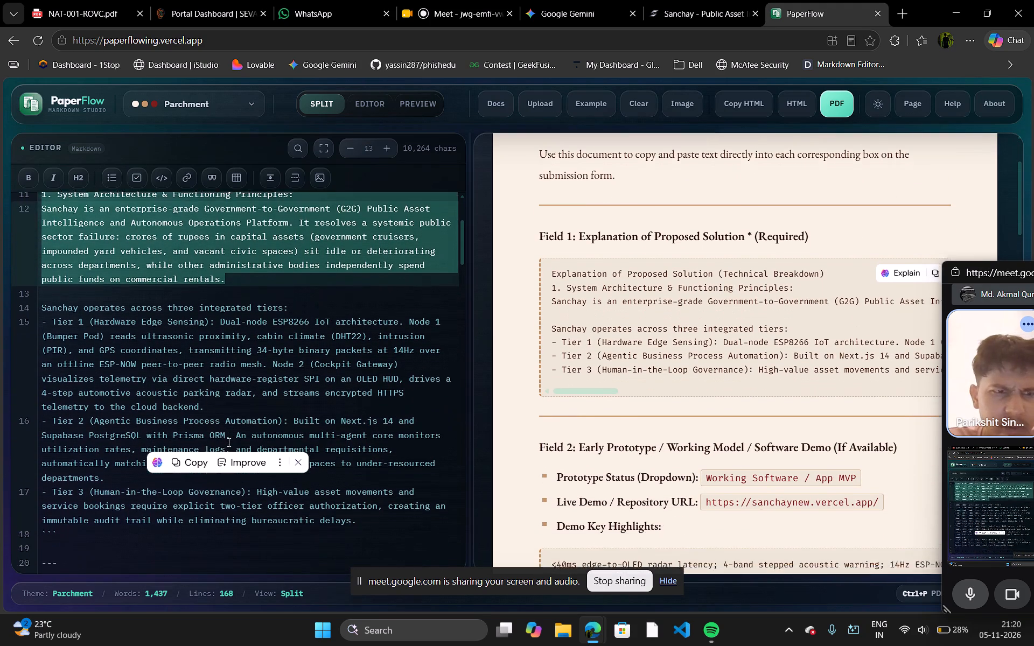
scroll(228, 442, "down", 2)
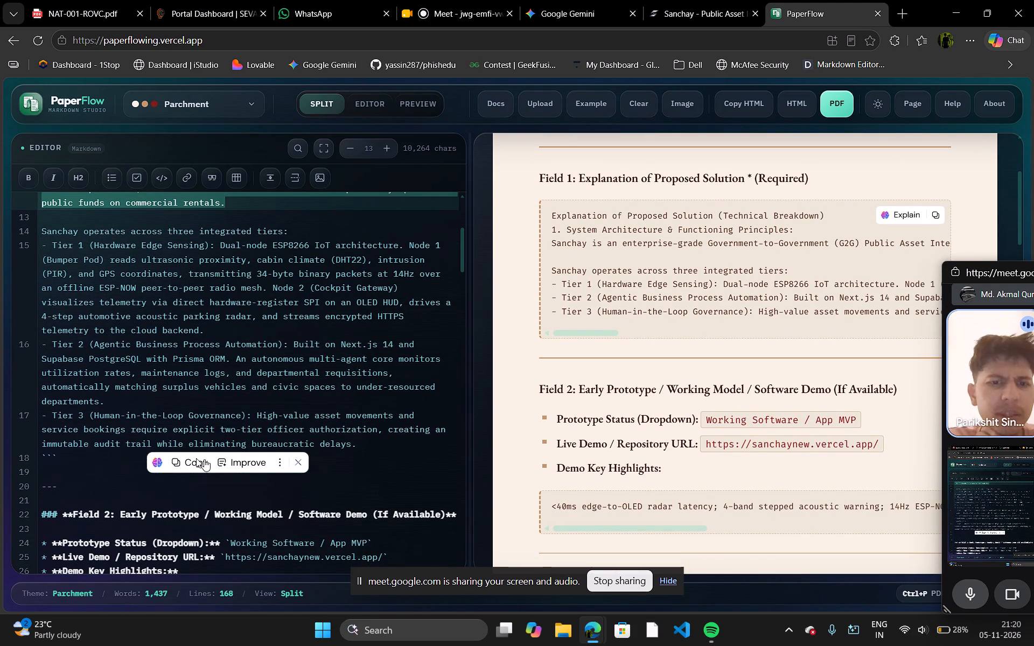
left_click_drag(353, 443, 13, 205)
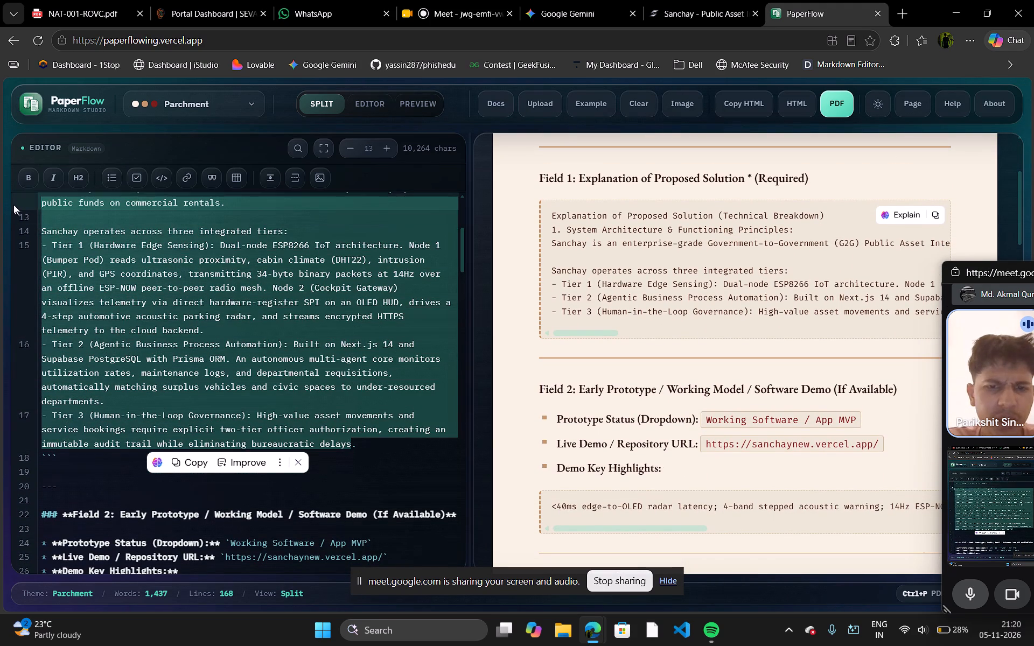
left_click_drag(13, 205, 36, 245)
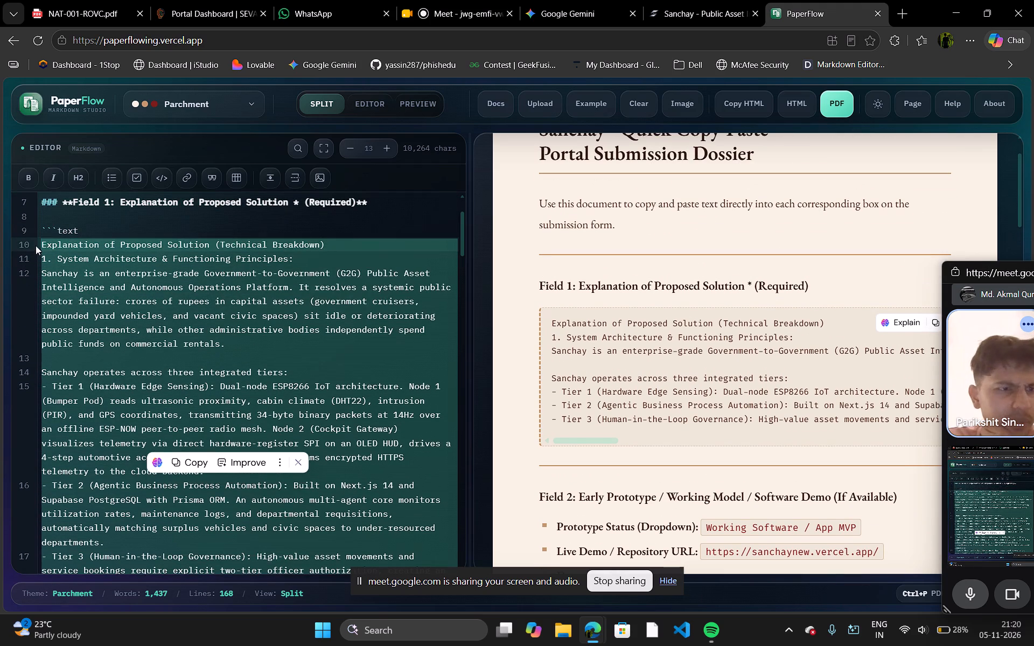
left_click_drag(36, 245, 37, 259)
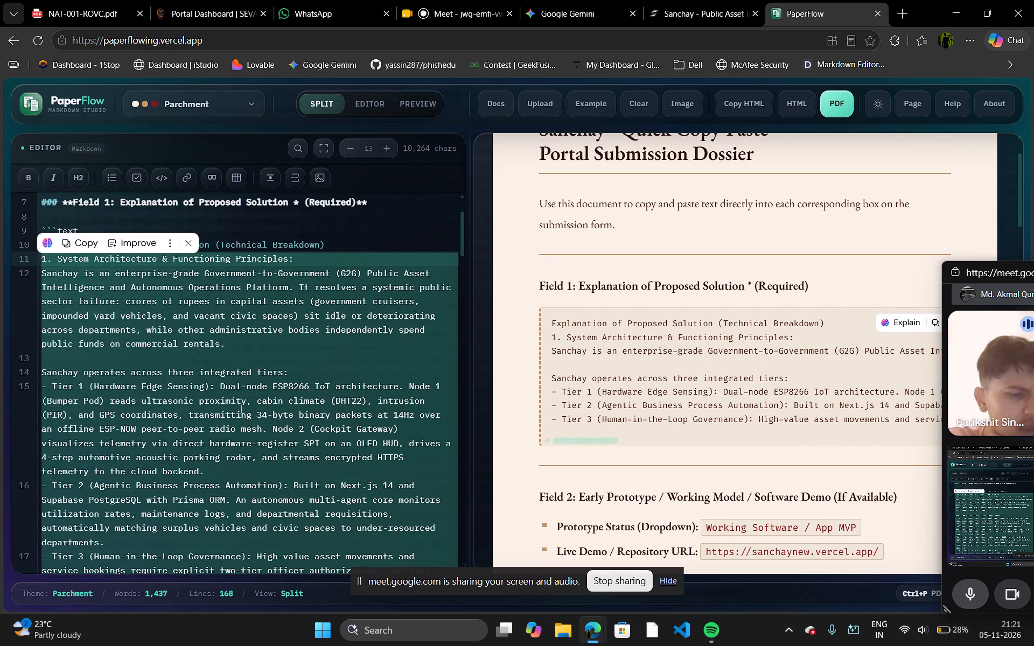
left_click(80, 236)
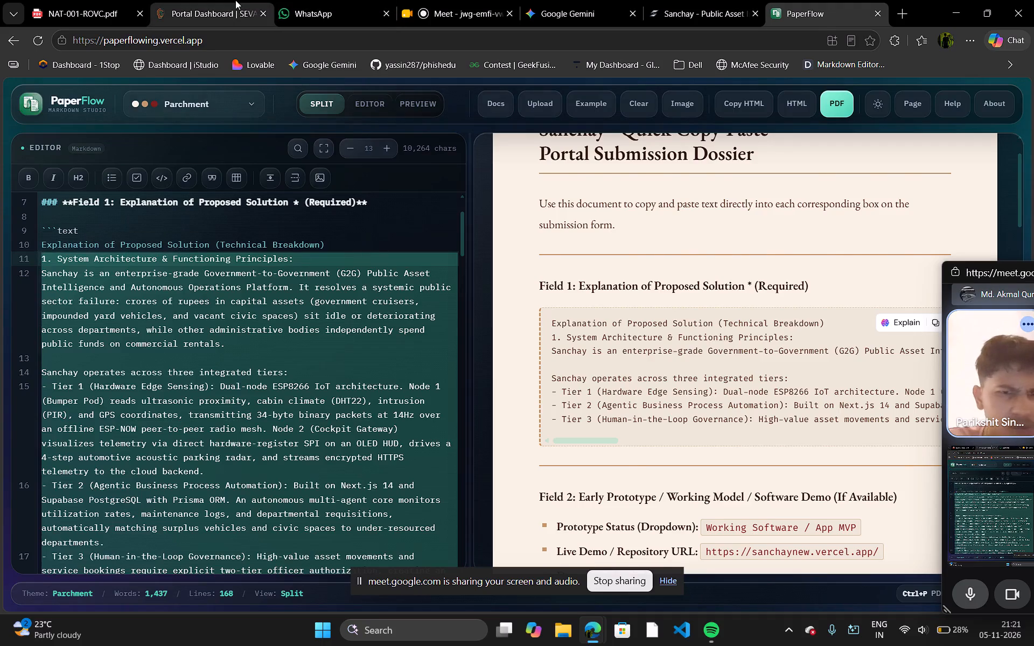
On the SEVA portal's Screen-2 form, replace the whole Explanation of Proposed Solution with the copied Field 1 text.
left_click(235, 0)
left_click(358, 241)
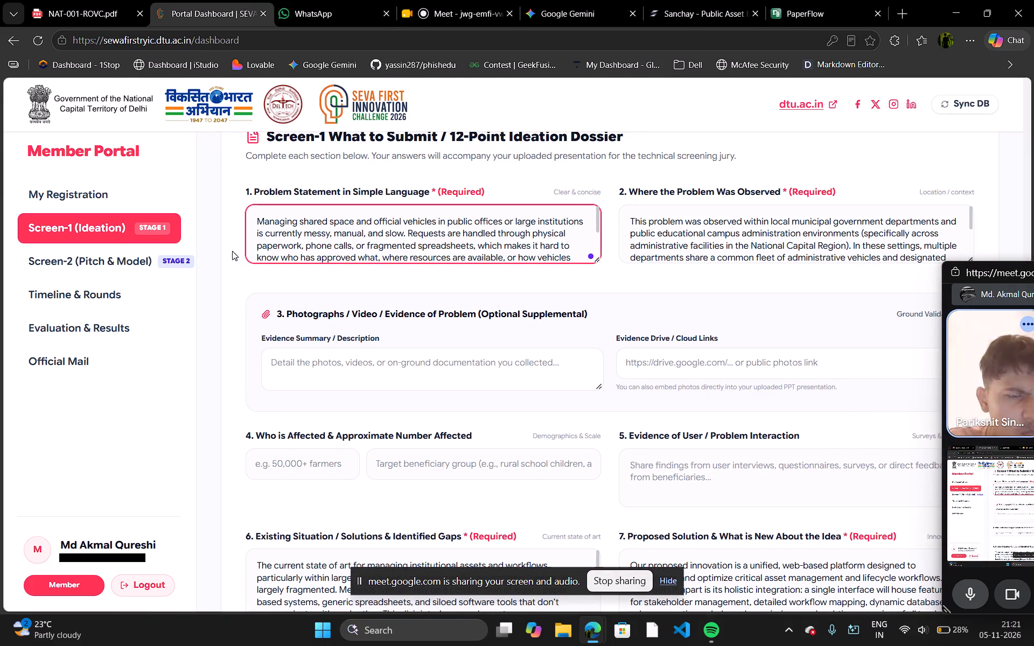
left_click(106, 249)
scroll(366, 245, "up", 3)
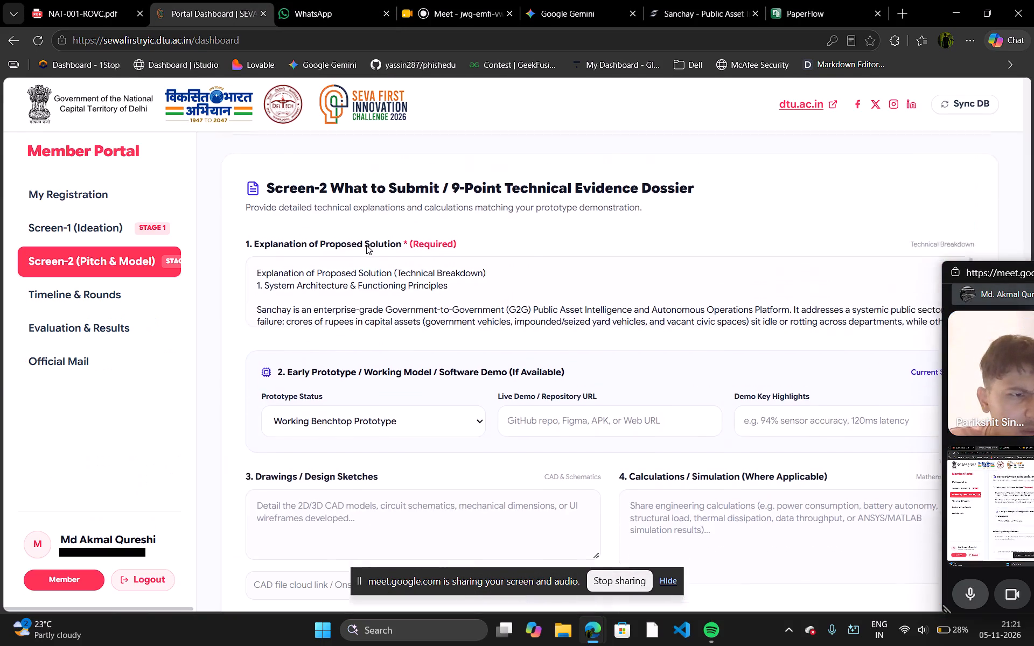
scroll(366, 245, "up", 1)
left_click(366, 394)
key("ctrl+a")
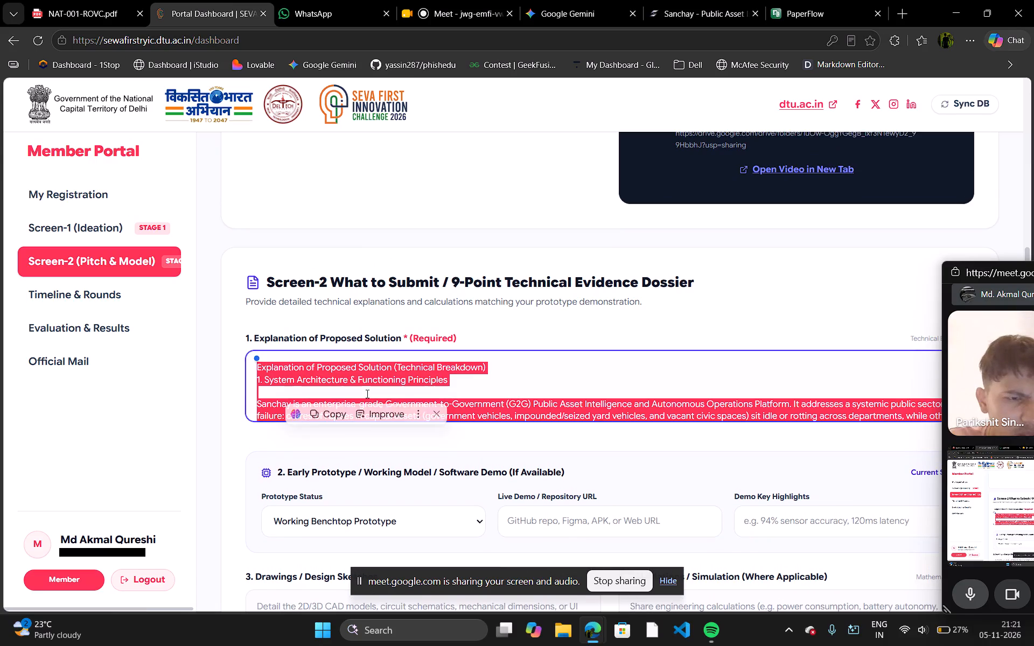
key("ctrl+v")
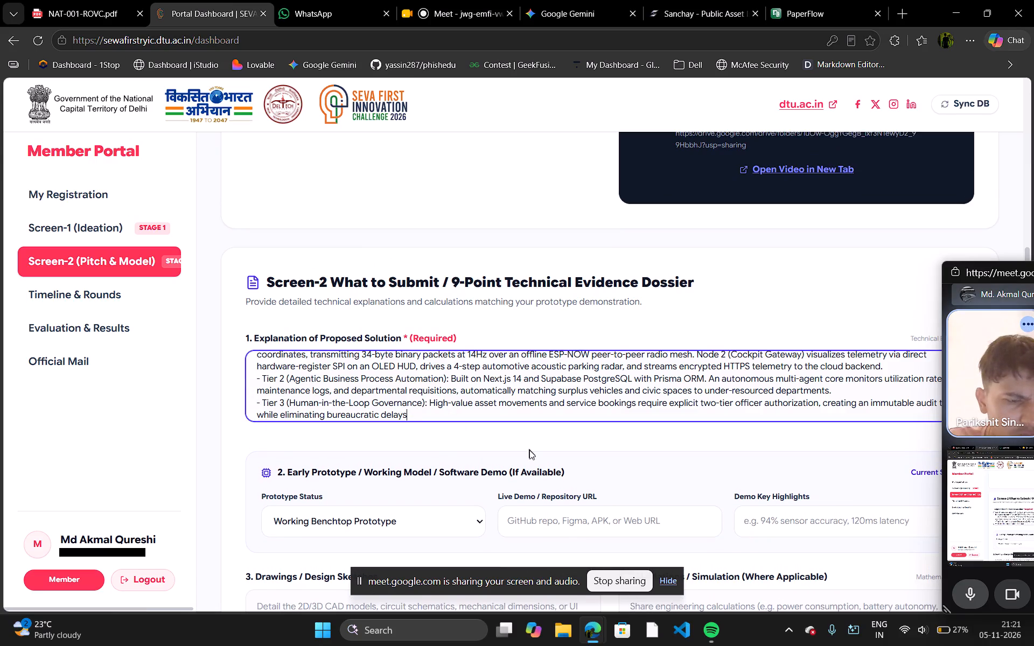
left_click(403, 449)
Save the Screen-2 form's progress as a draft.
scroll(403, 449, "down", 7)
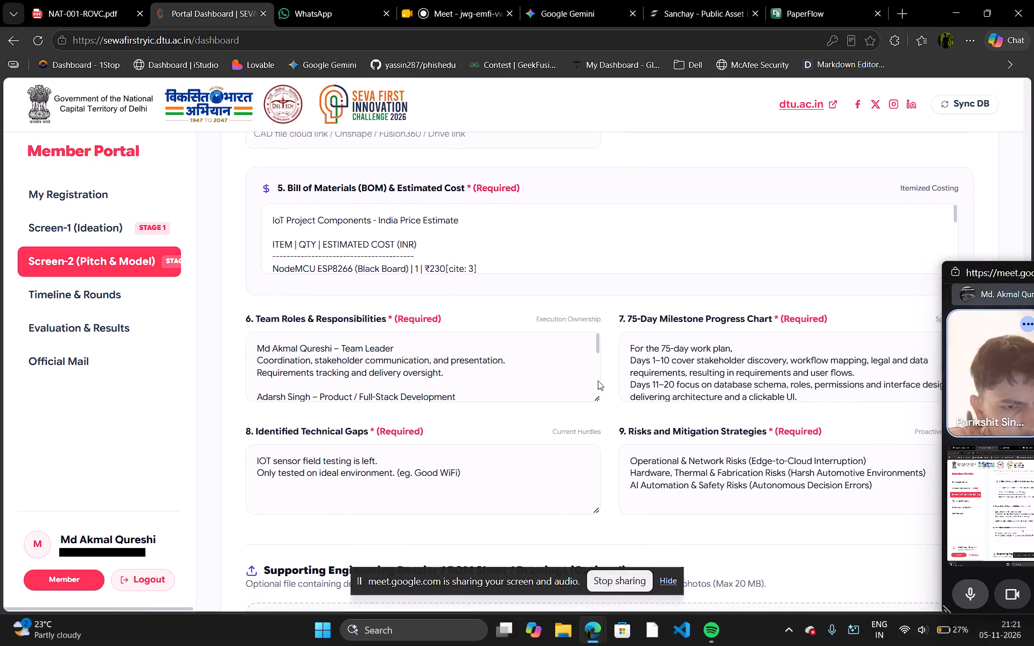
scroll(721, 254, "down", 6)
scroll(635, 340, "down", 6)
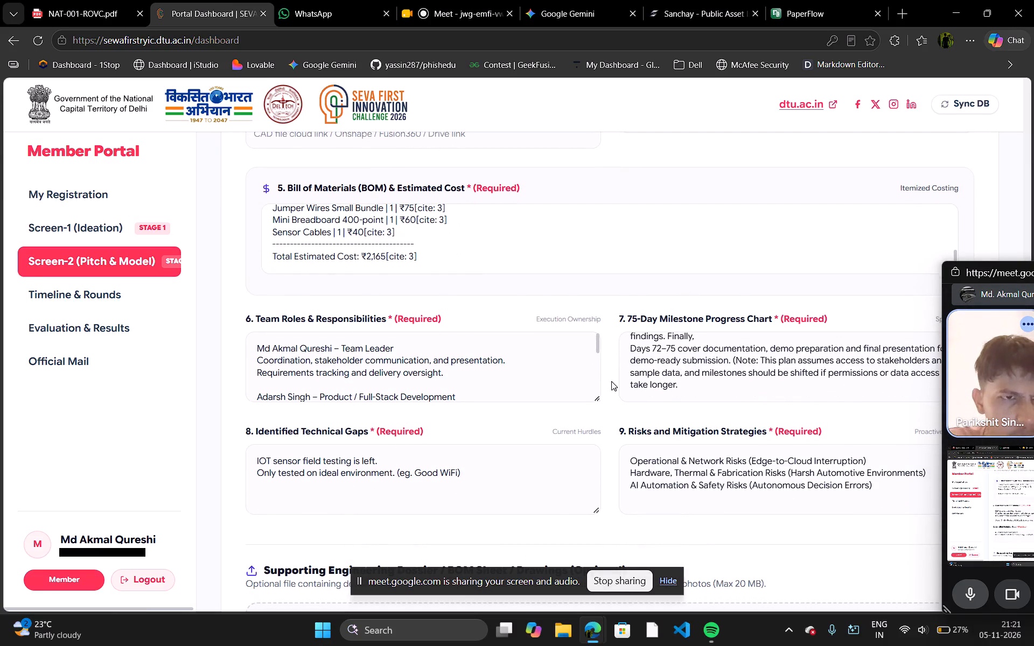
scroll(611, 381, "down", 6)
left_click(683, 319)
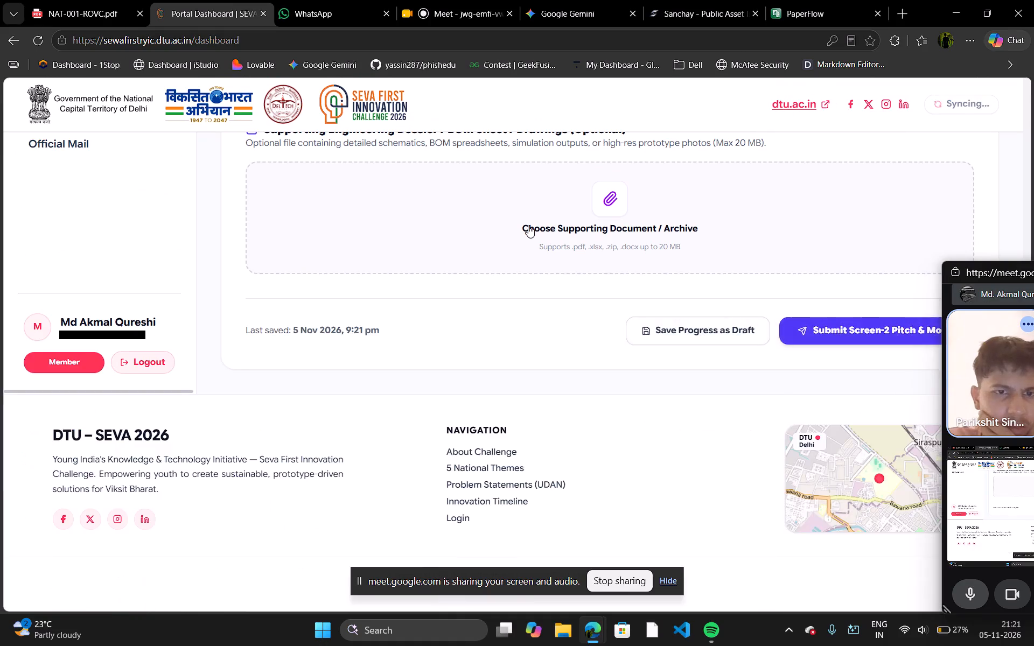
scroll(528, 226, "up", 9)
scroll(528, 226, "down", 2)
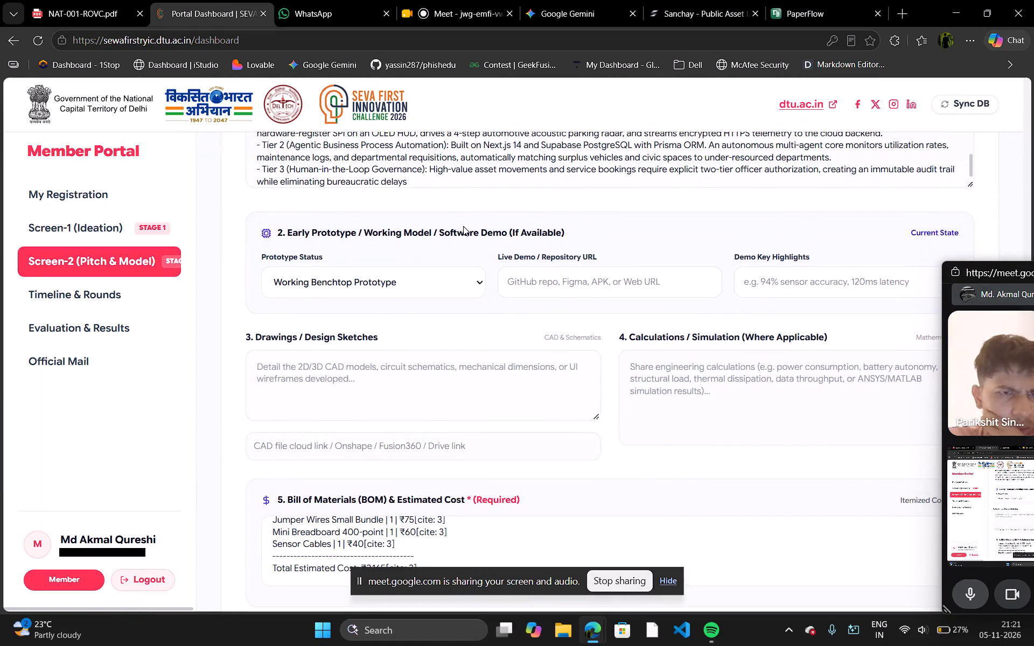
scroll(493, 311, "down", 1)
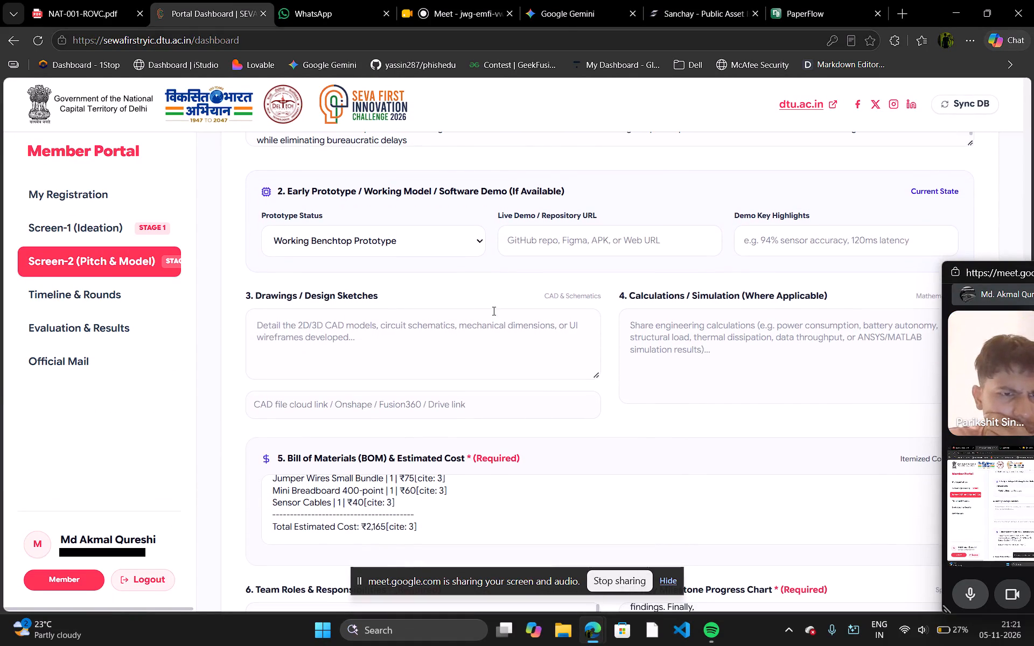
left_click(562, 235)
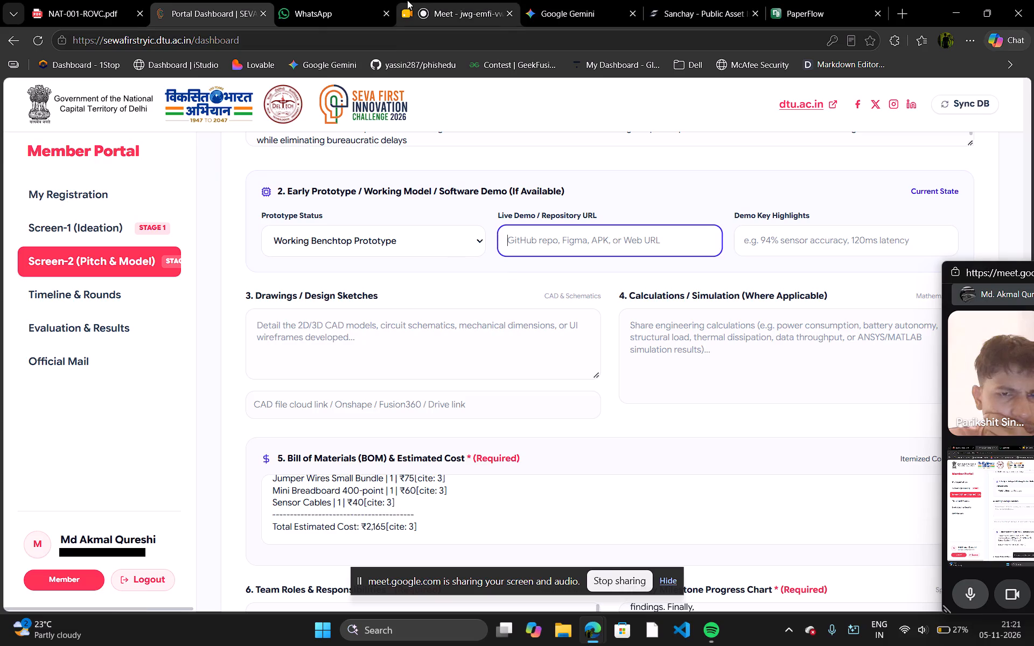
left_click(669, 0)
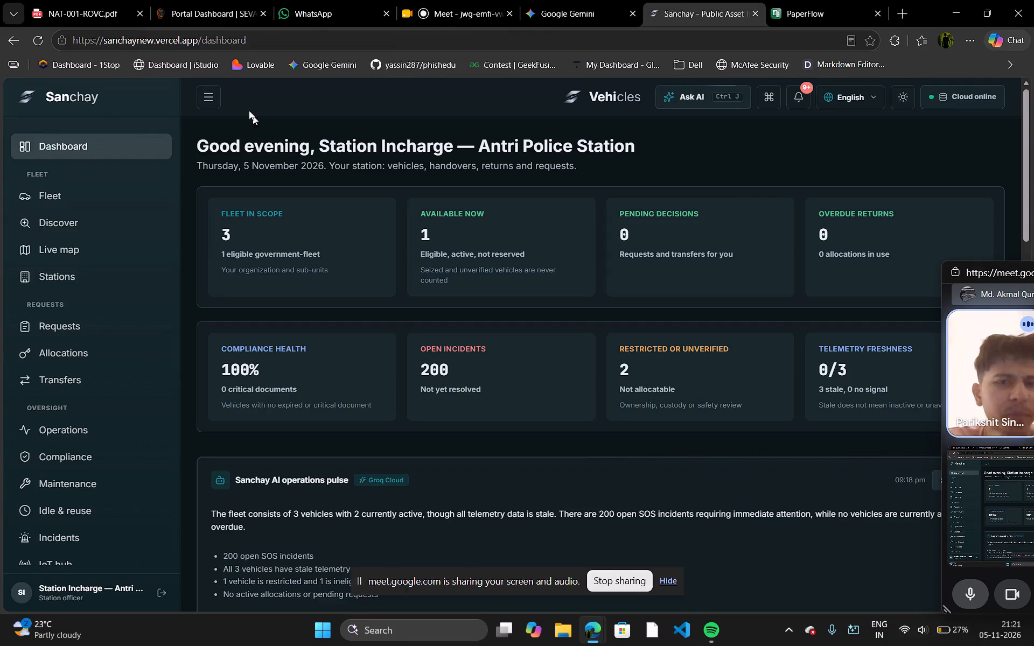
left_click_drag(198, 40, 47, 44)
left_click(809, 0)
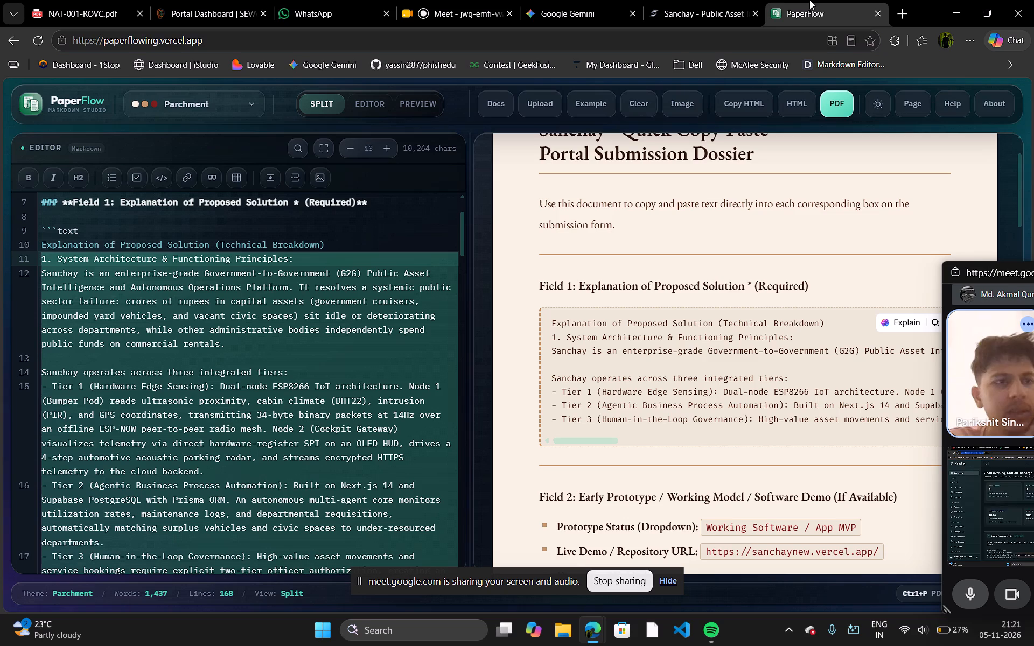
left_click(99, 338)
scroll(99, 338, "down", 3)
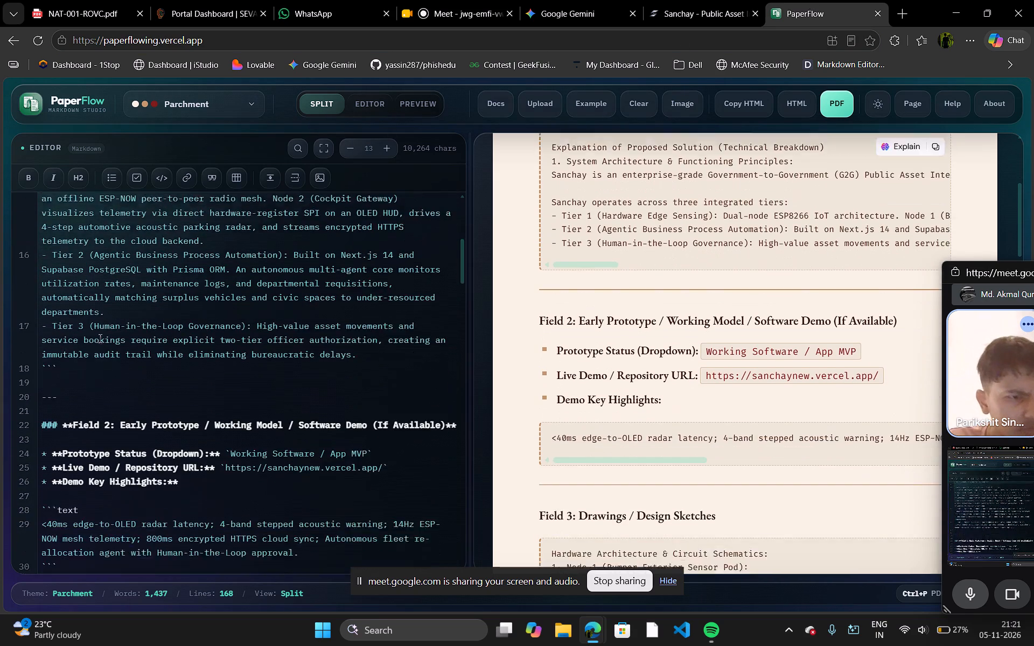
scroll(99, 338, "down", 3)
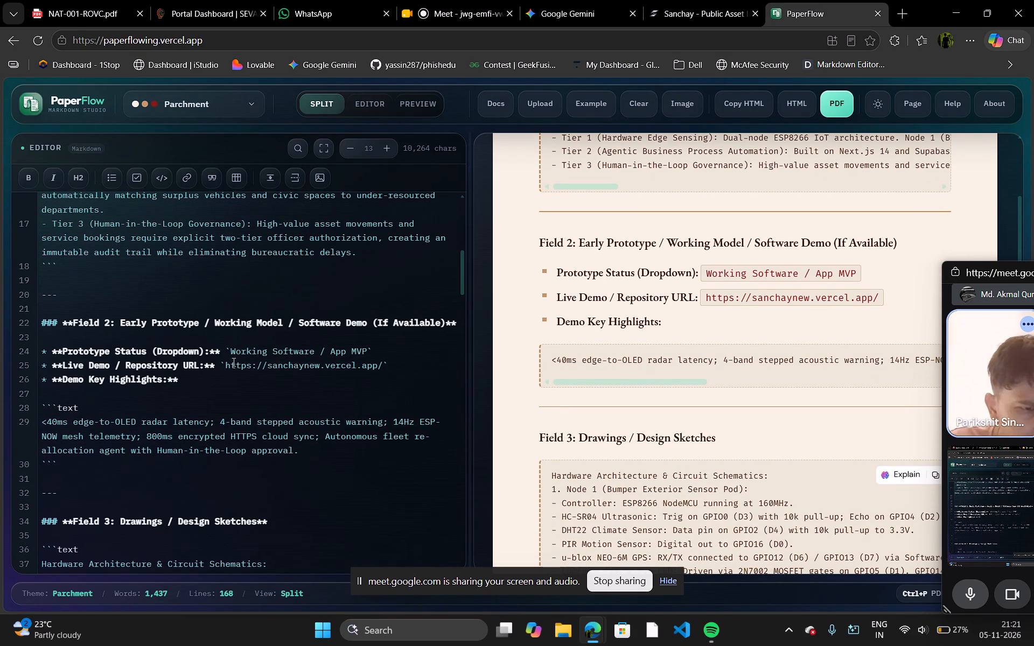
left_click_drag(227, 364, 379, 367)
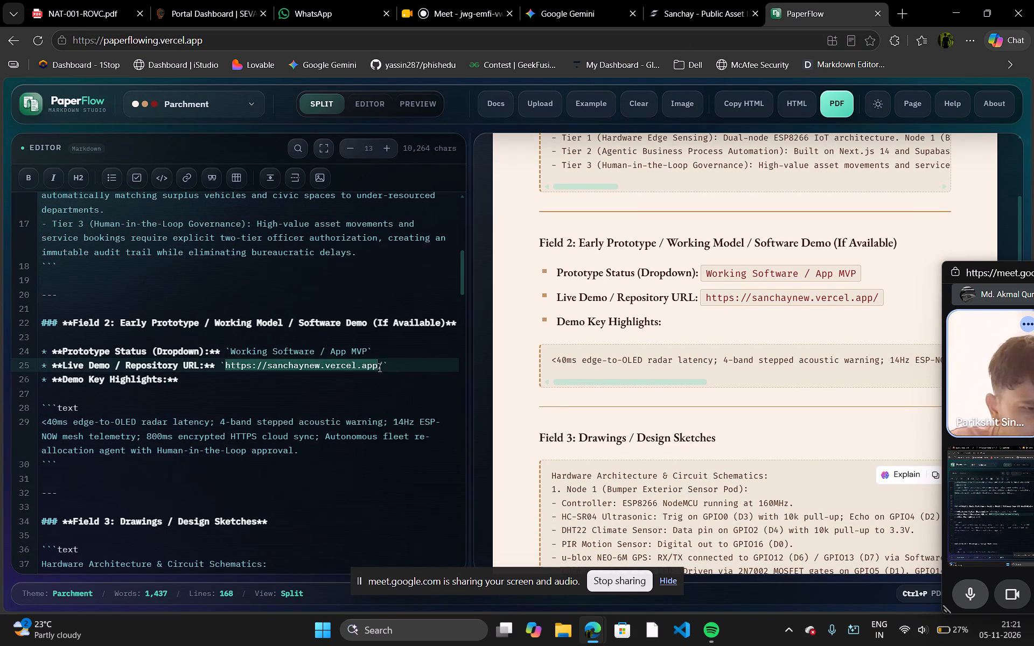
left_click_drag(379, 367, 382, 366)
key("ctrl+c")
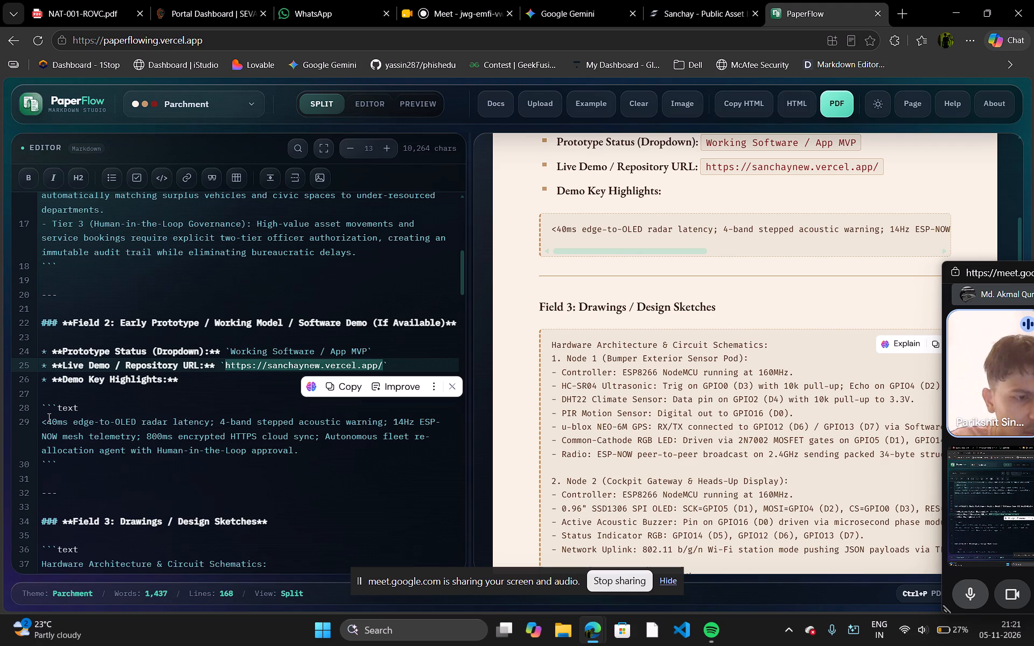
Copy the full Demo Key Highlights text, from "<40ms edge-to-OLED radar latency" to "Human-in-the-Loop approval.".
left_click_drag(40, 419, 285, 447)
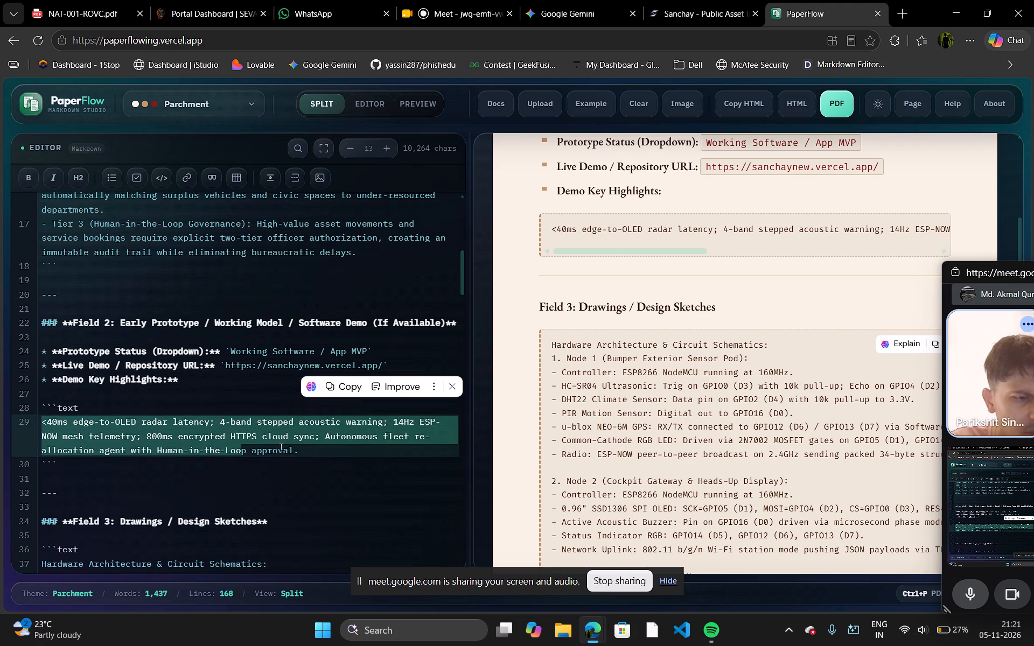
left_click_drag(285, 447, 306, 448)
key("ctrl+c")
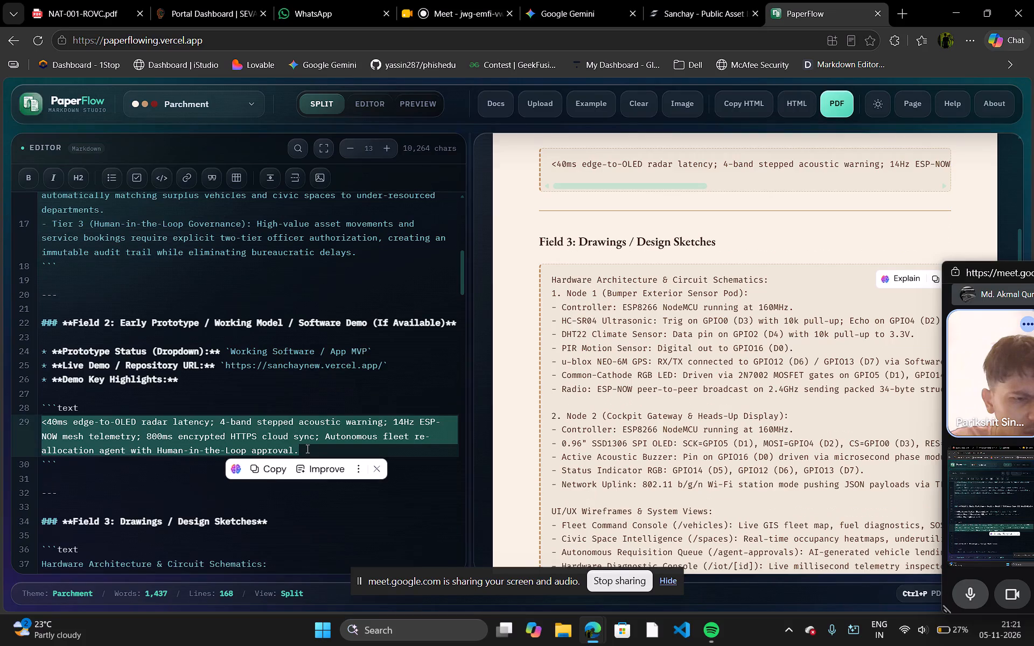
scroll(405, 516, "down", 5)
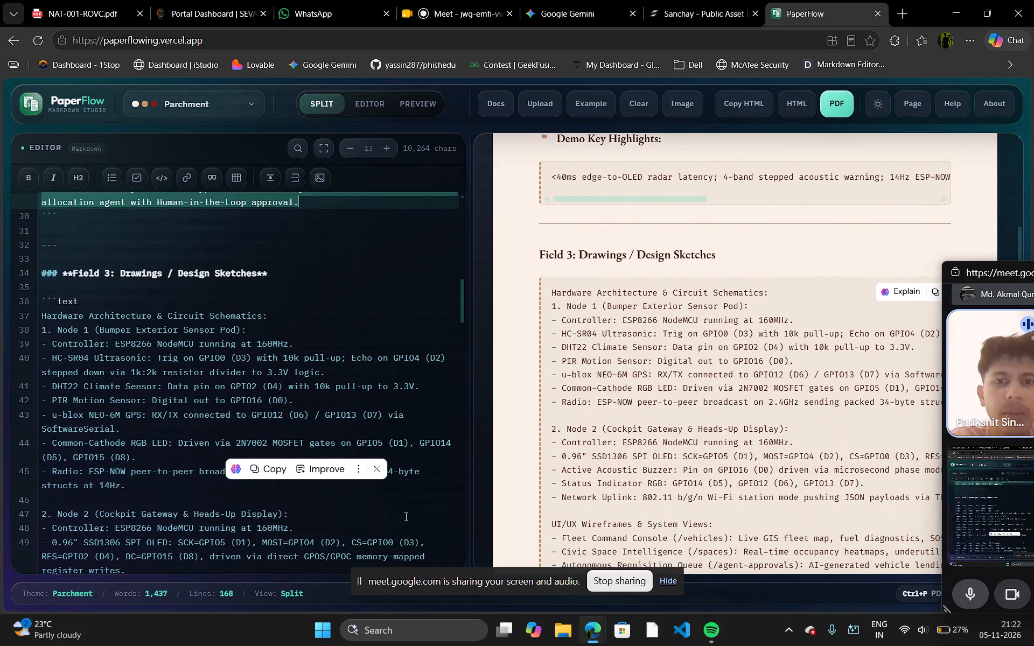
left_click(202, 0)
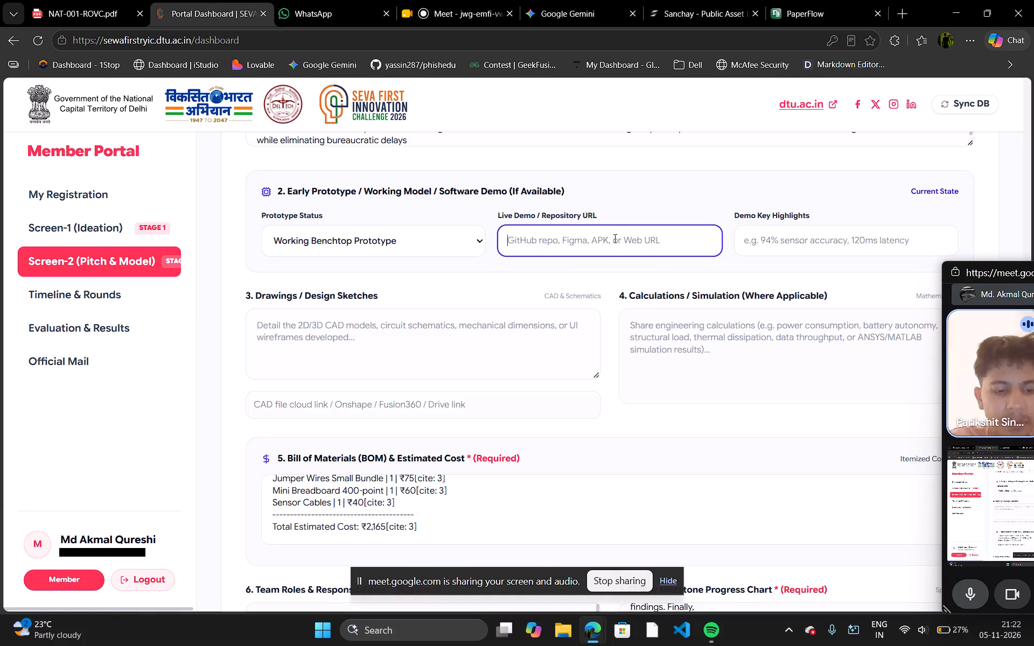
key("super+v")
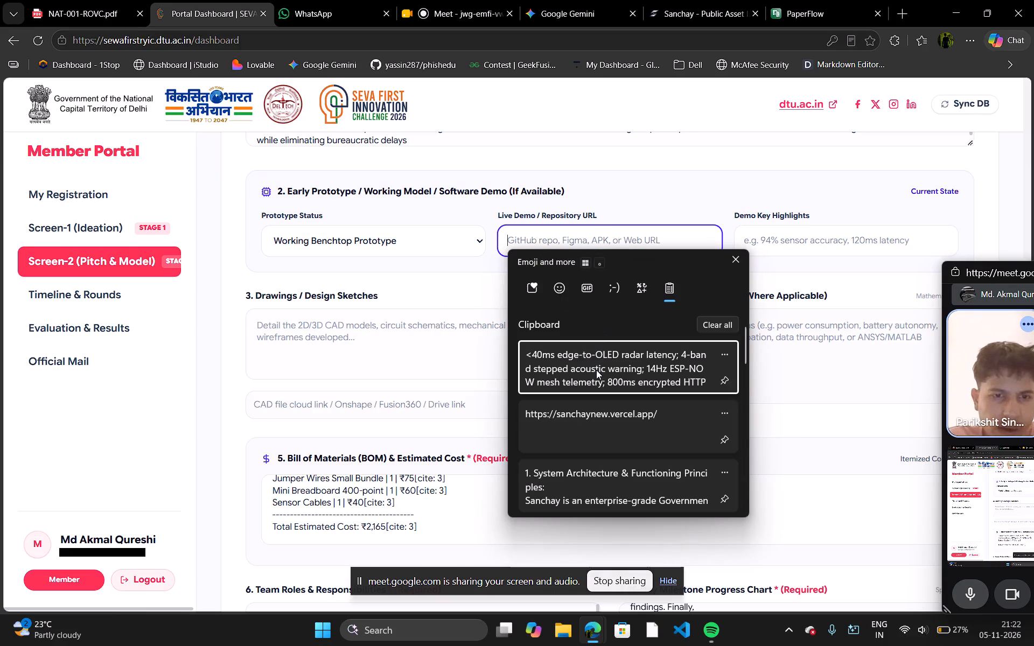
left_click(592, 430)
key("ctrl+v")
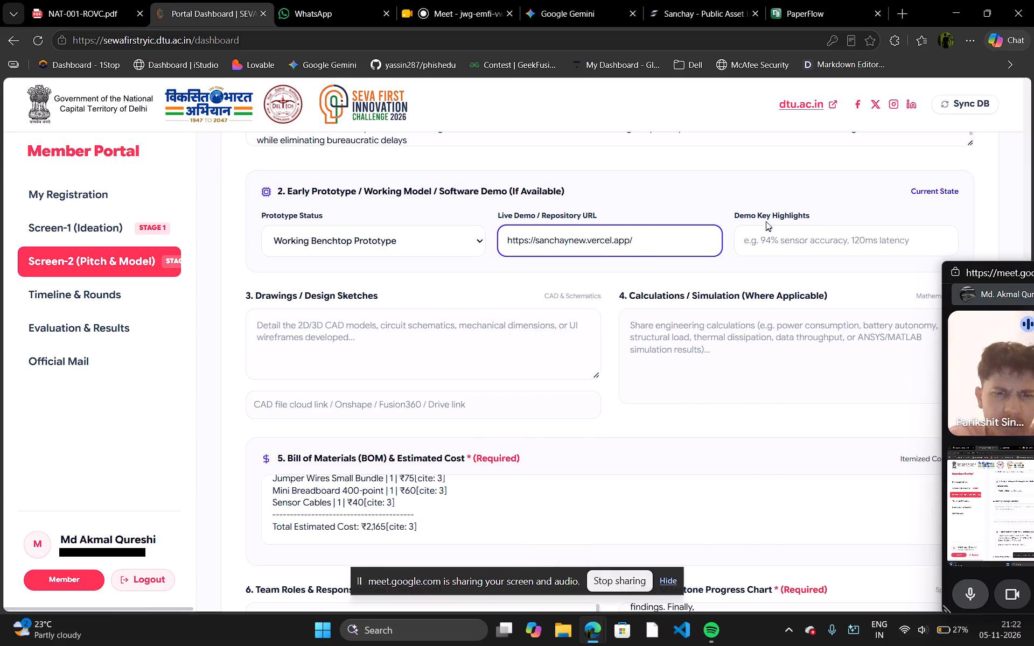
Fill the Demo Key Highlights field with the copied text starting "<40ms edge-to-OLED radar latency".
left_click(753, 246)
key("super+v")
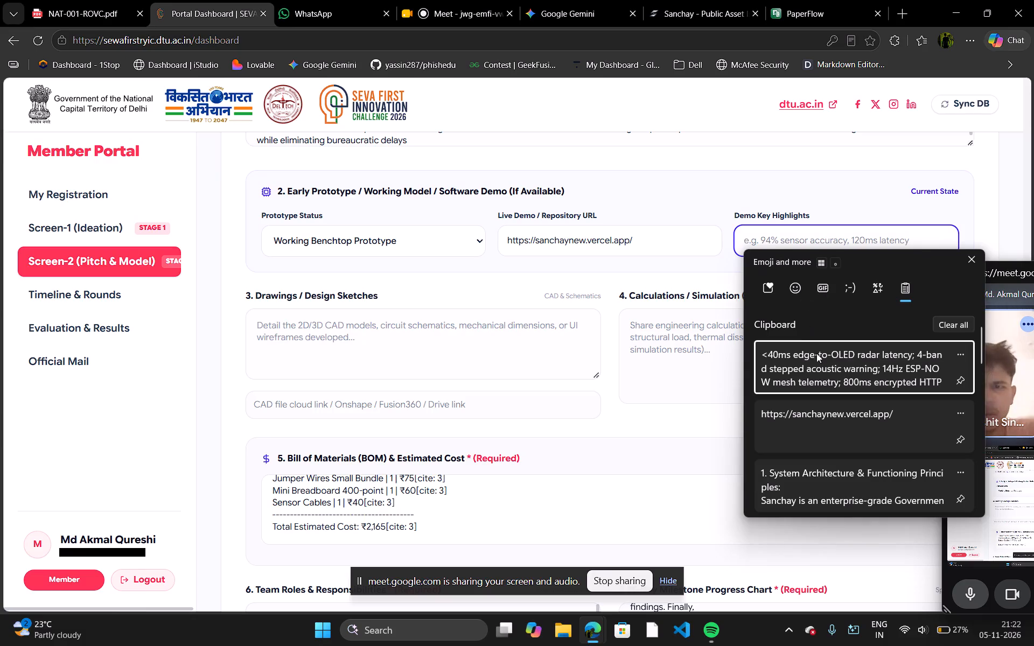
left_click(816, 356)
key("ctrl+v")
left_click(725, 266)
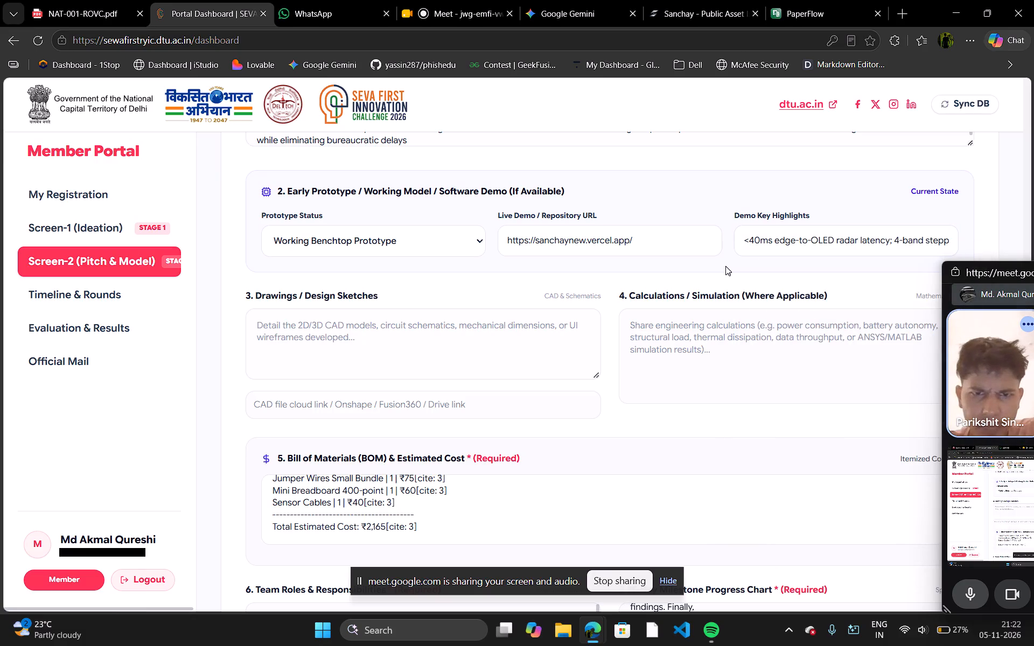
Save the Screen-2 form's progress as a draft.
scroll(730, 354, "down", 9)
left_click(733, 332)
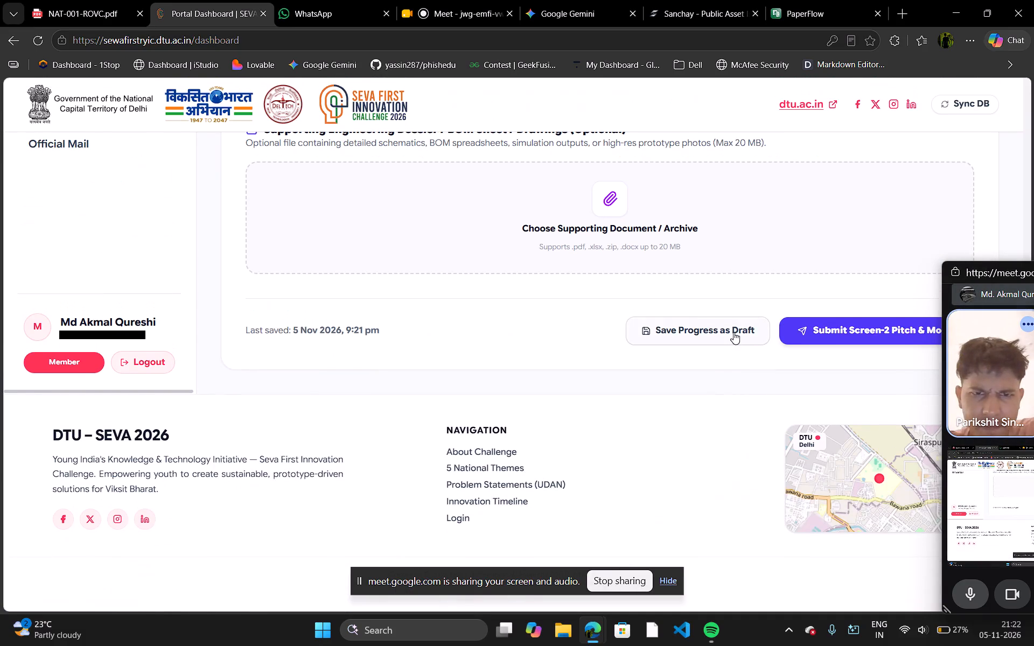
In the PaperFlow document, copy the full Field 3 text, from "Hardware Architecture & Circuit Schematics" to "signal health monitor.".
scroll(666, 194, "up", 8)
scroll(666, 194, "down", 3)
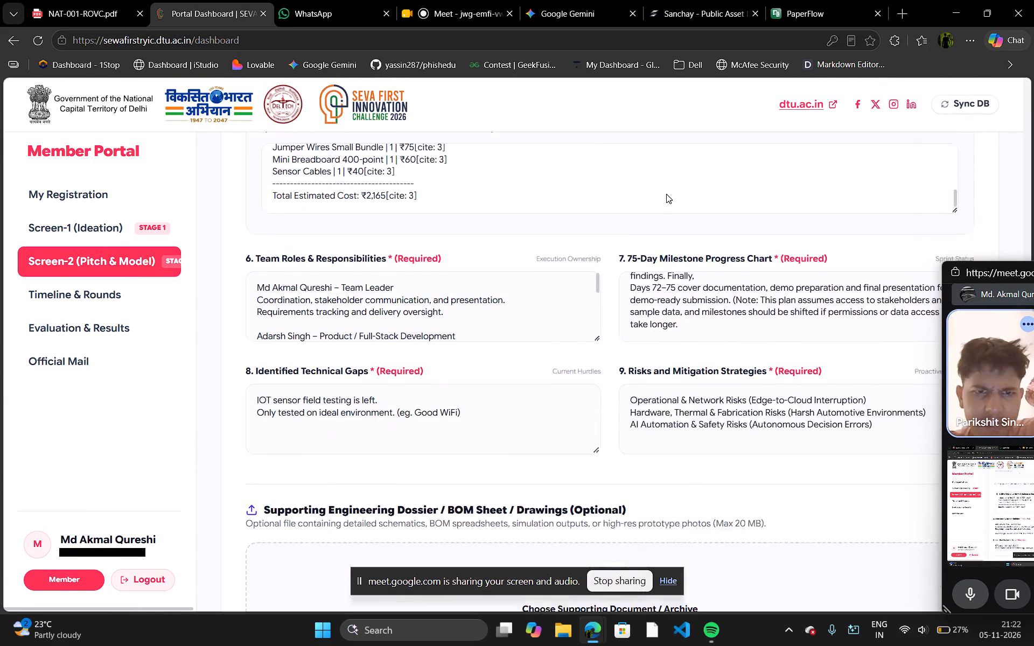
scroll(666, 194, "up", 2)
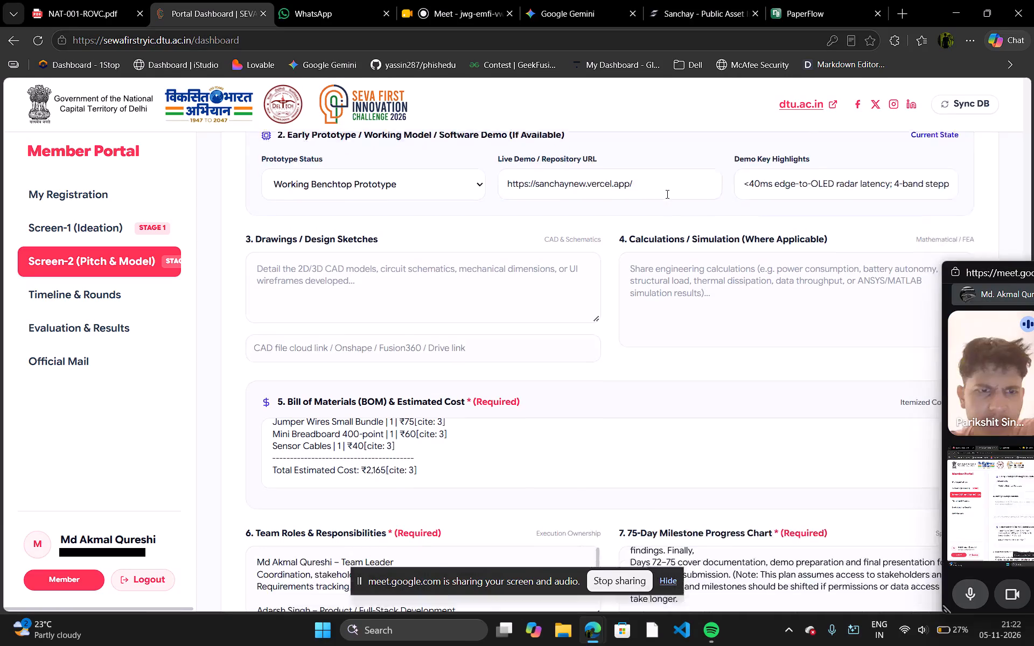
scroll(666, 194, "up", 1)
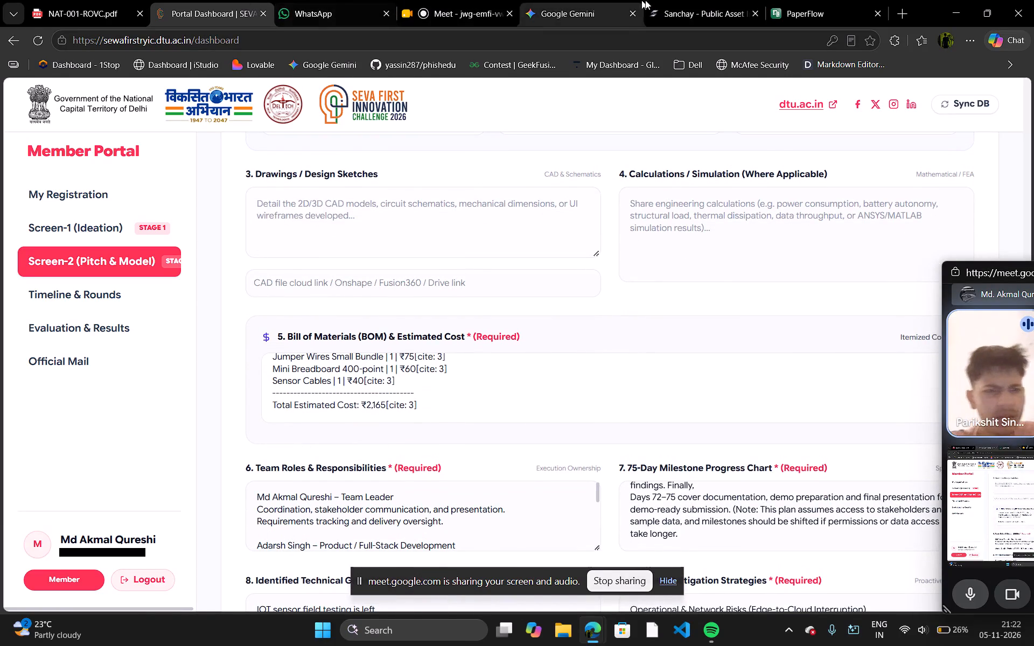
left_click(840, 0)
scroll(168, 432, "down", 1)
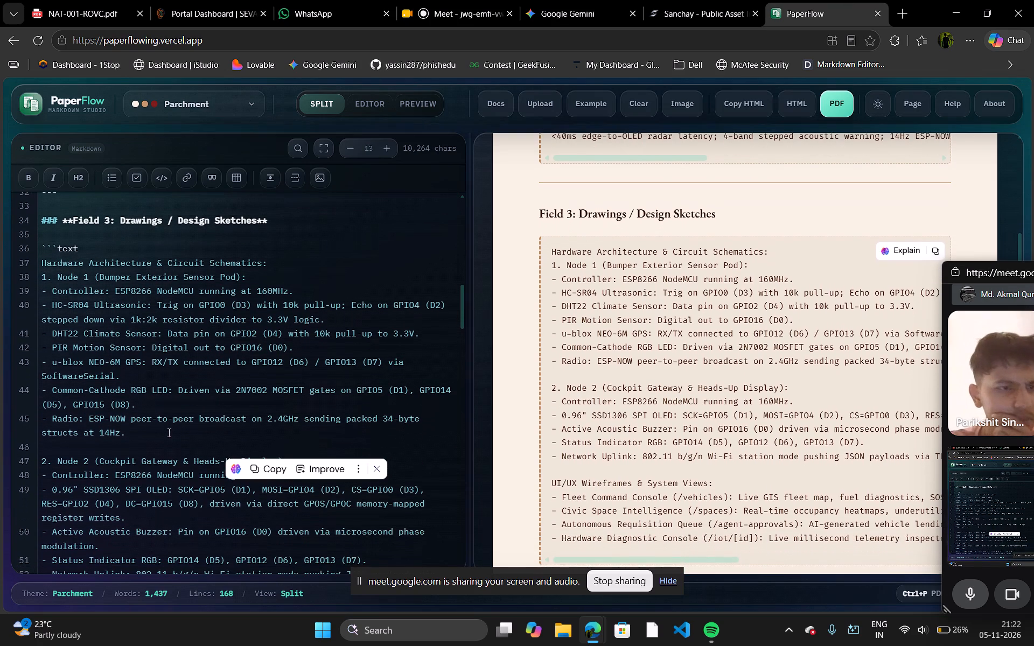
left_click_drag(43, 263, 71, 354)
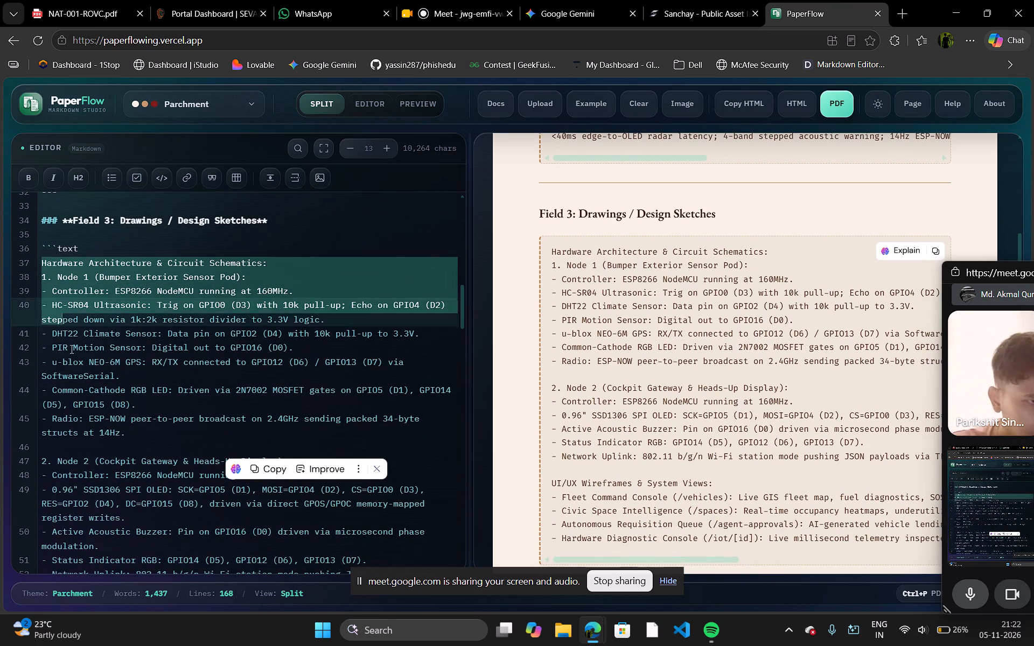
left_click_drag(71, 354, 110, 519)
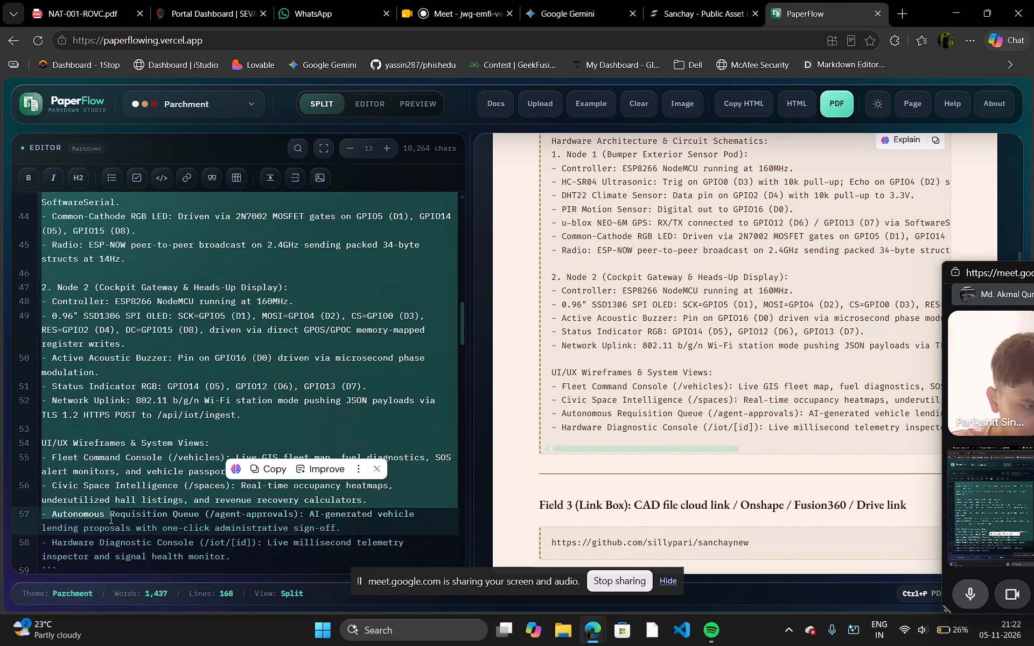
left_click_drag(110, 519, 230, 373)
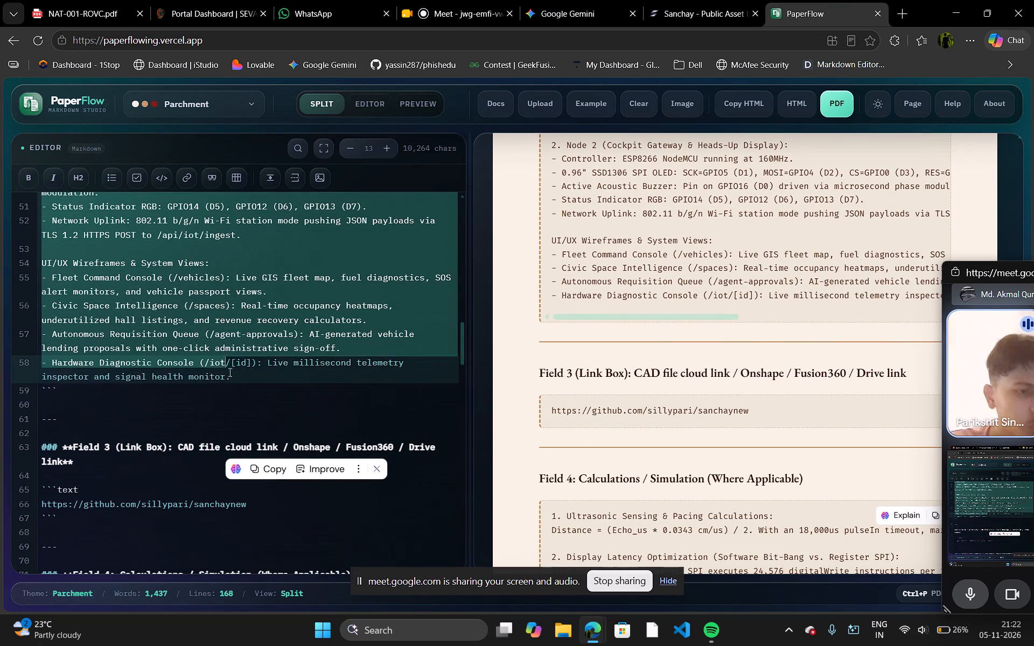
left_click_drag(230, 373, 235, 379)
key("ctrl+c")
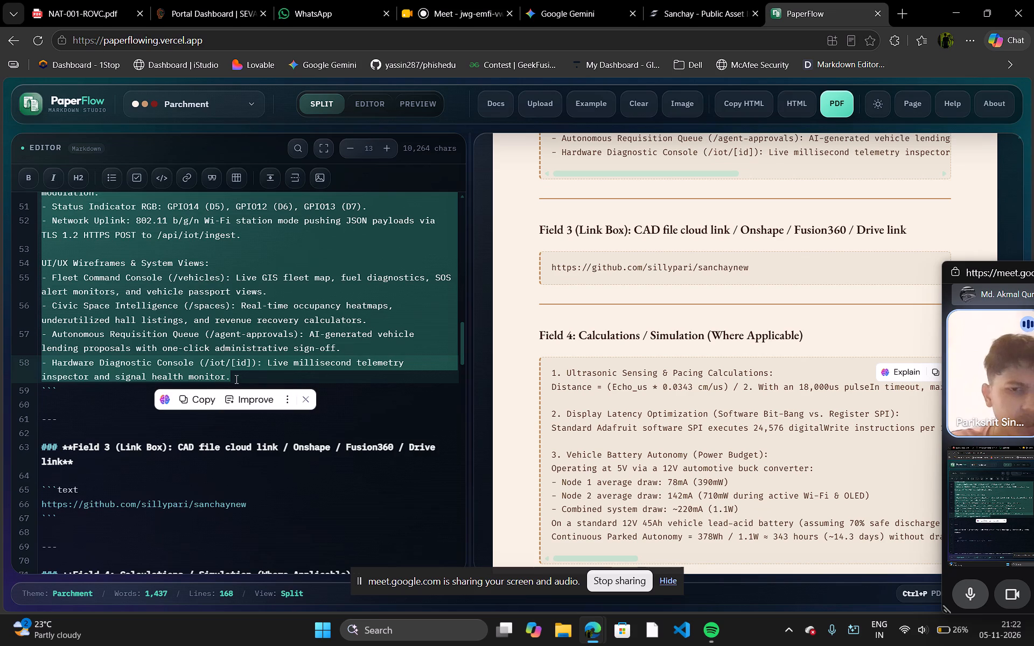
left_click(138, 384)
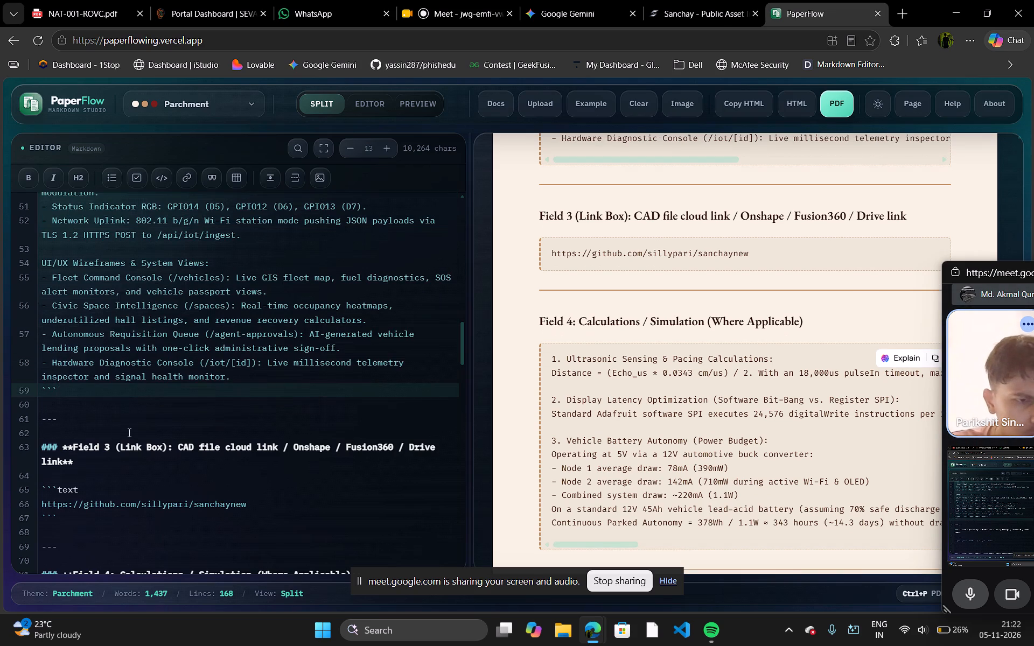
scroll(128, 432, "down", 1)
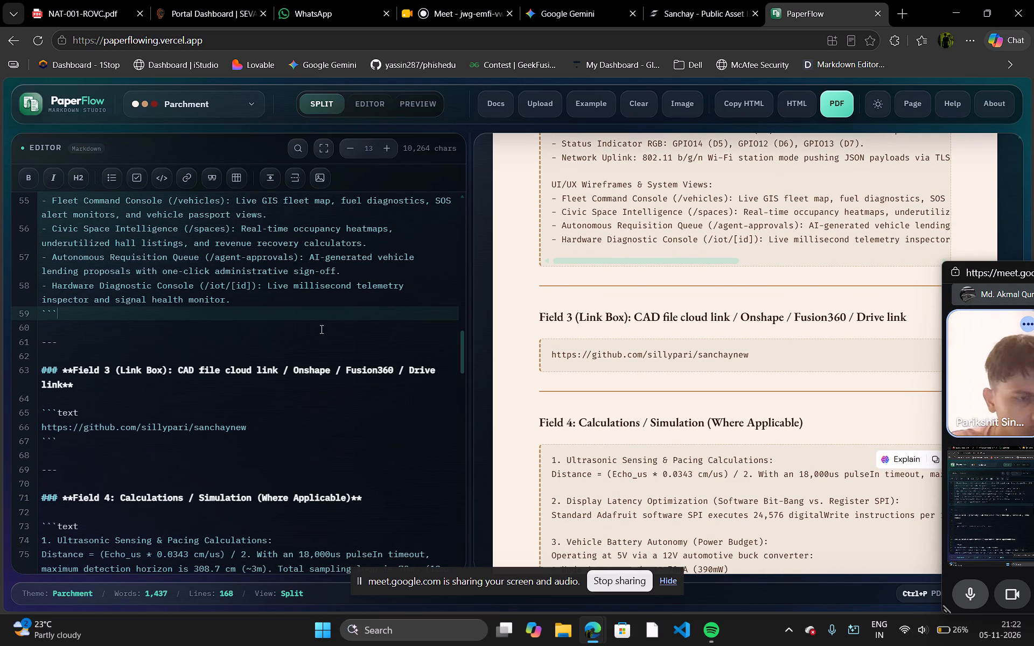
scroll(45, 422, "down", 1)
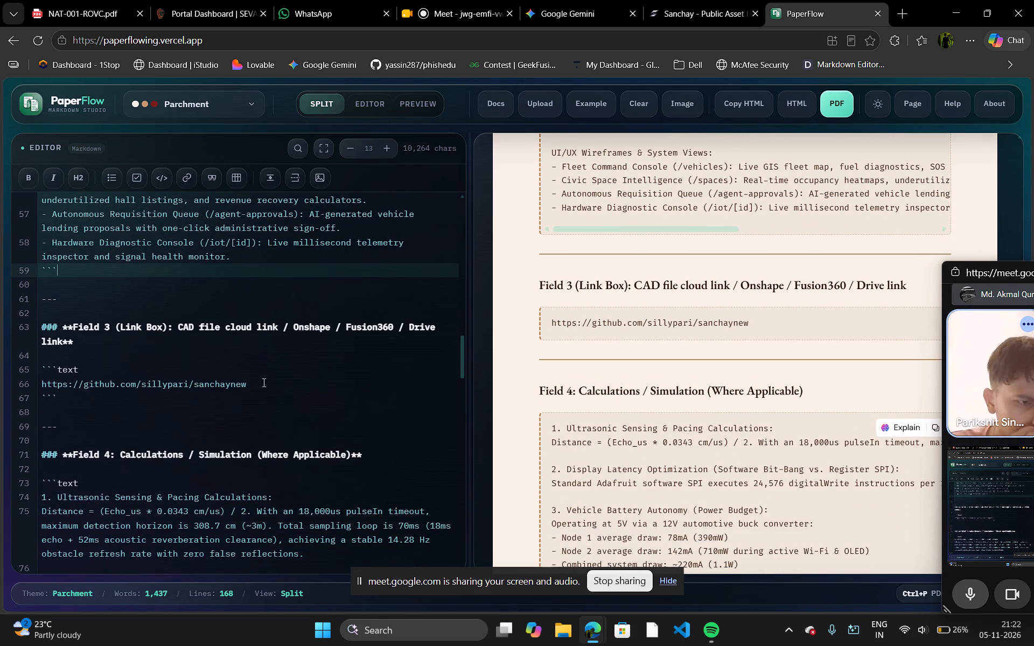
left_click_drag(260, 382, 1, 382)
key("ctrl+c")
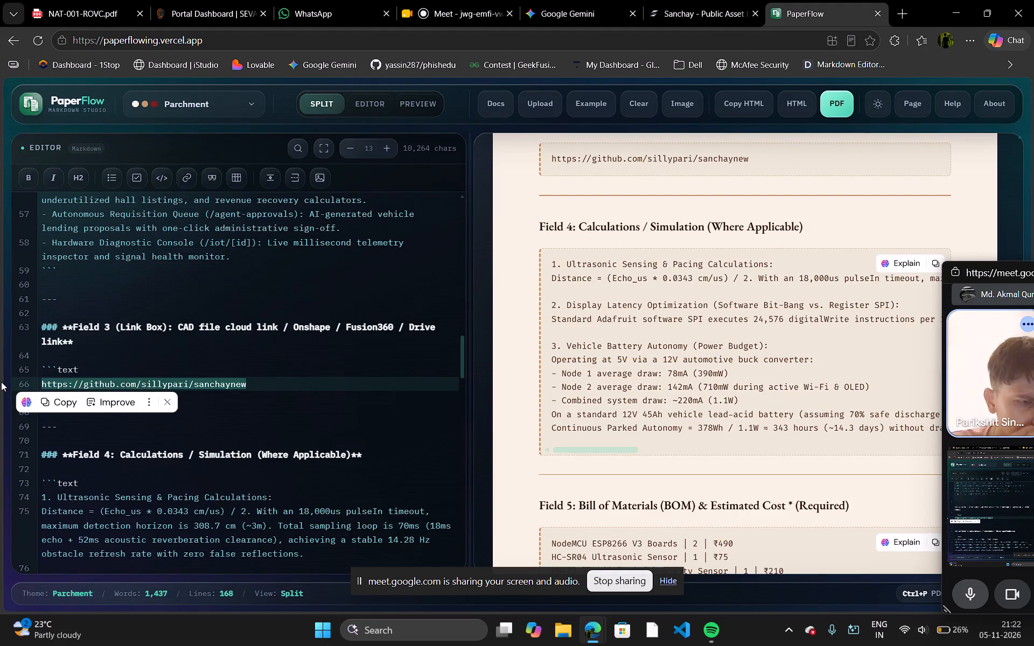
key("ctrl+c")
On the SEVA portal's form, fill the Drawings / Design Sketches field with the copied hardware architecture and circuit schematics text.
left_click(256, 0)
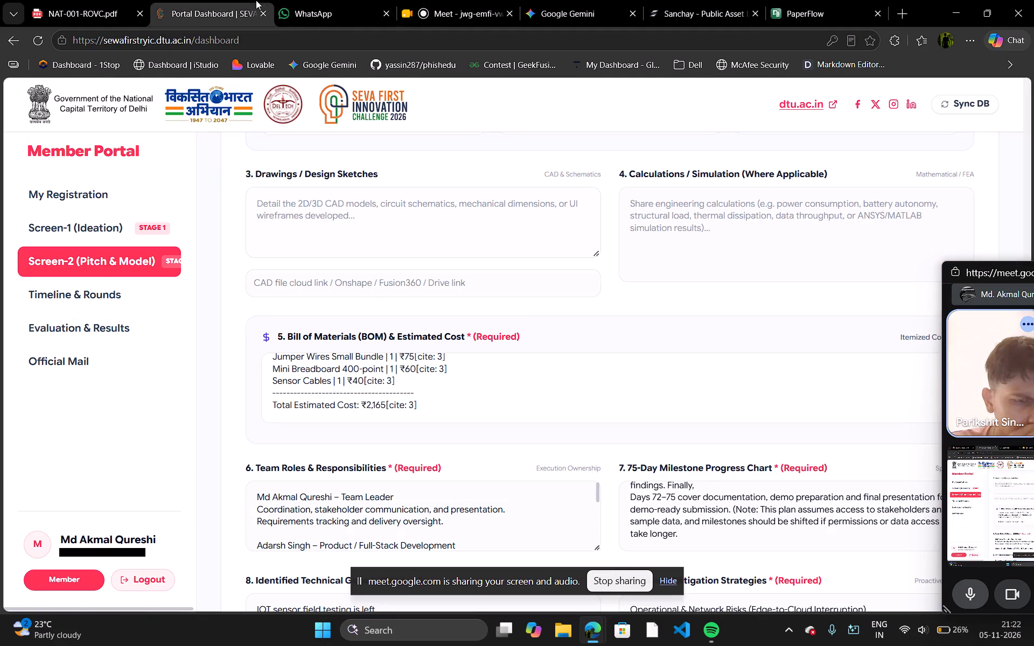
left_click(408, 220)
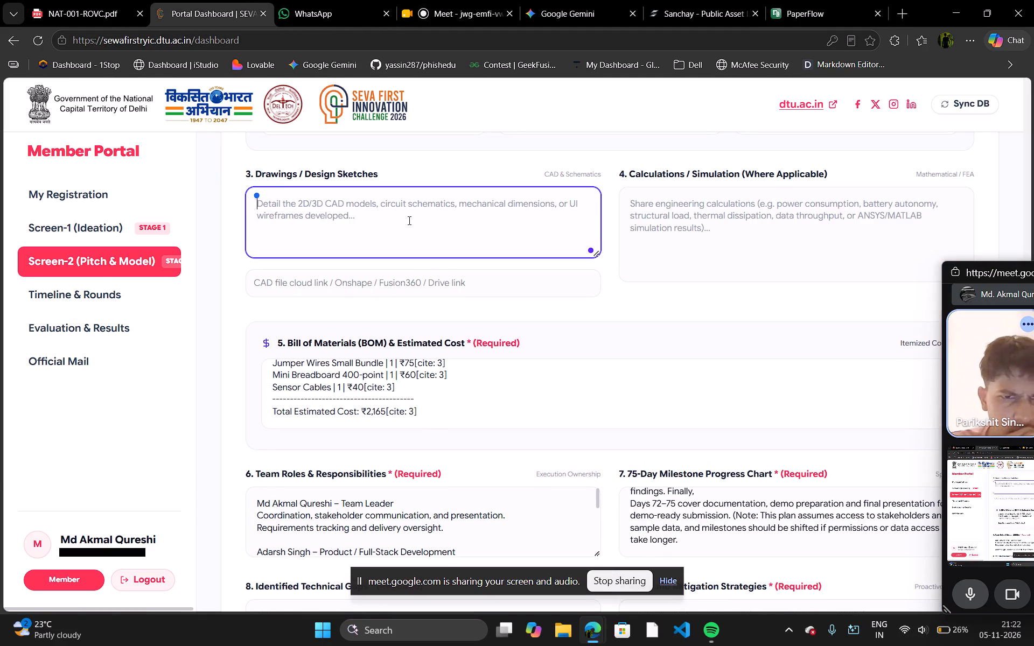
scroll(446, 225, "up", 1)
key("super+v")
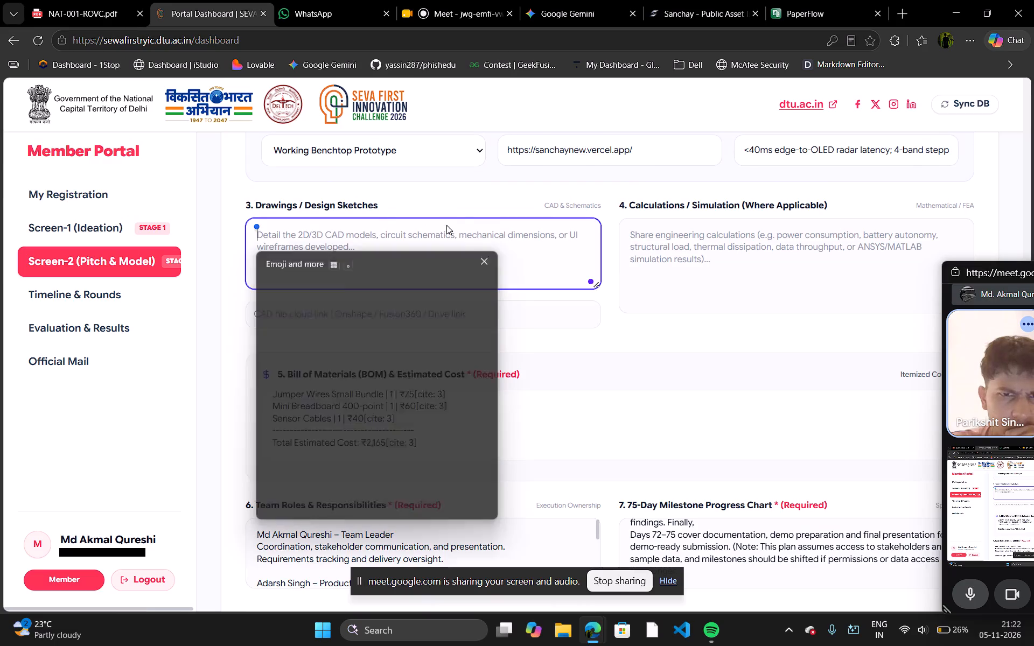
left_click(359, 410)
key("ctrl+v")
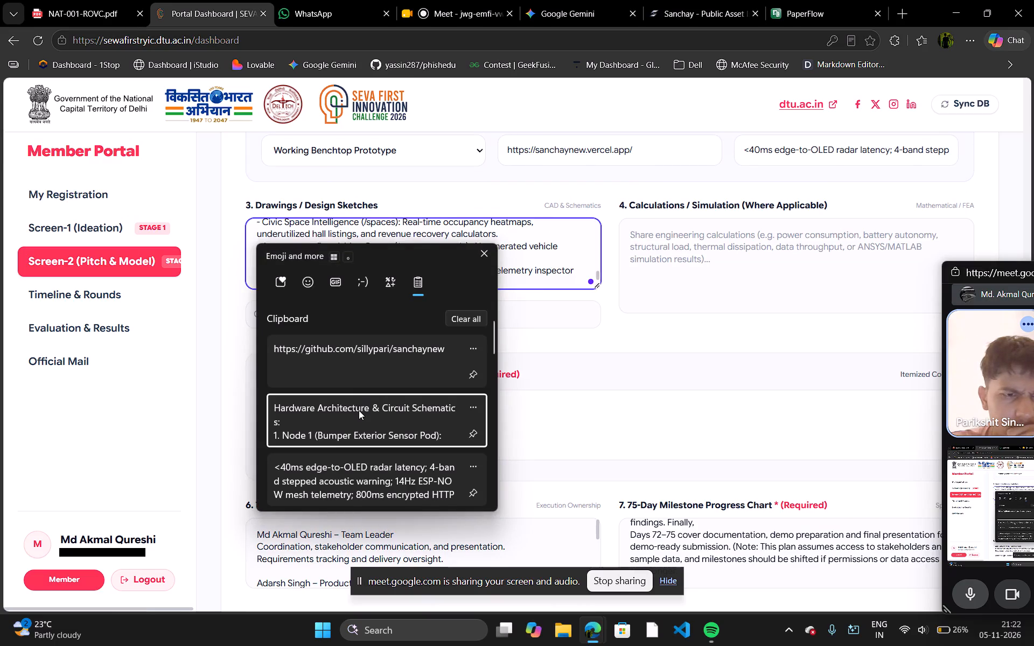
left_click(684, 251)
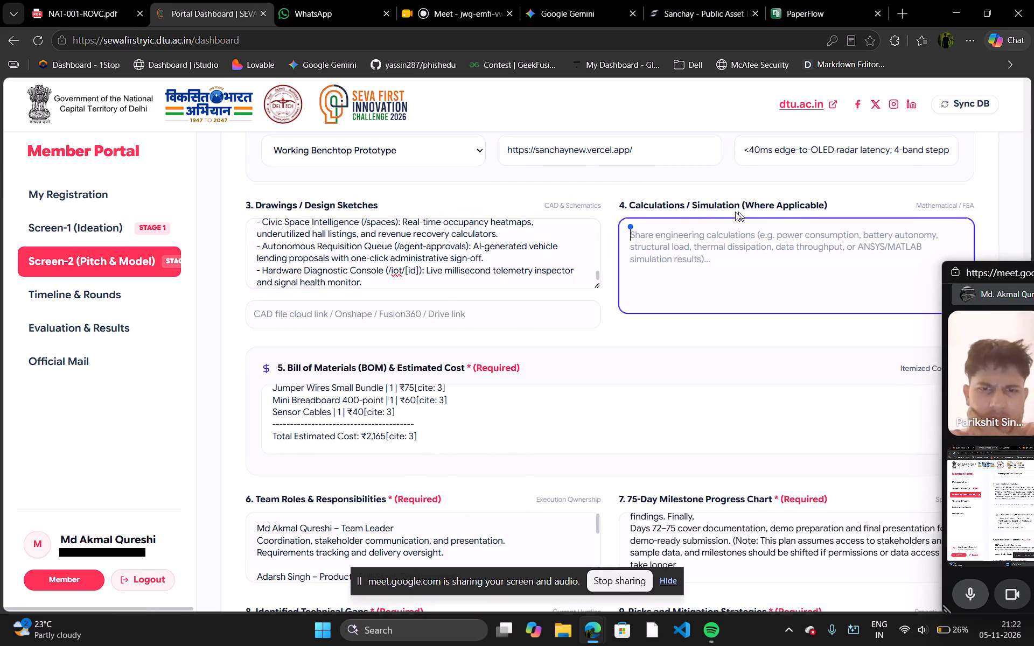
left_click(402, 317)
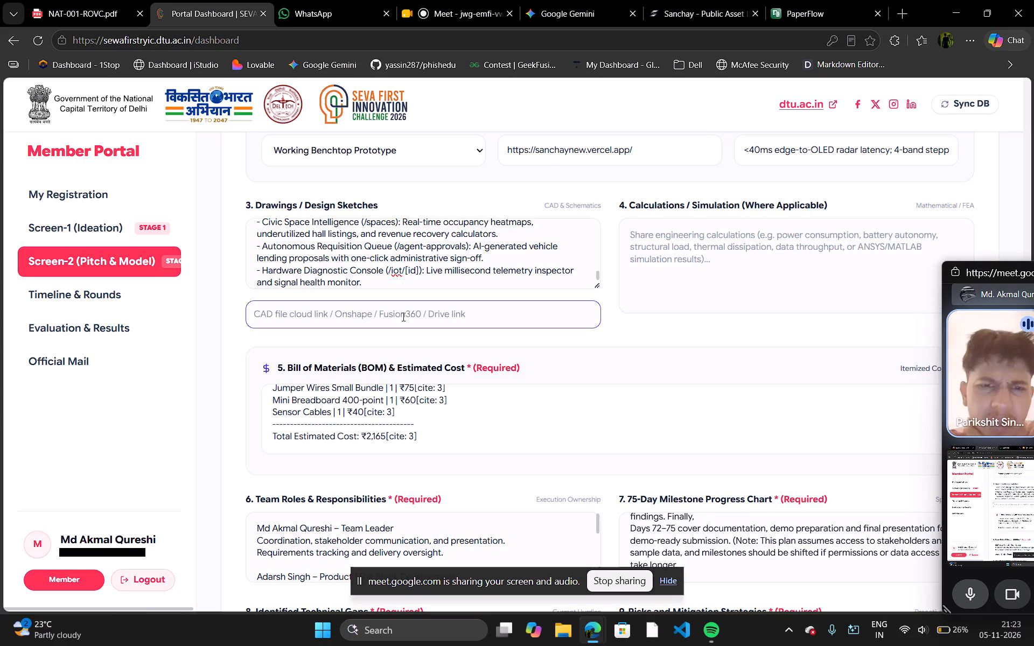
key("v")
key("BackSpace")
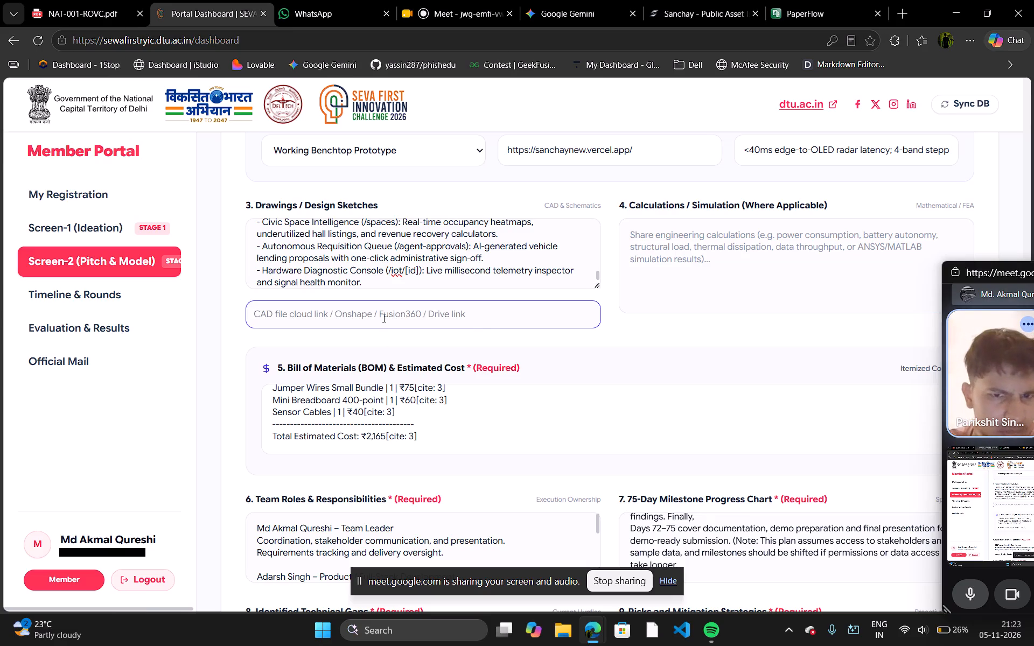
key("super+v")
left_click(318, 427)
key("ctrl+v")
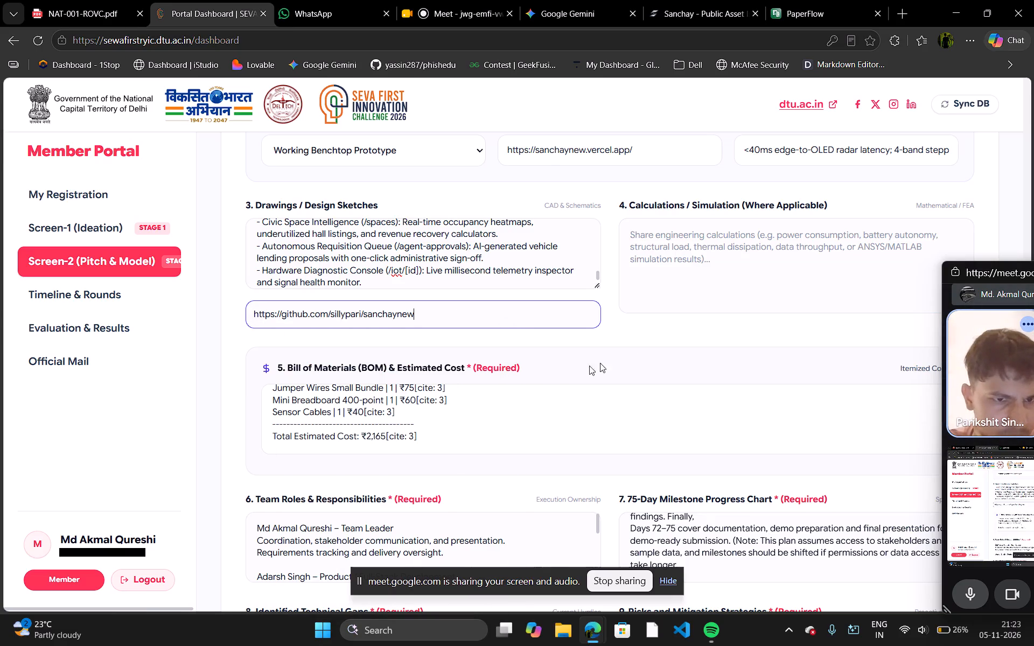
left_click(675, 329)
Enter "Not applicable" in the Calculations / Simulation field.
left_click(693, 263)
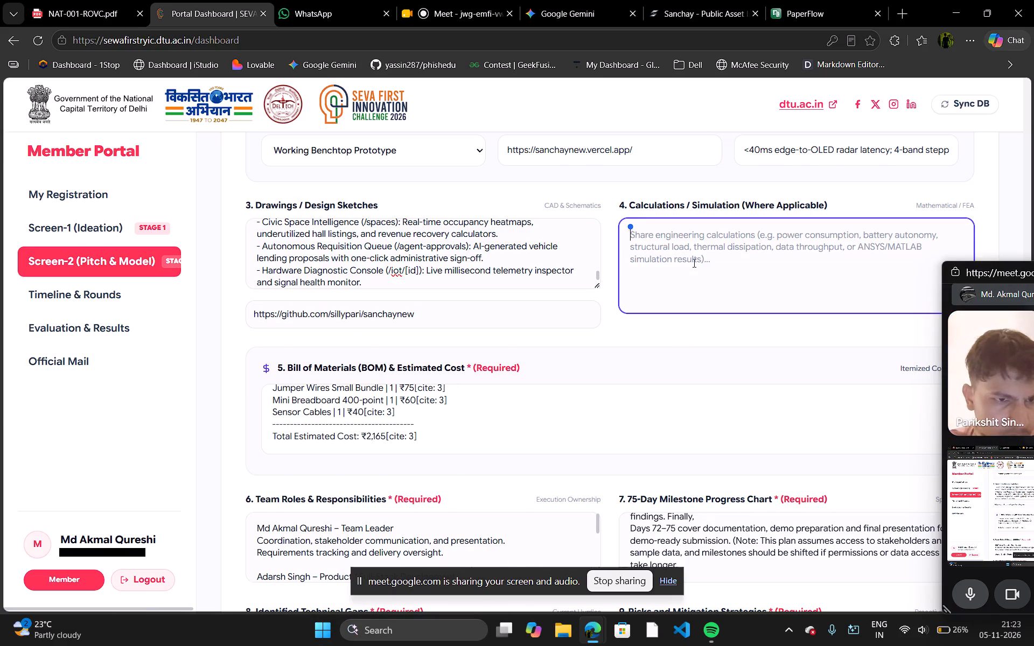
type("Not applicable4")
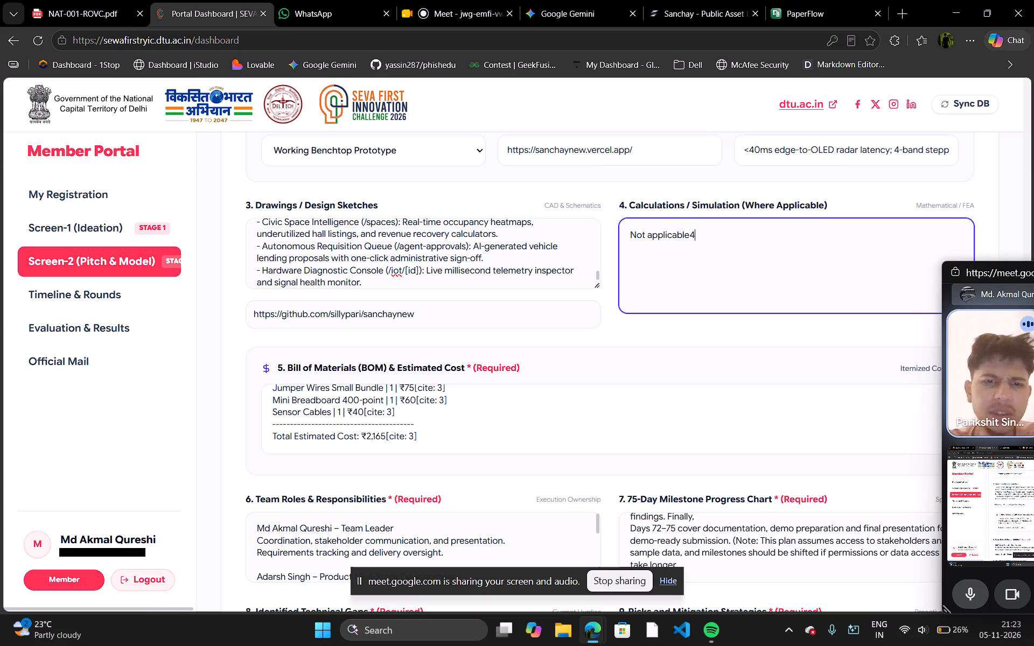
key("BackSpace")
left_click(707, 343)
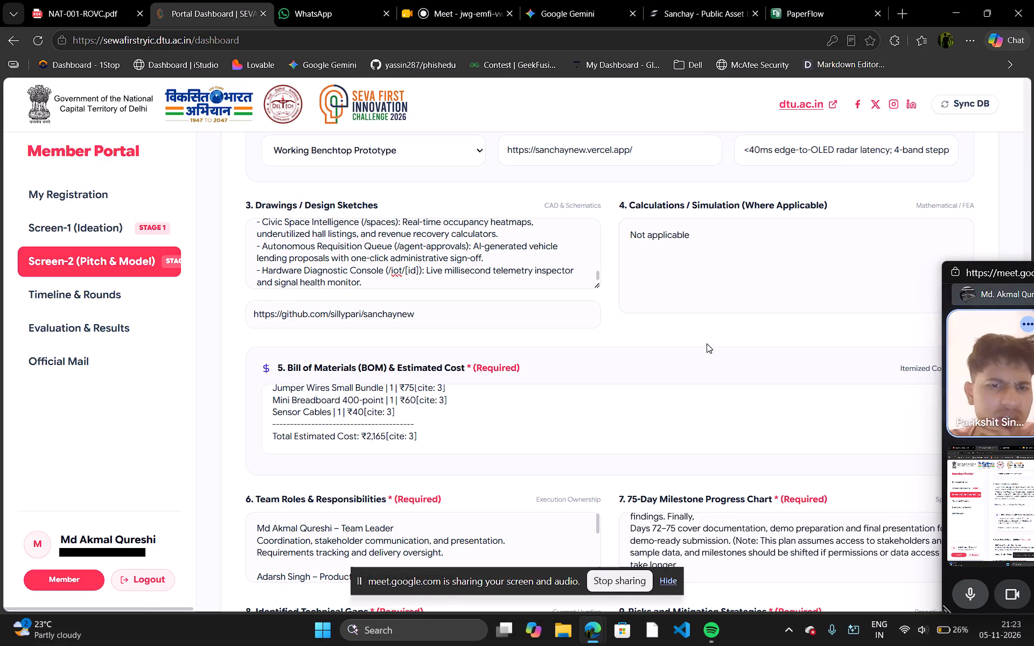
In PaperFlow, copy the full Field 4 (Calculations / Simulation) text, from Ultrasonic Sensing & Pacing Calculations through the Vehicle Battery Autonomy section.
scroll(707, 343, "down", 1)
scroll(518, 385, "down", 2)
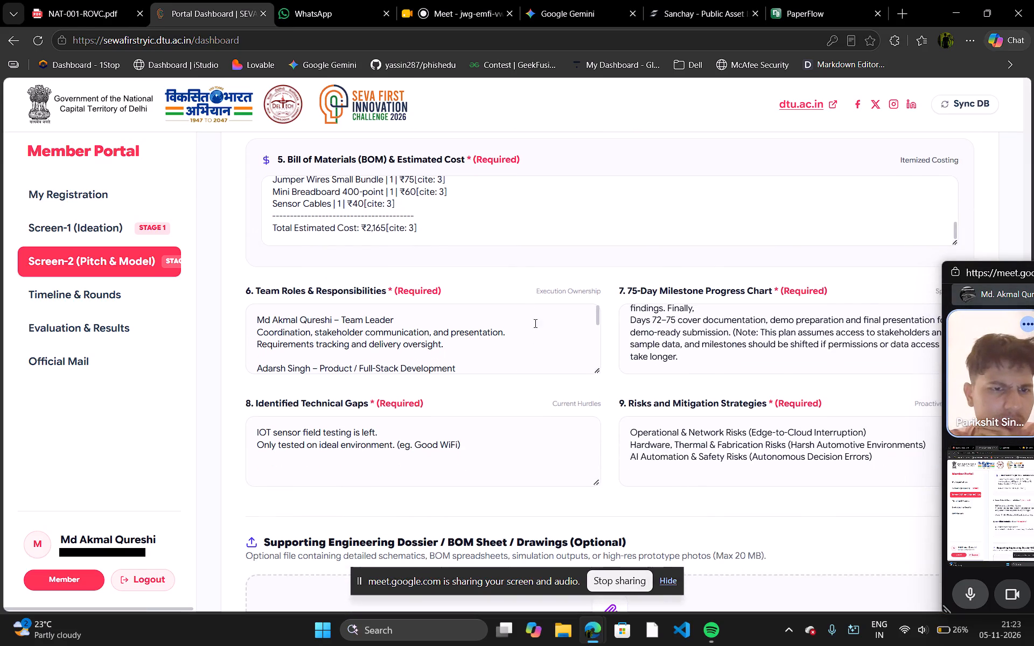
scroll(520, 286, "up", 1)
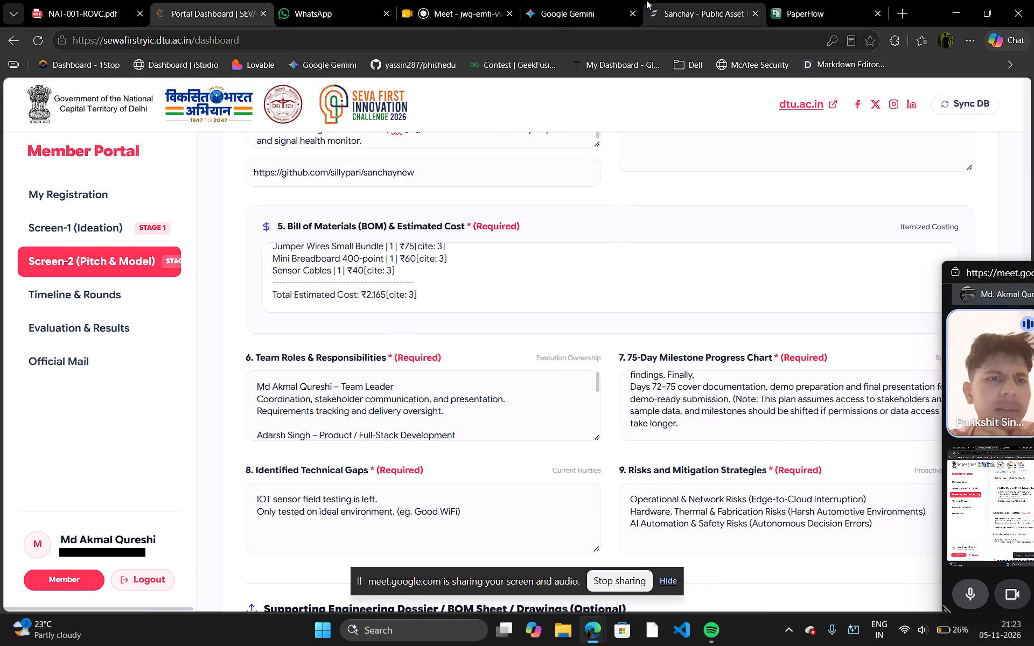
left_click(813, 0)
scroll(177, 317, "down", 3)
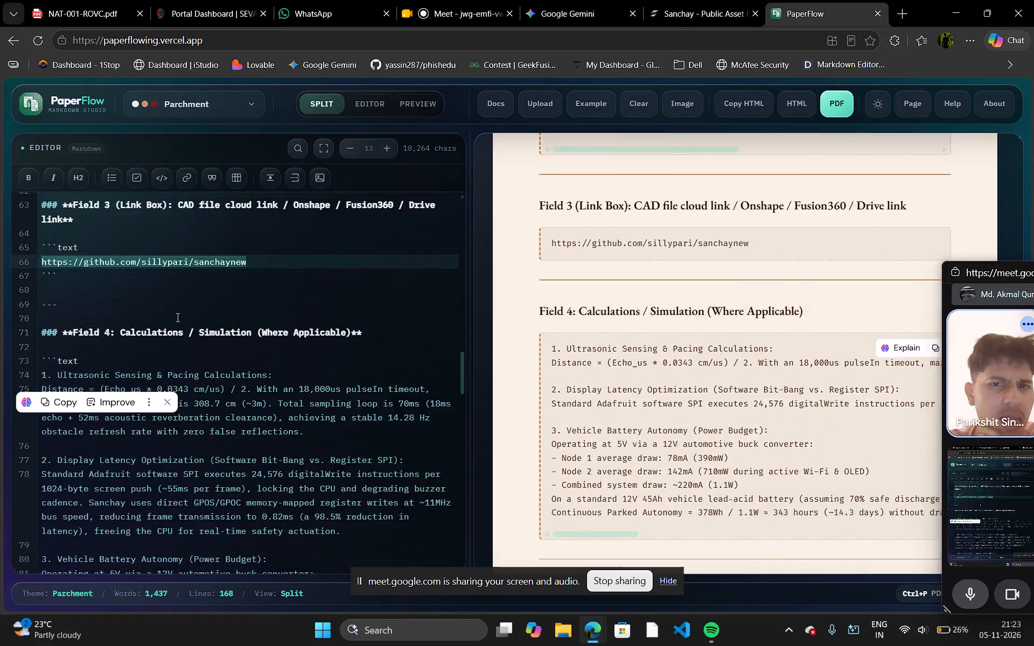
scroll(177, 317, "down", 1)
left_click(257, 360)
scroll(257, 360, "down", 1)
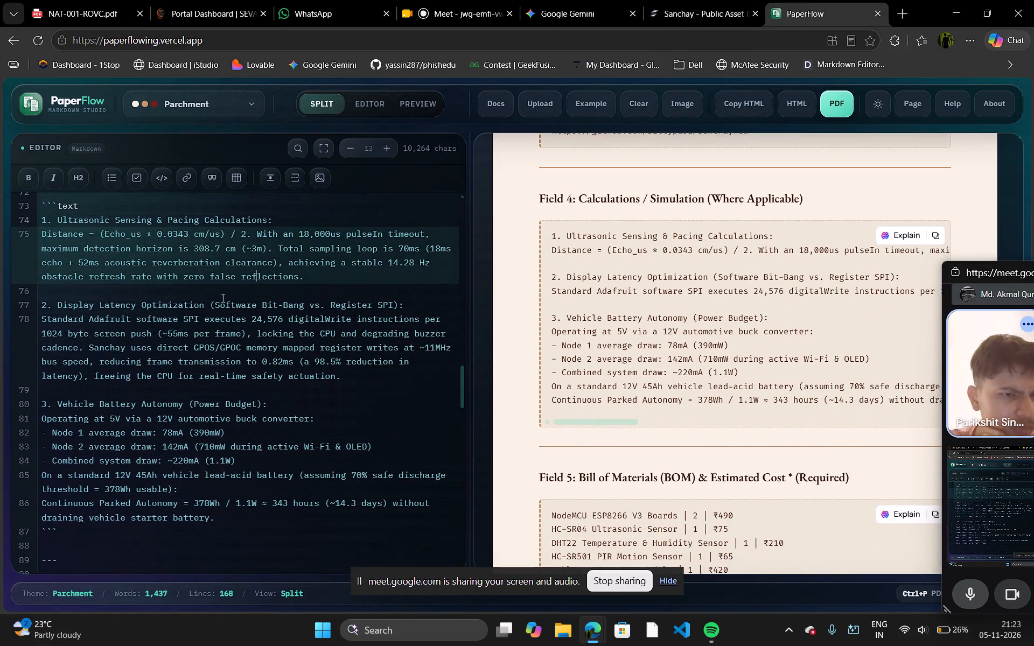
scroll(282, 418, "down", 1)
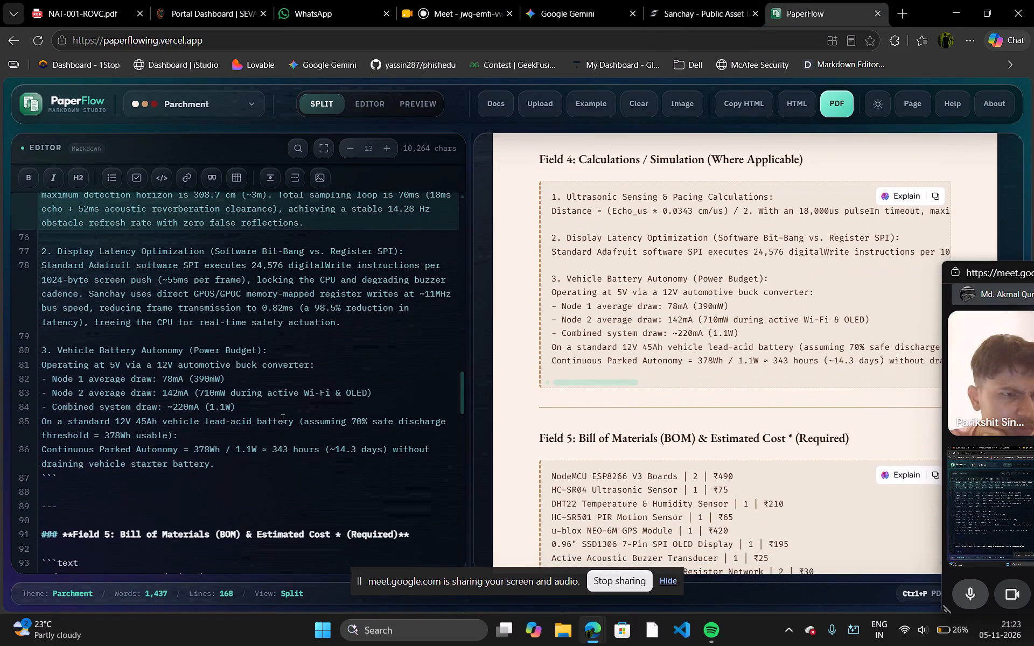
scroll(282, 418, "down", 1)
scroll(282, 418, "up", 1)
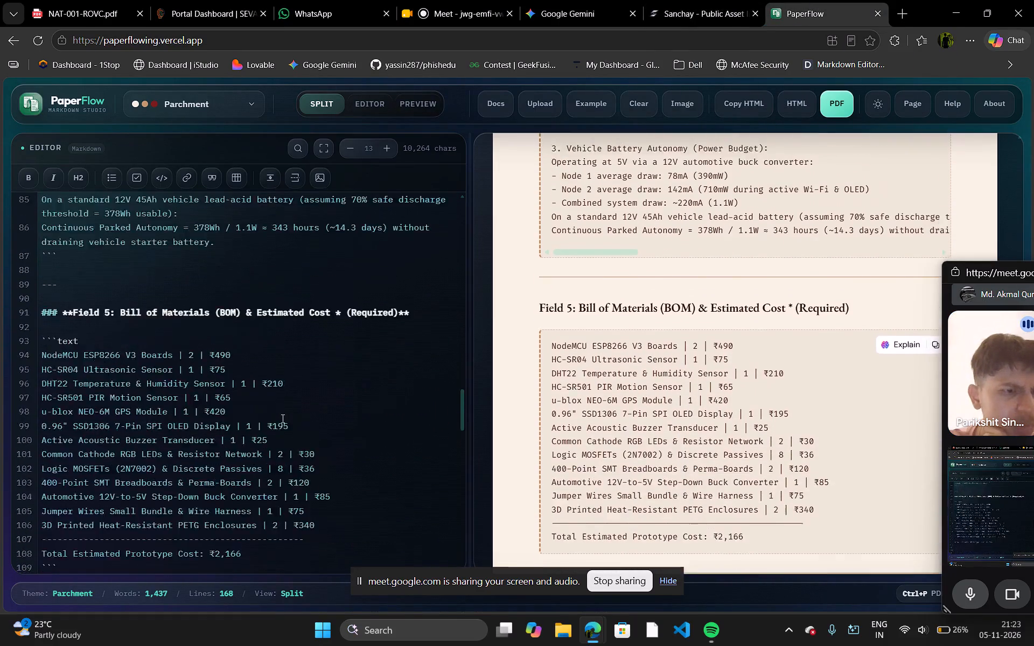
scroll(282, 418, "up", 2)
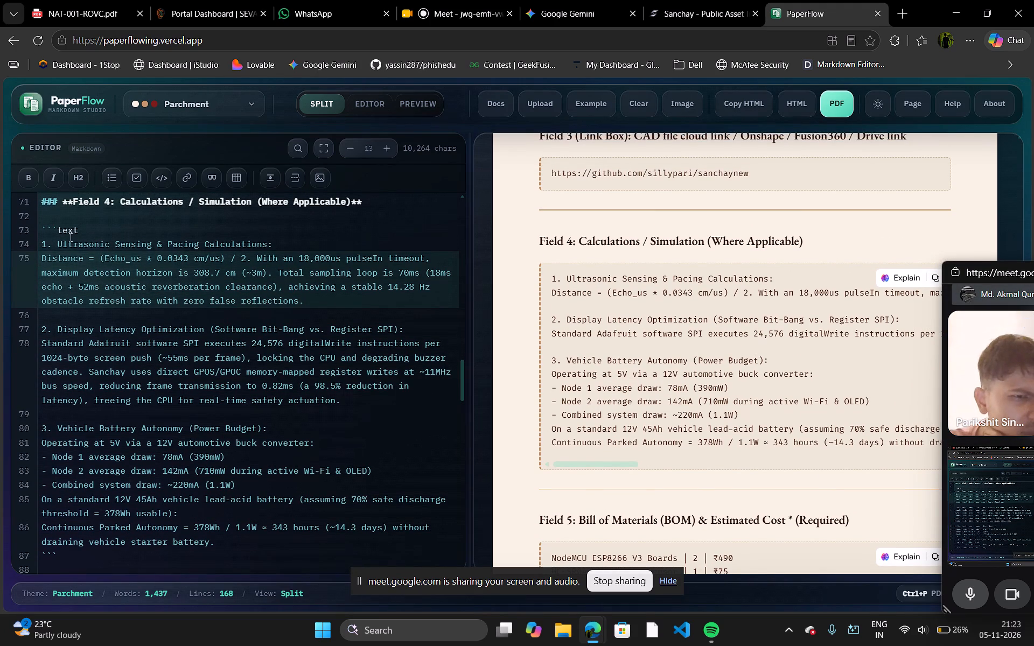
left_click_drag(40, 241, 187, 419)
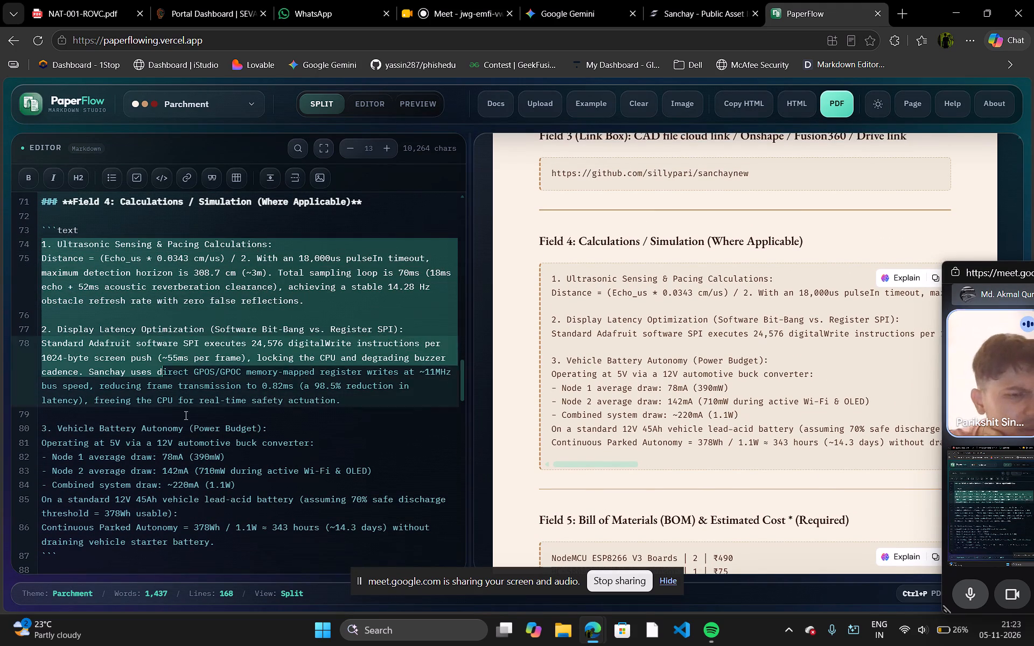
left_click_drag(187, 419, 246, 540)
key("ctrl+c")
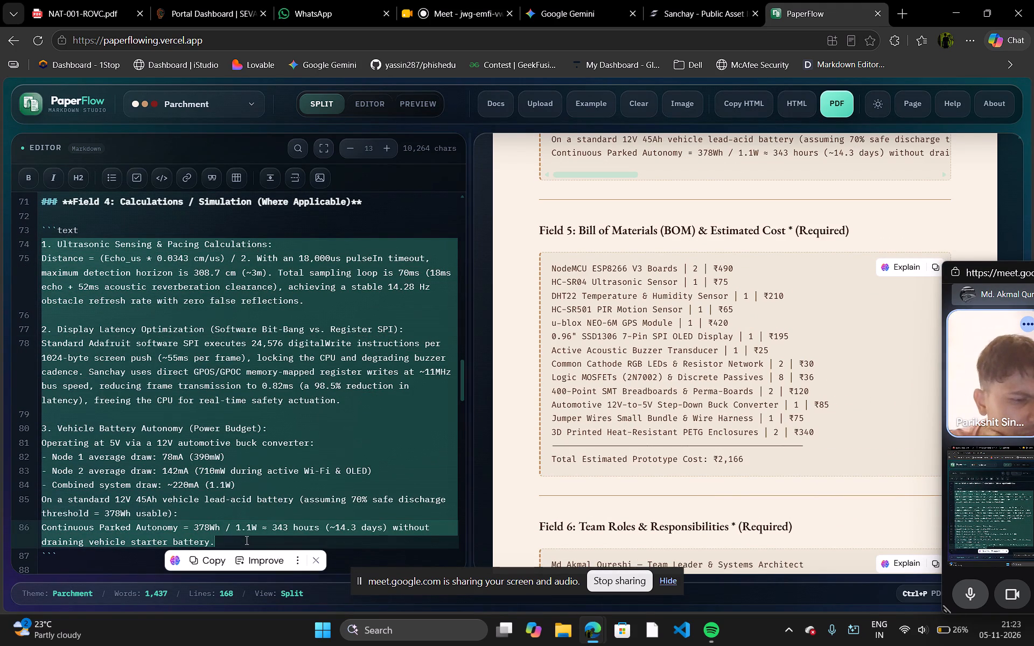
Copy the Field 5 (Bill of Materials & Estimated Cost) list, from NodeMCU ESP8266 V3 Boards through the Total Estimated Prototype Cost line.
scroll(303, 364, "down", 5)
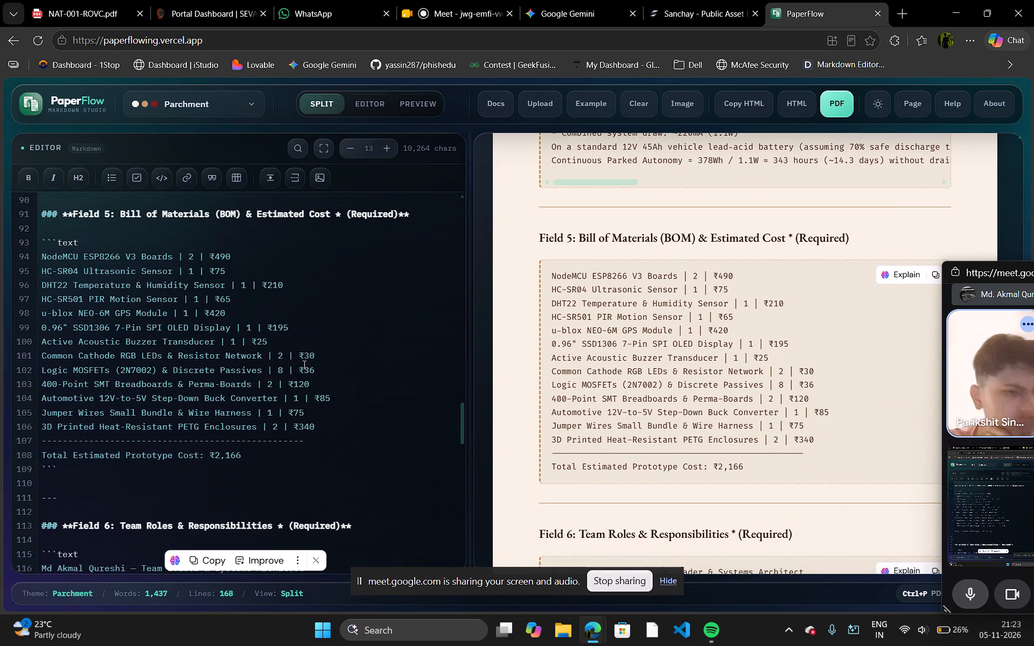
scroll(303, 364, "down", 1)
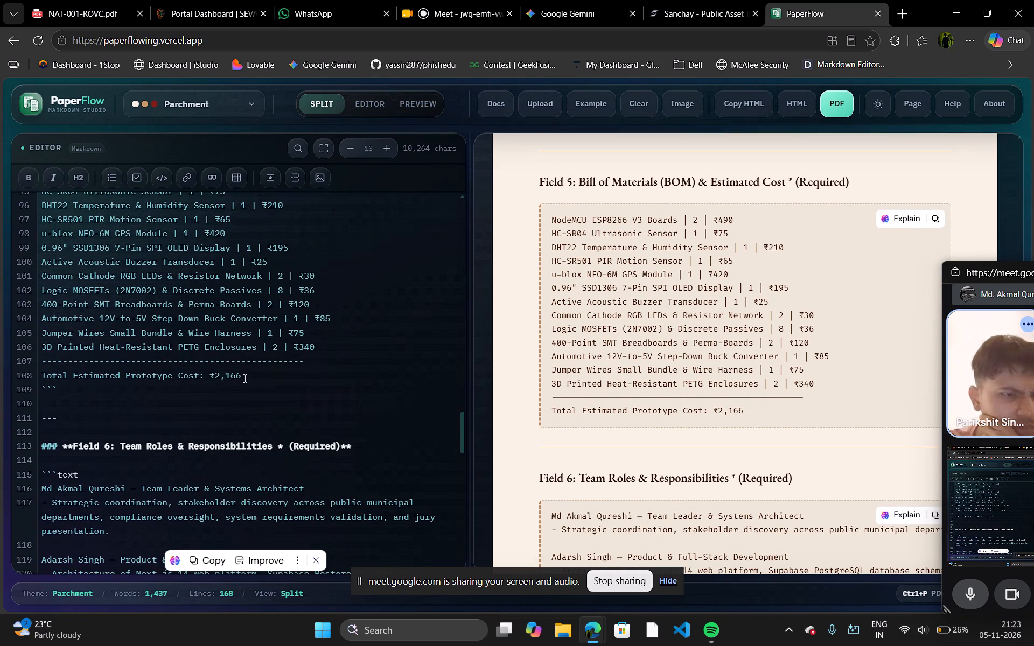
left_click_drag(244, 378, 30, 297)
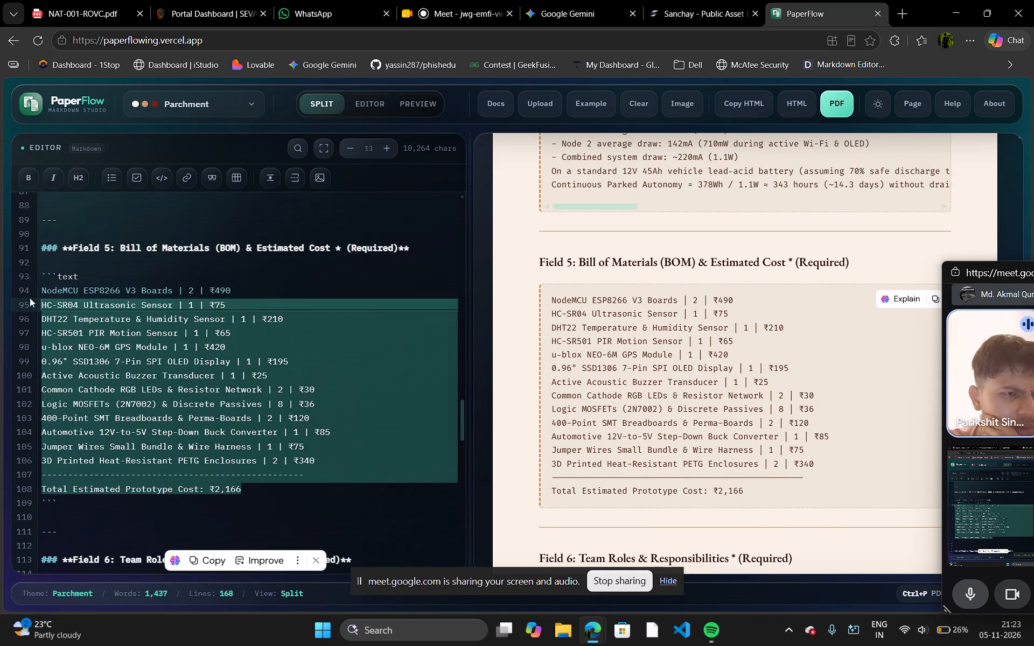
left_click_drag(30, 297, 28, 293)
key("ctrl+c")
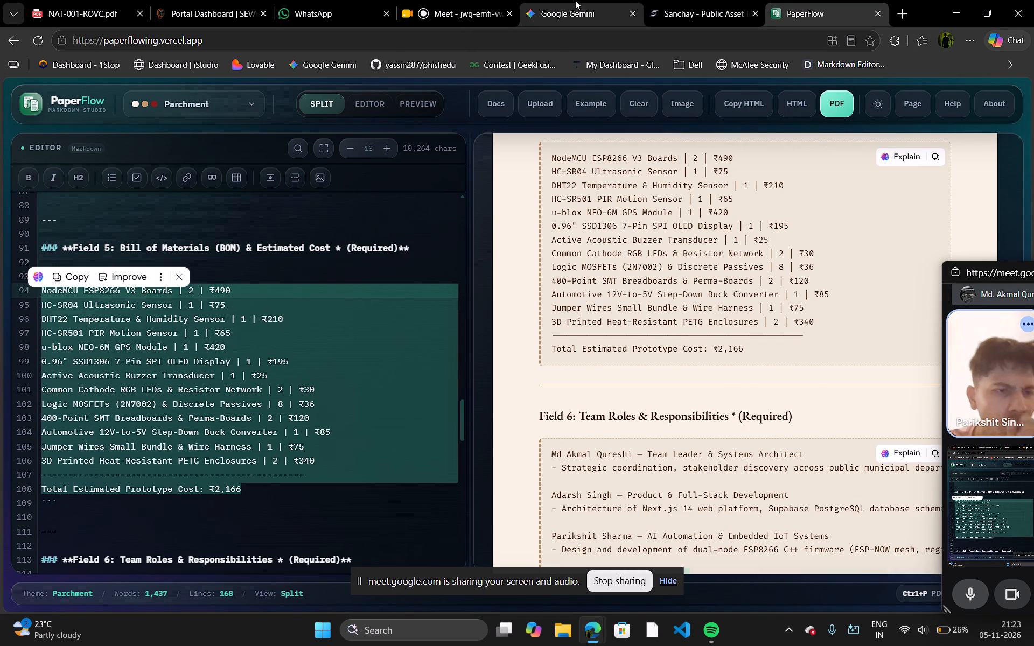
On the SEVA portal's form, replace the Bill of Materials & Estimated Cost content with the copied NodeMCU ESP8266 V3 parts list.
left_click(196, 0)
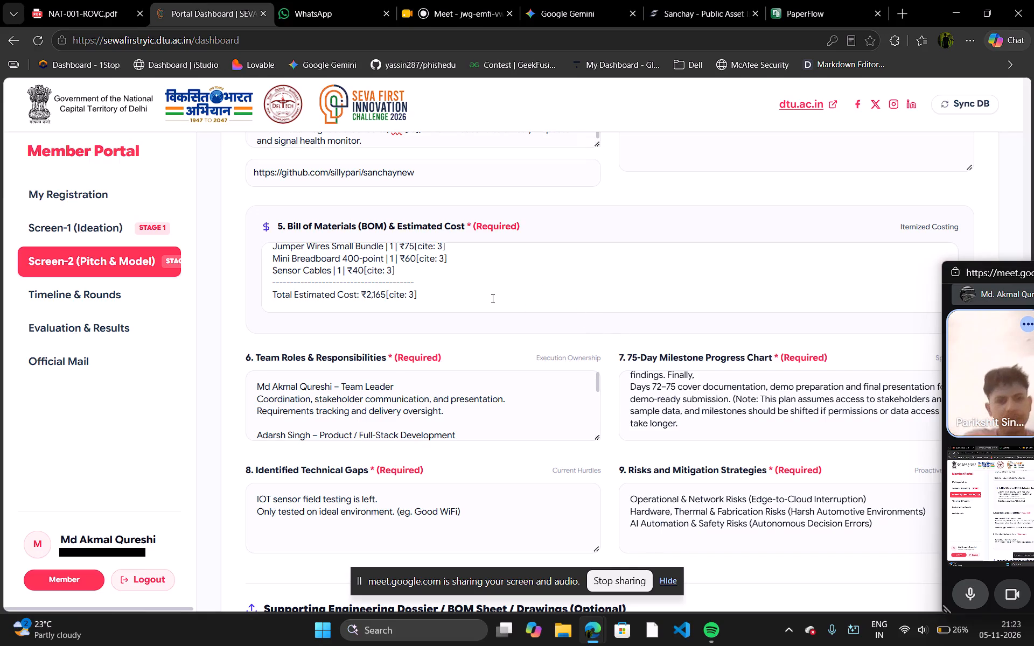
left_click_drag(492, 298, 124, 165)
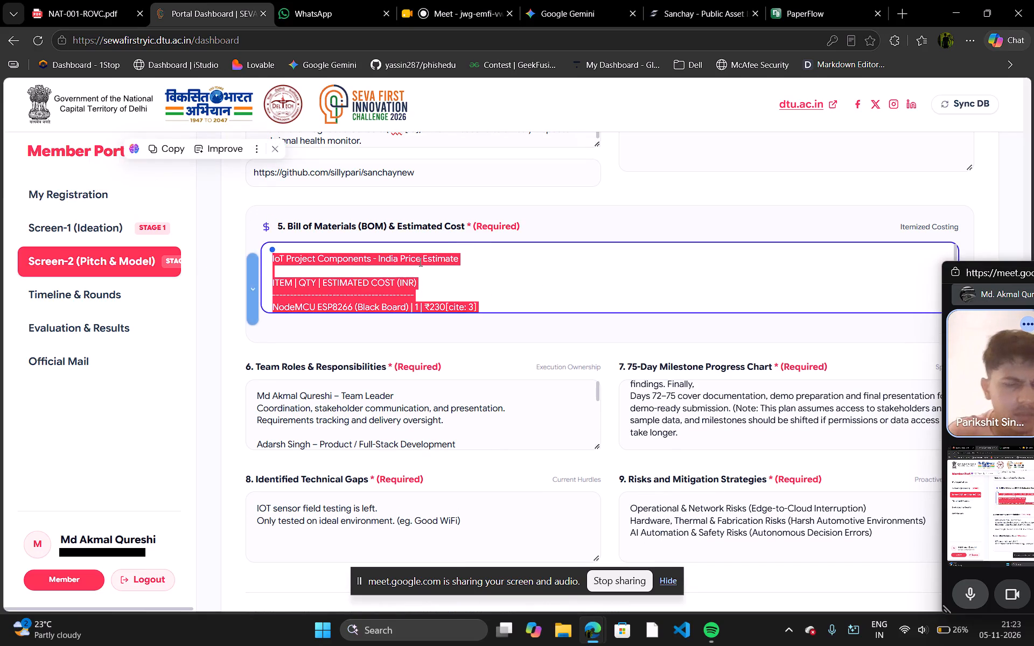
key("super+v")
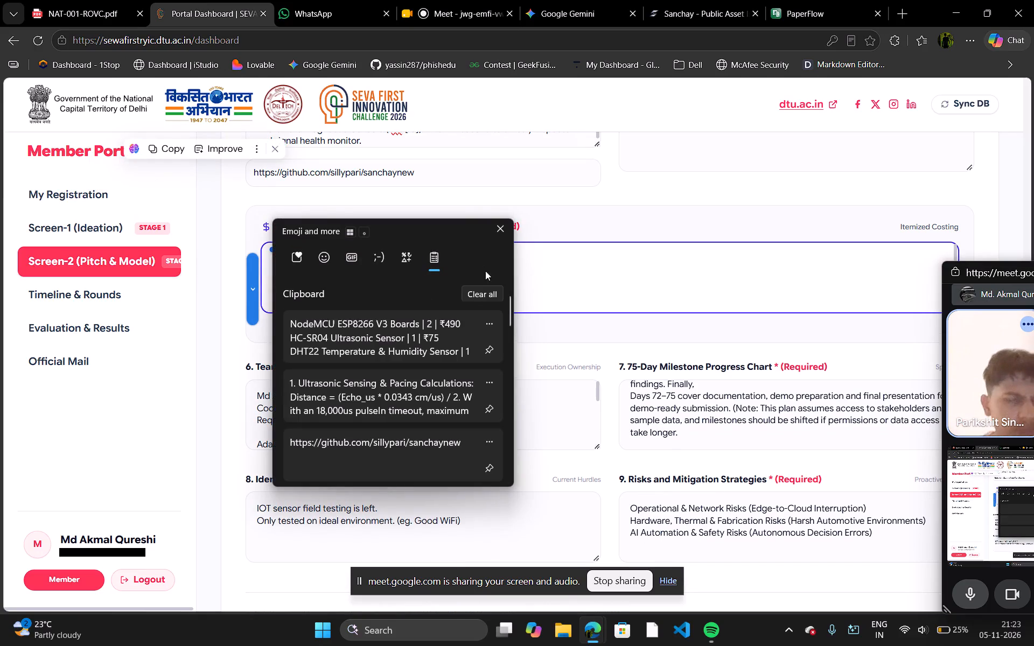
left_click(392, 325)
key("ctrl+v")
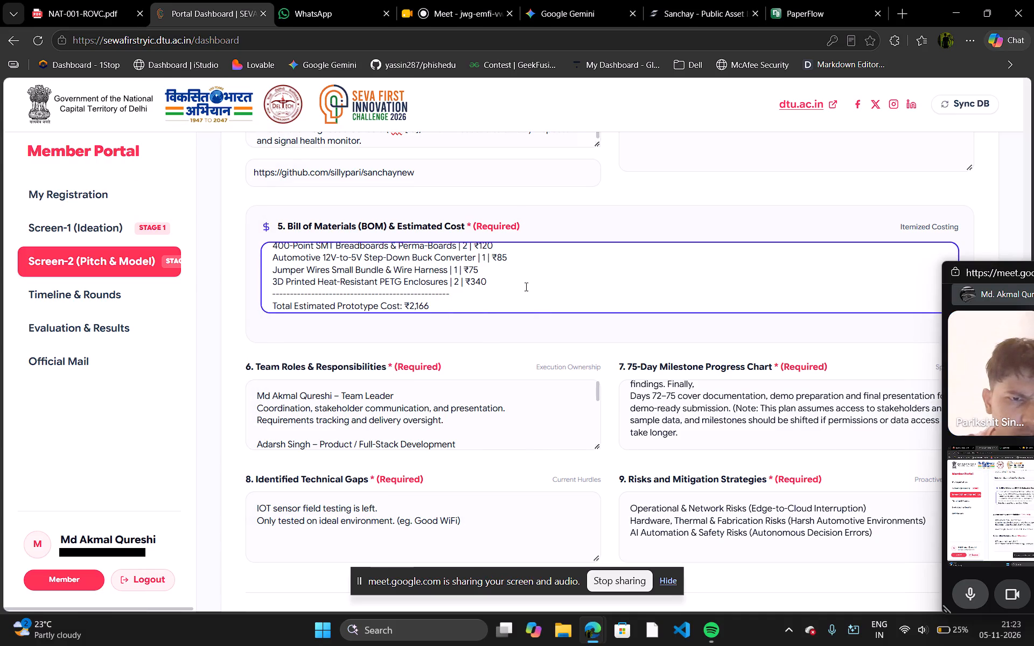
Replace the "Not applicable" entry in the Calculations / Simulation field with the Ultrasonic Sensing & Pacing Calculations text from the clipboard history.
scroll(571, 208, "up", 2)
left_click_drag(707, 251, 603, 217)
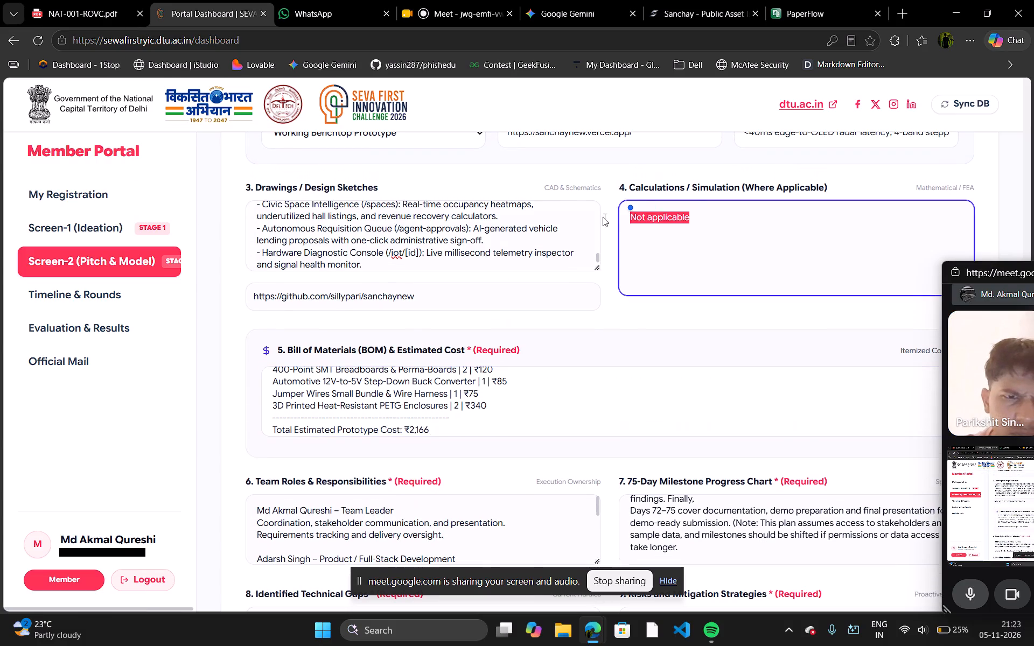
left_click_drag(603, 217, 592, 214)
key("super+v")
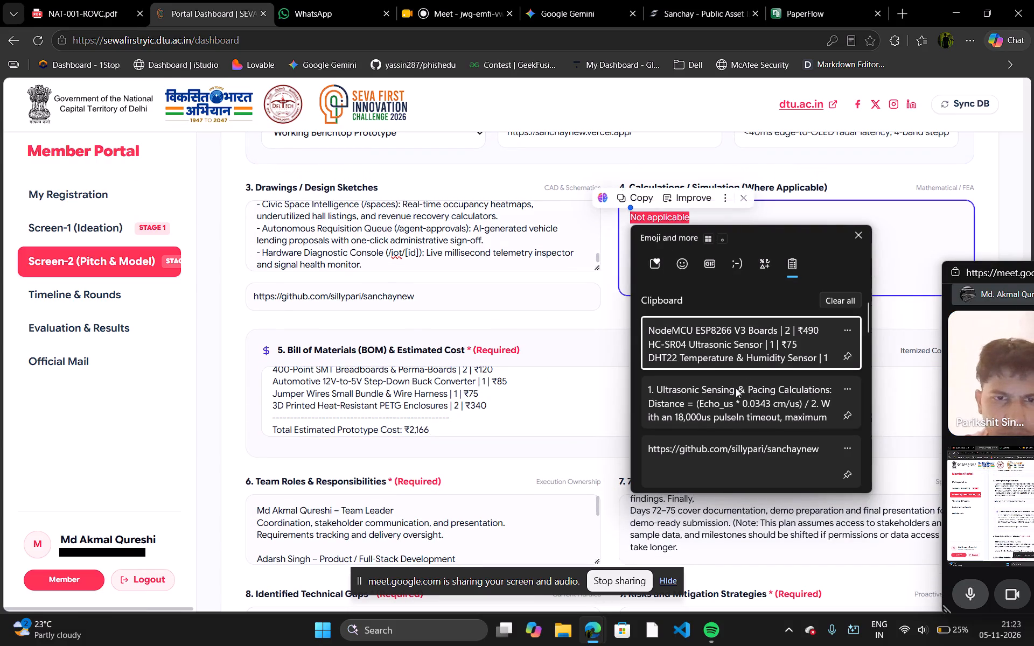
left_click(736, 397)
key("ctrl+v")
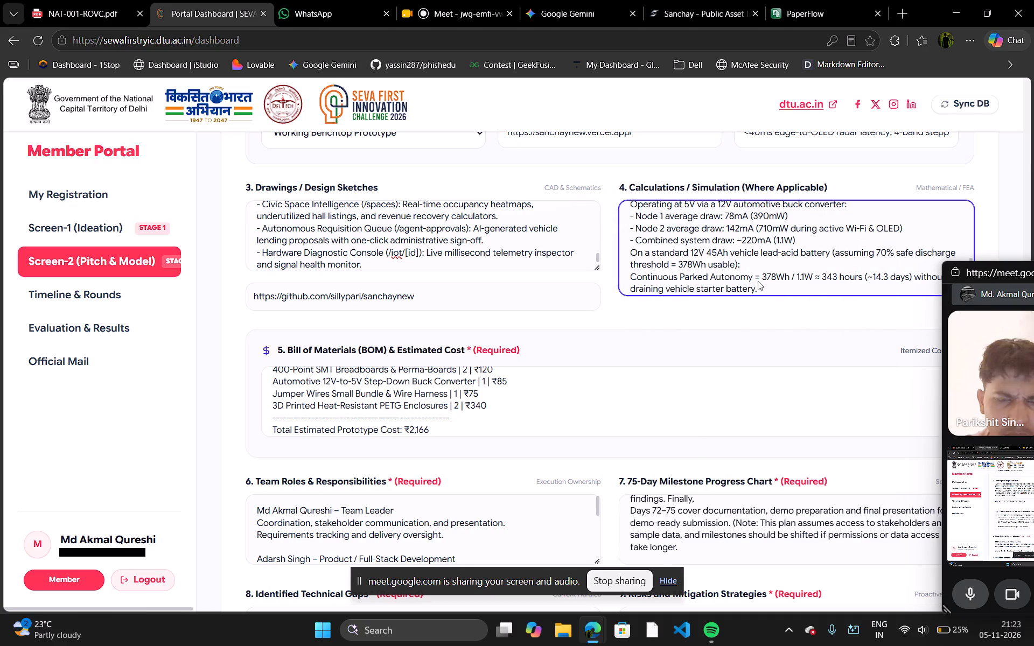
left_click(773, 317)
Save the Screen-2 form's progress as a draft.
scroll(602, 309, "down", 5)
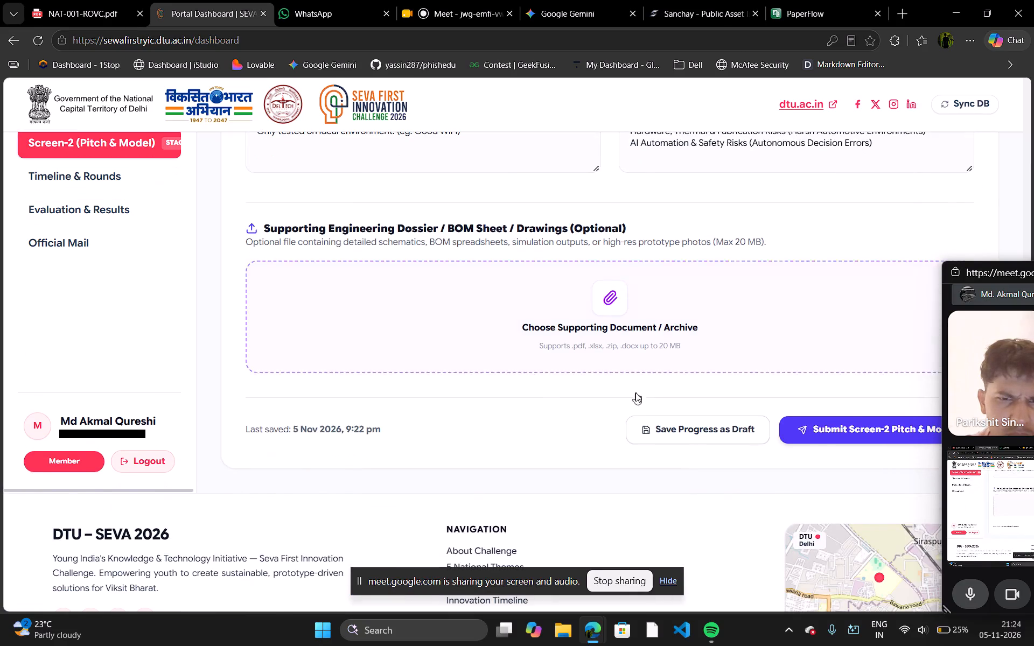
left_click(669, 421)
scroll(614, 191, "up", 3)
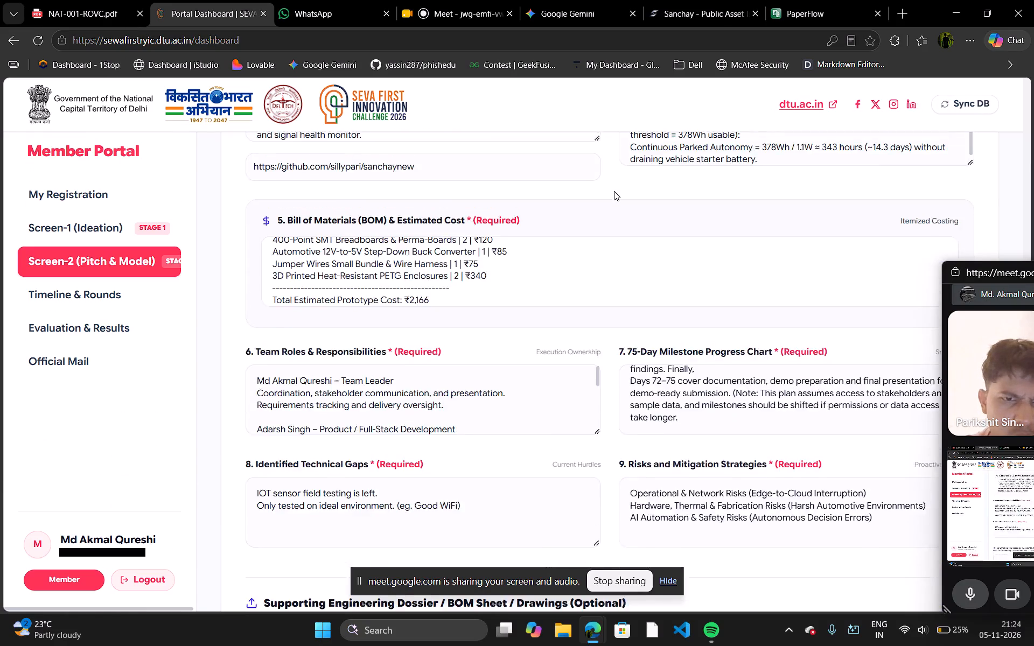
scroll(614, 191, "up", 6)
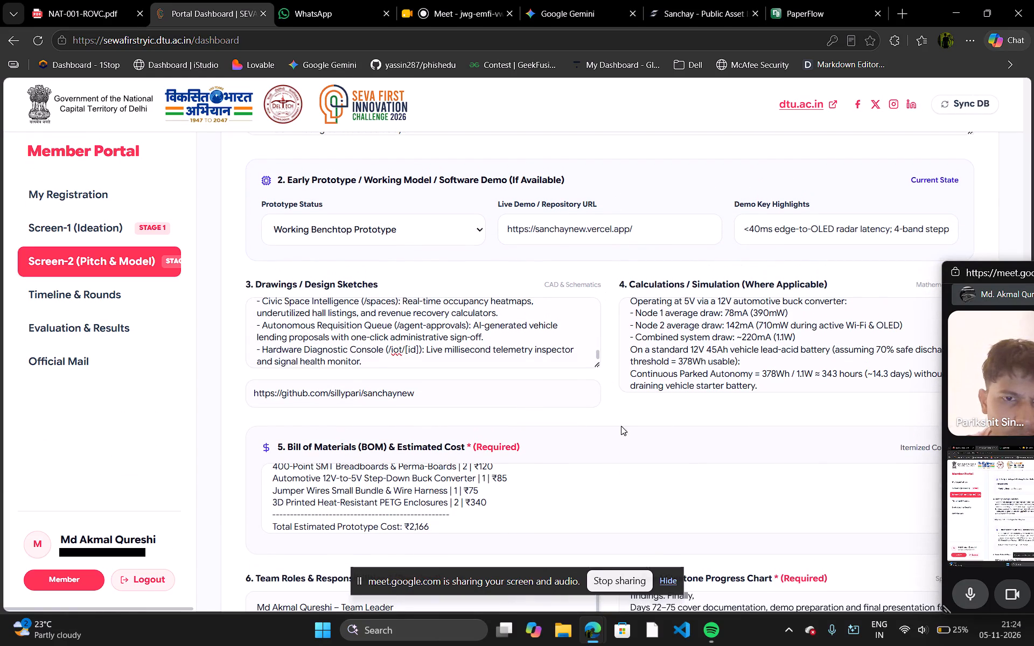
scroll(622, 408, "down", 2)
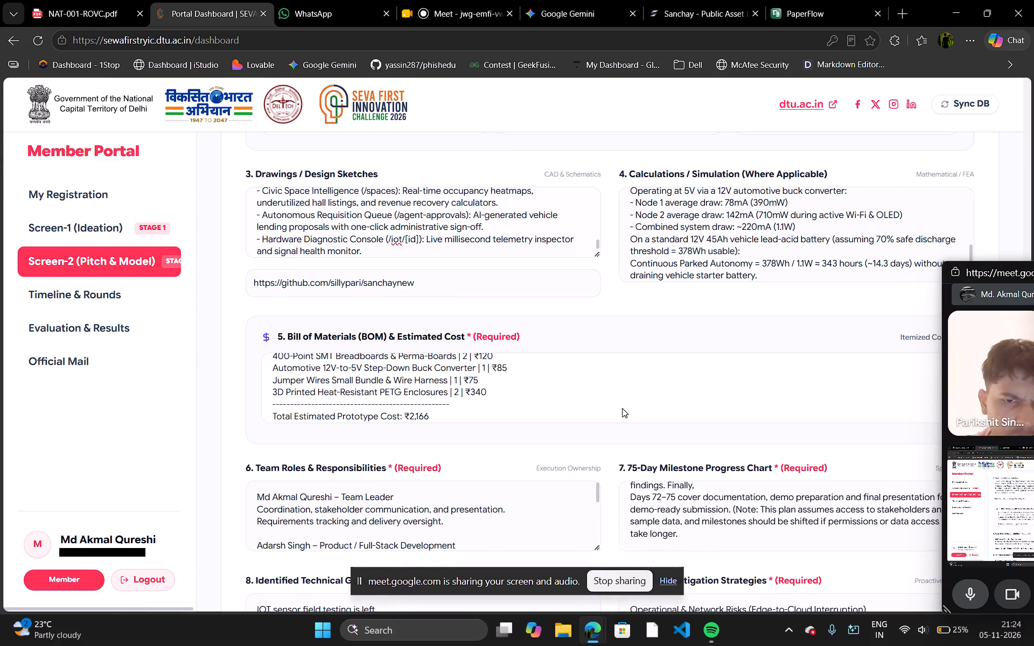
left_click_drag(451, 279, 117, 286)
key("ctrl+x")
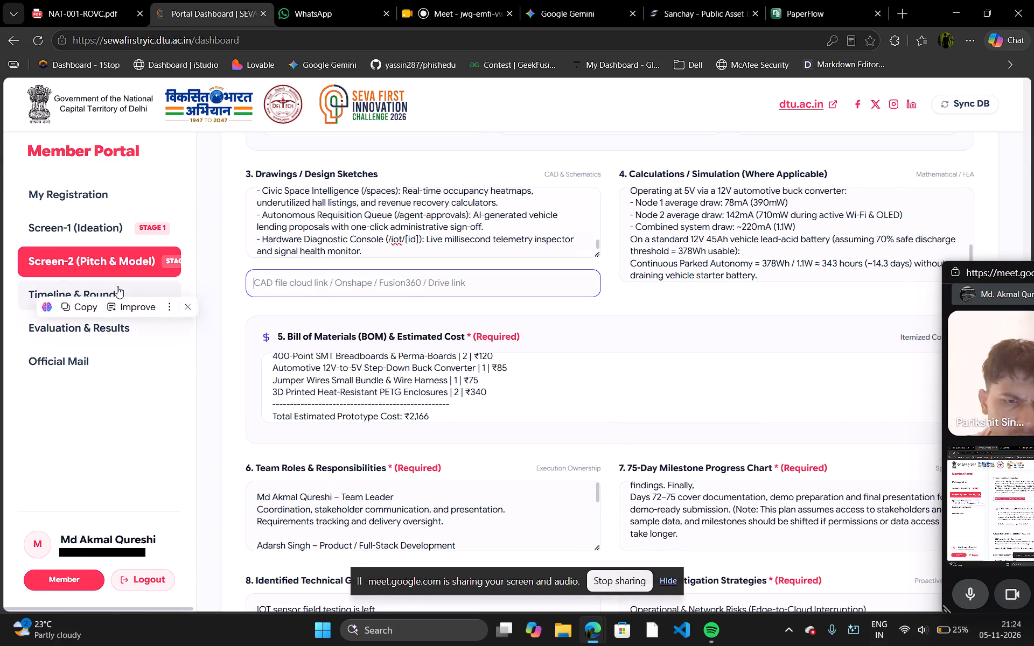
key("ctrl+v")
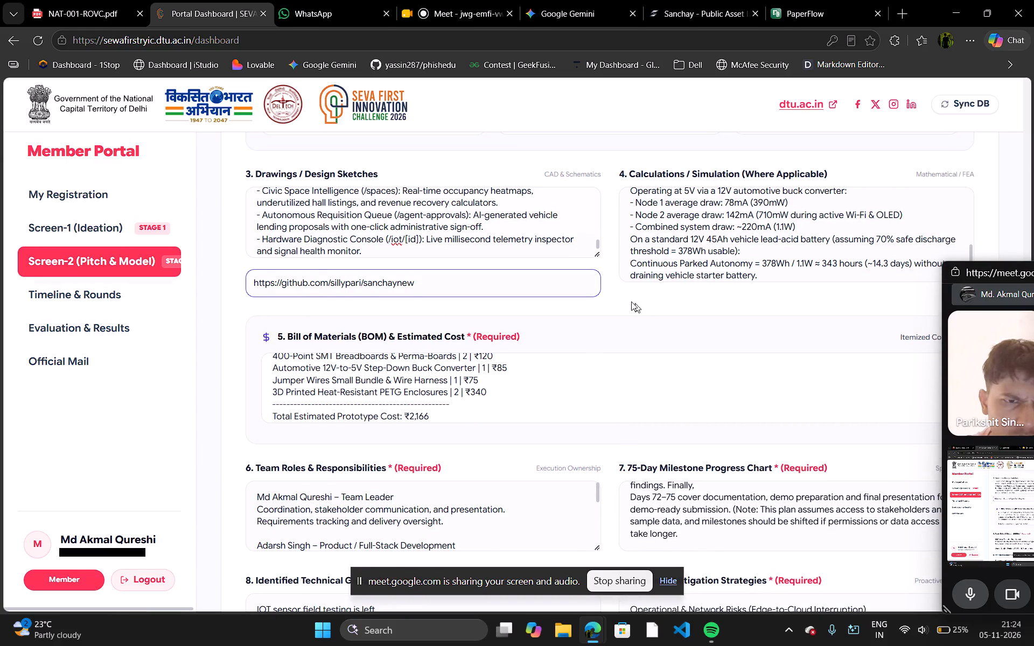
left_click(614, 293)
In PaperFlow, copy the full Field 6 (Team Roles & Responsibilities) text covering all three team members' roles.
scroll(614, 293, "down", 4)
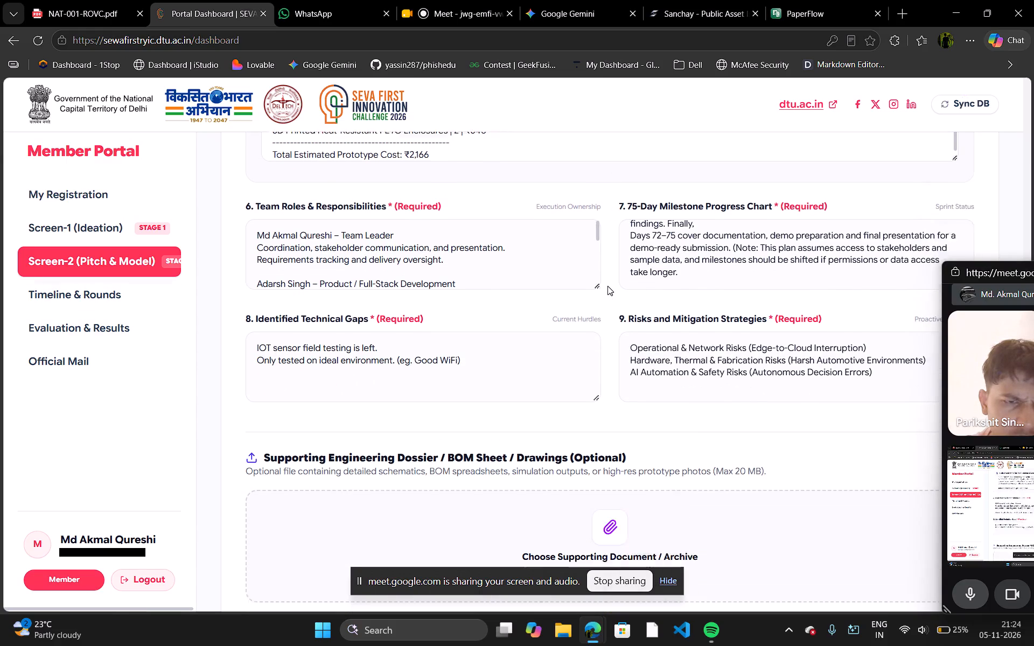
scroll(607, 286, "down", 1)
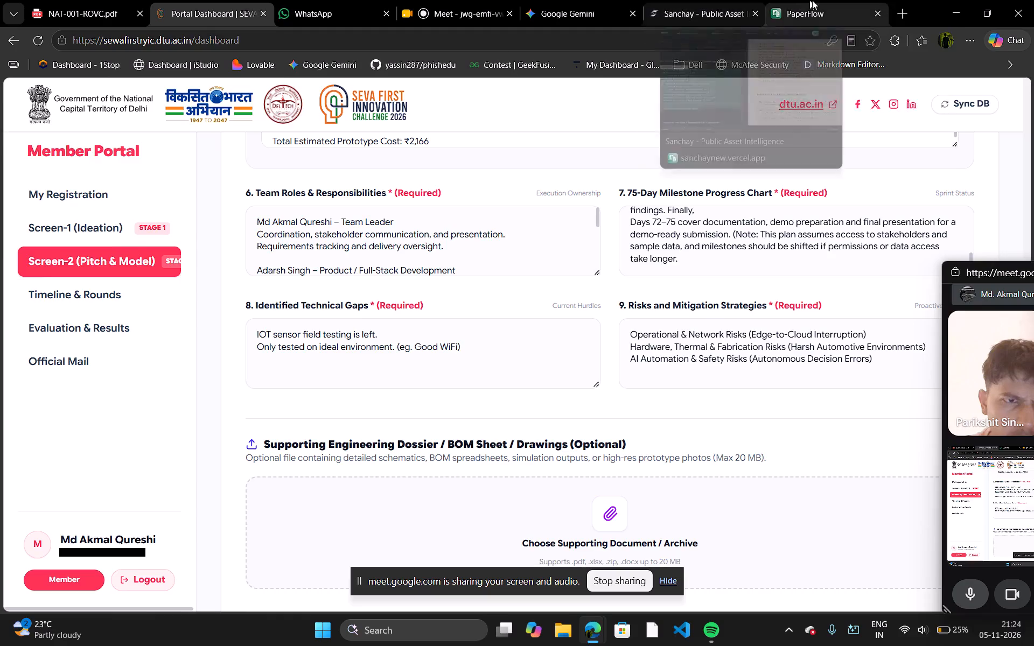
left_click(815, 0)
scroll(212, 498, "down", 3)
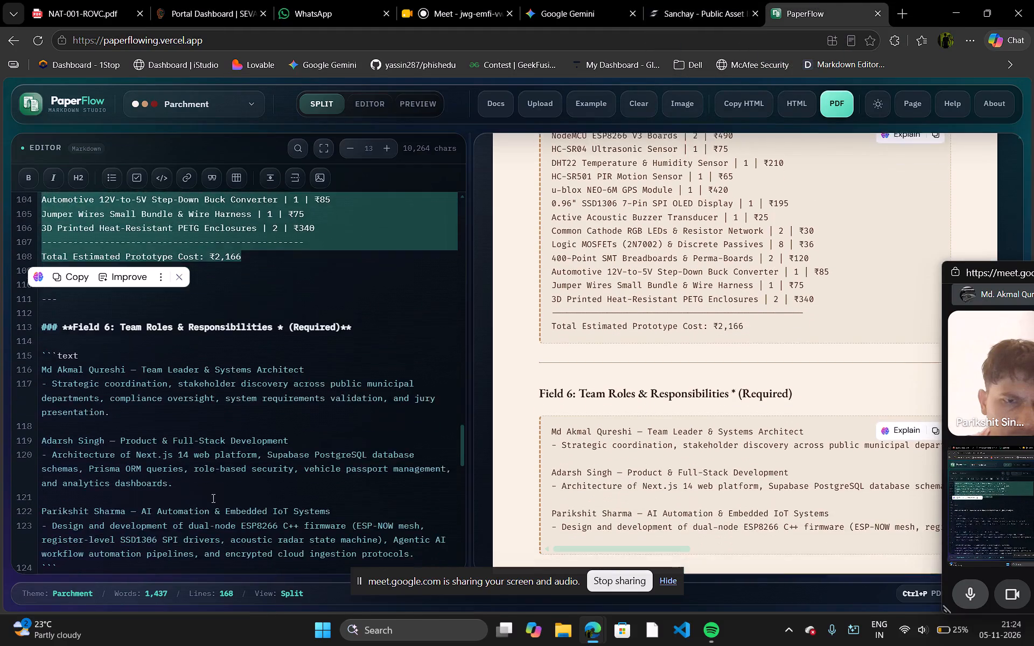
scroll(212, 498, "down", 2)
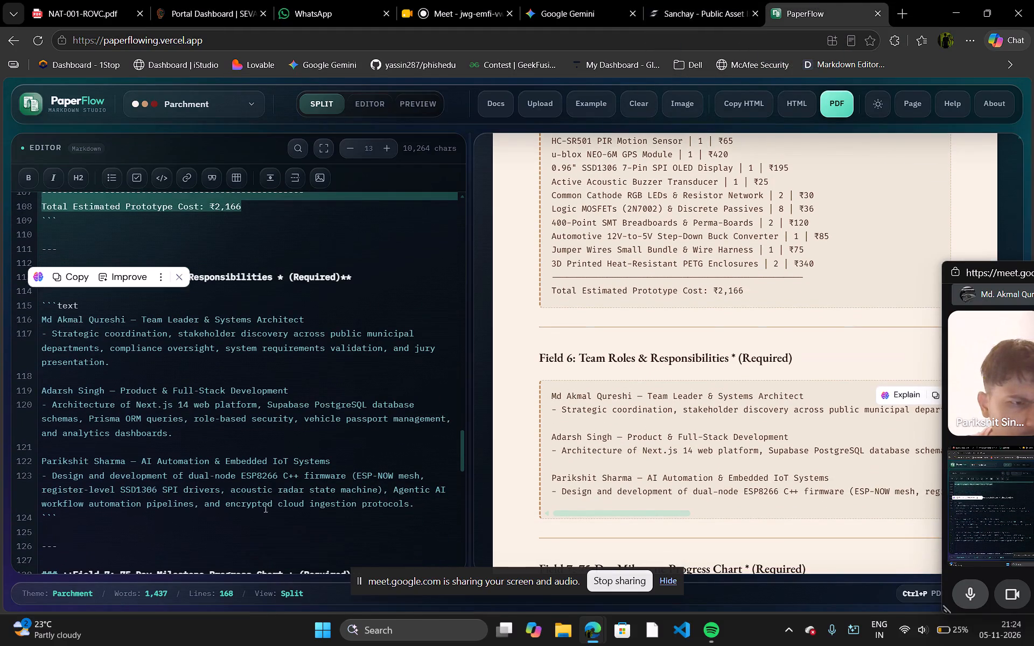
left_click_drag(420, 503, 159, 325)
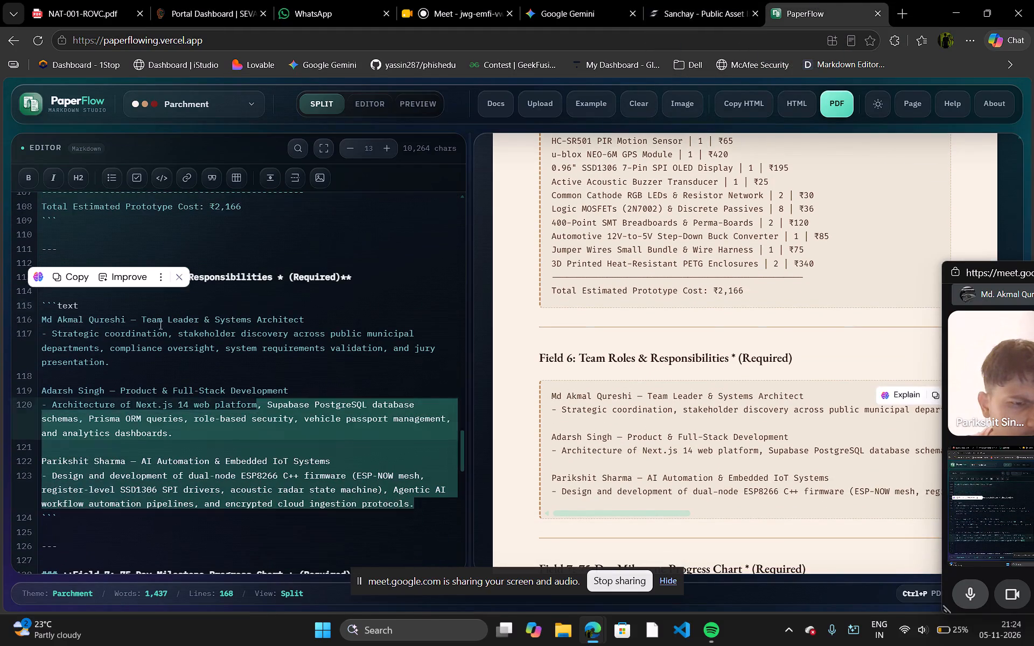
left_click_drag(159, 325, 24, 317)
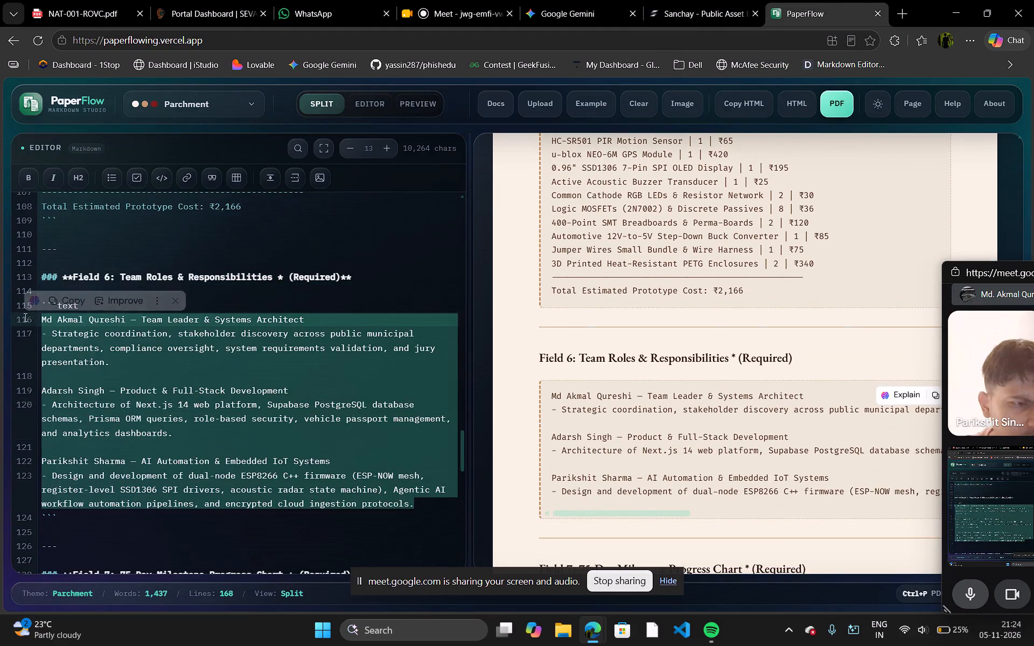
key("ctrl+c")
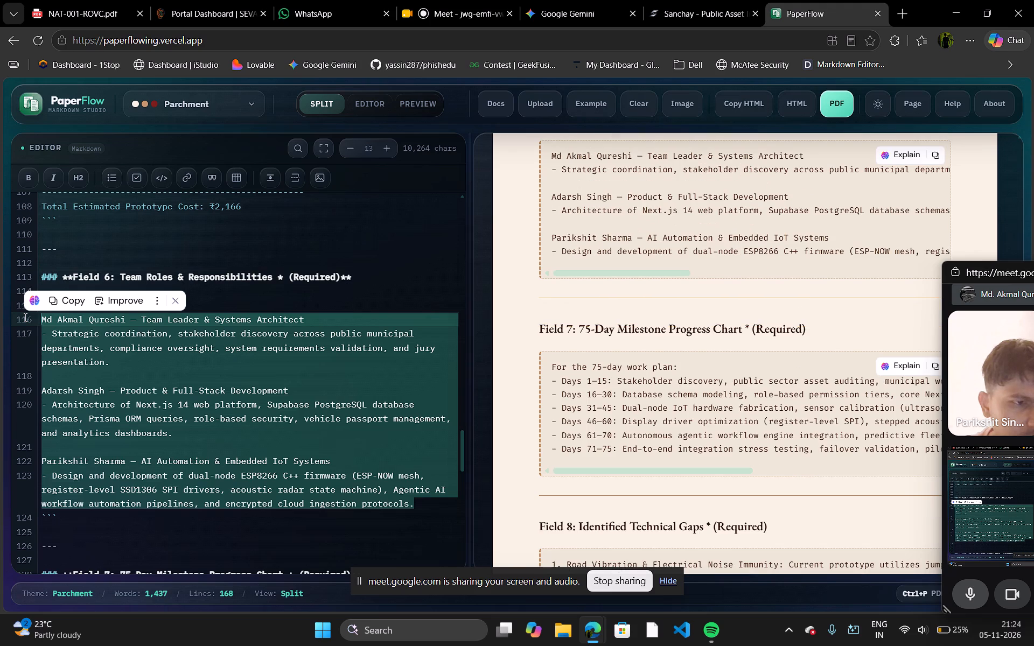
Locate the Field 7 (75-Day Milestone Progress Chart) text for copying.
scroll(271, 431, "down", 1)
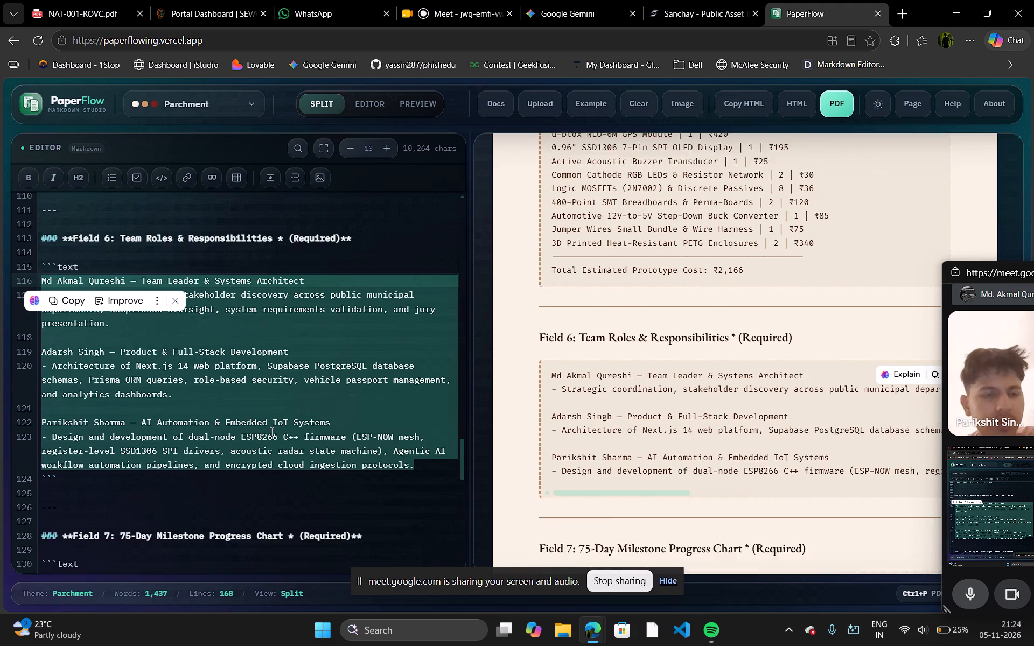
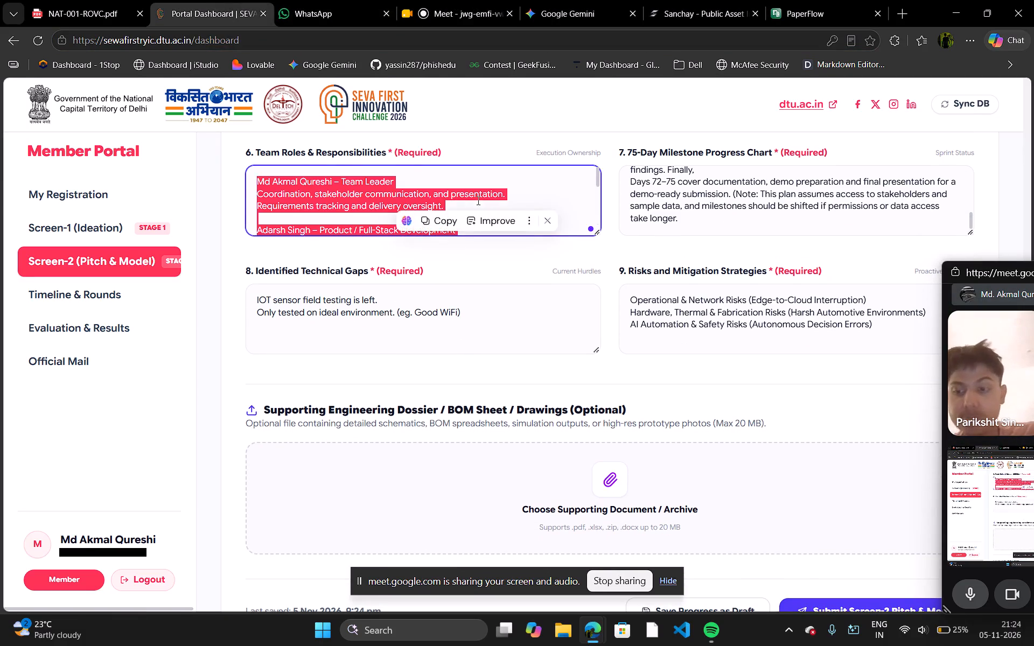
Switch to PaperFlow and copy the full Field 7 (75-Day Milestone Progress Chart) text, from the work plan heading through Days 71–75.
left_click(549, 254)
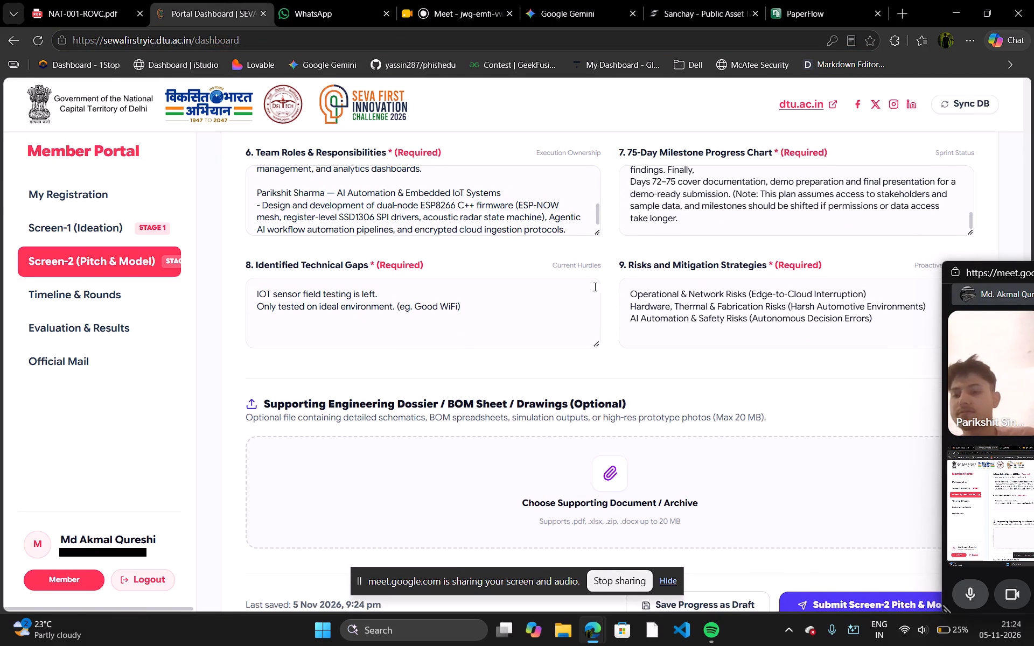
left_click(808, 0)
scroll(216, 410, "down", 4)
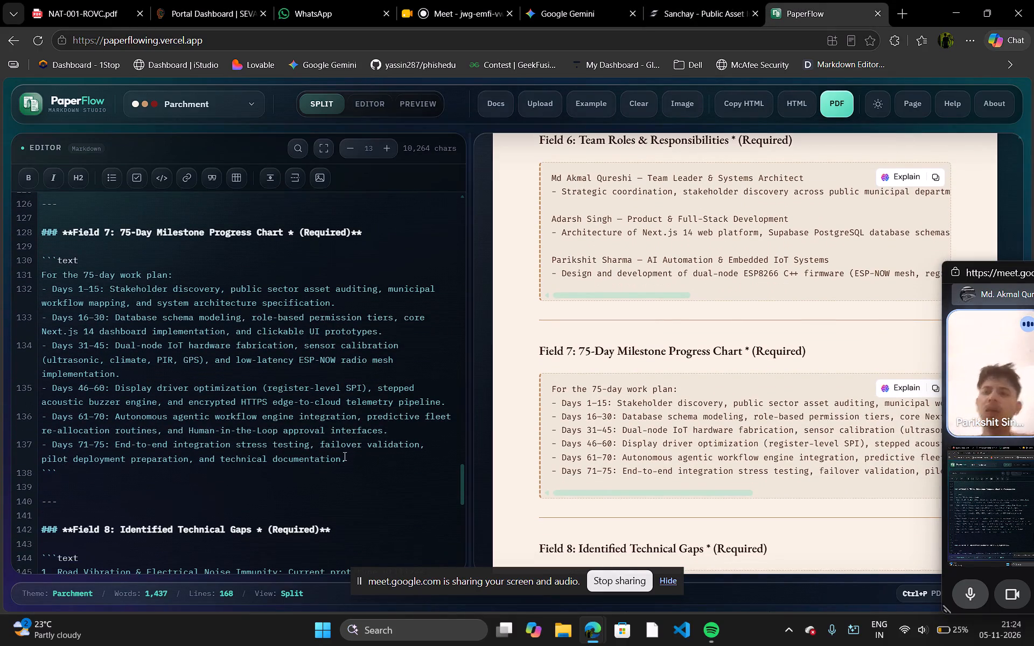
left_click_drag(348, 459, 26, 275)
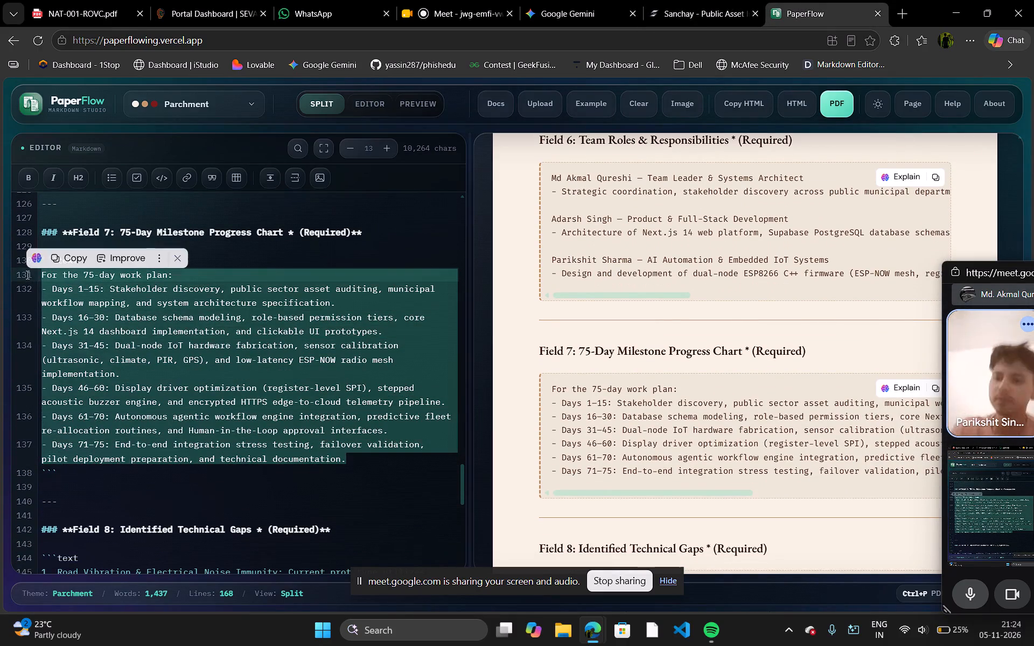
key("ctrl+c")
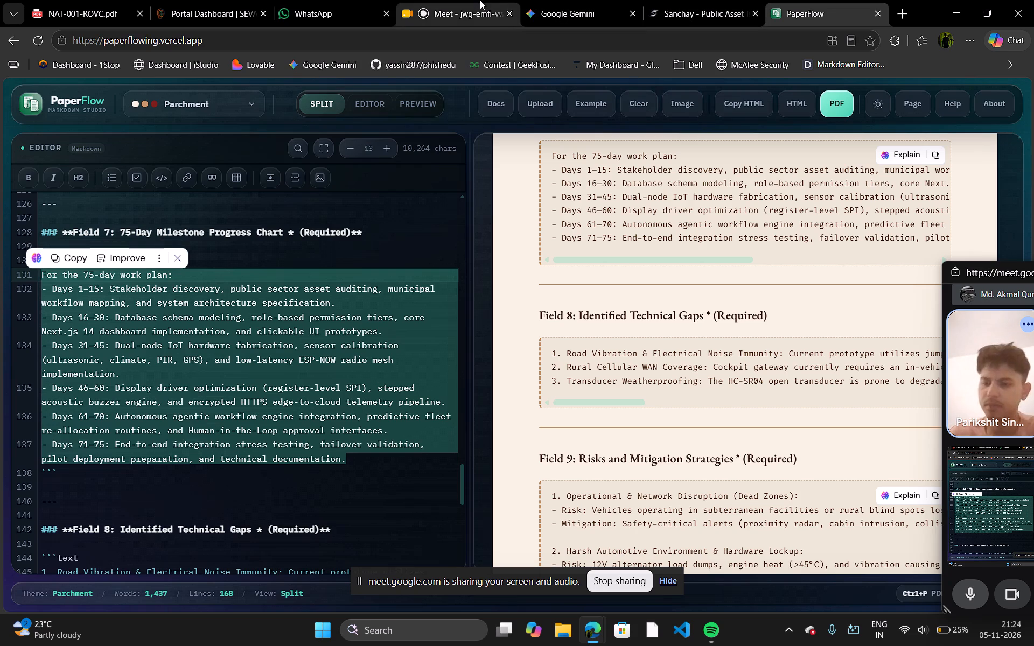
Copy the full Field 8 (Identified Technical Gaps) text, covering all three numbered gaps.
scroll(350, 438, "down", 5)
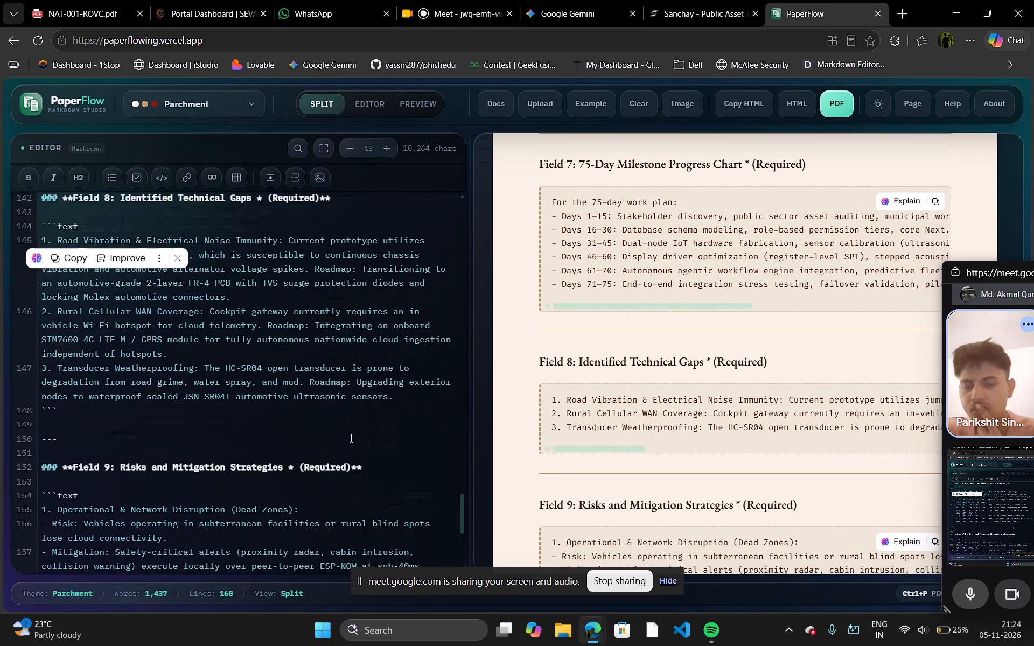
scroll(350, 438, "down", 1)
left_click_drag(406, 414, 34, 254)
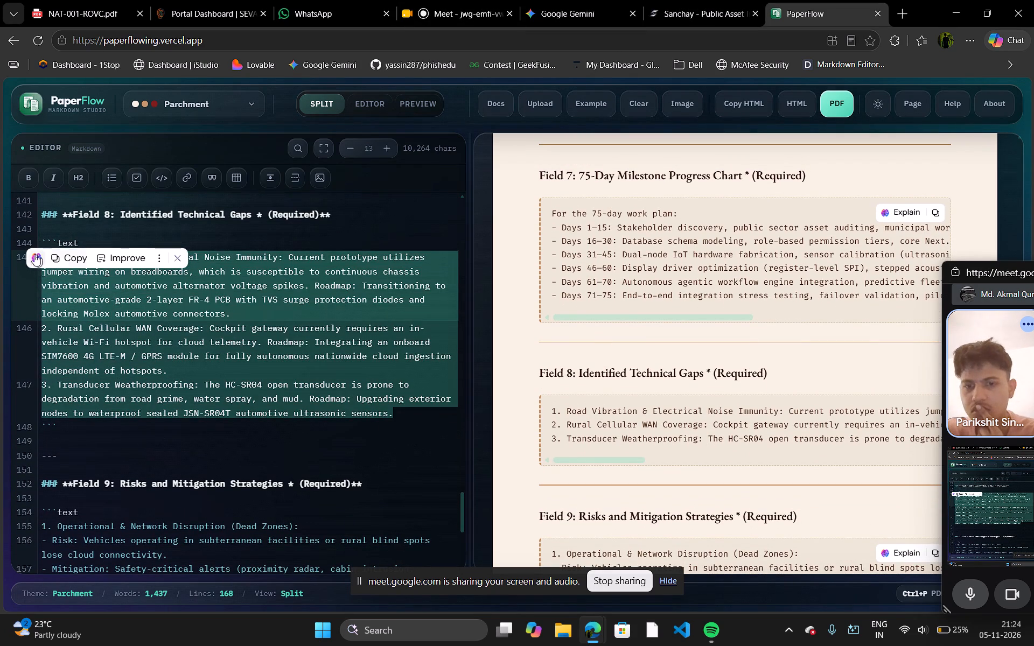
left_click_drag(34, 254, 28, 255)
key("ctrl+c")
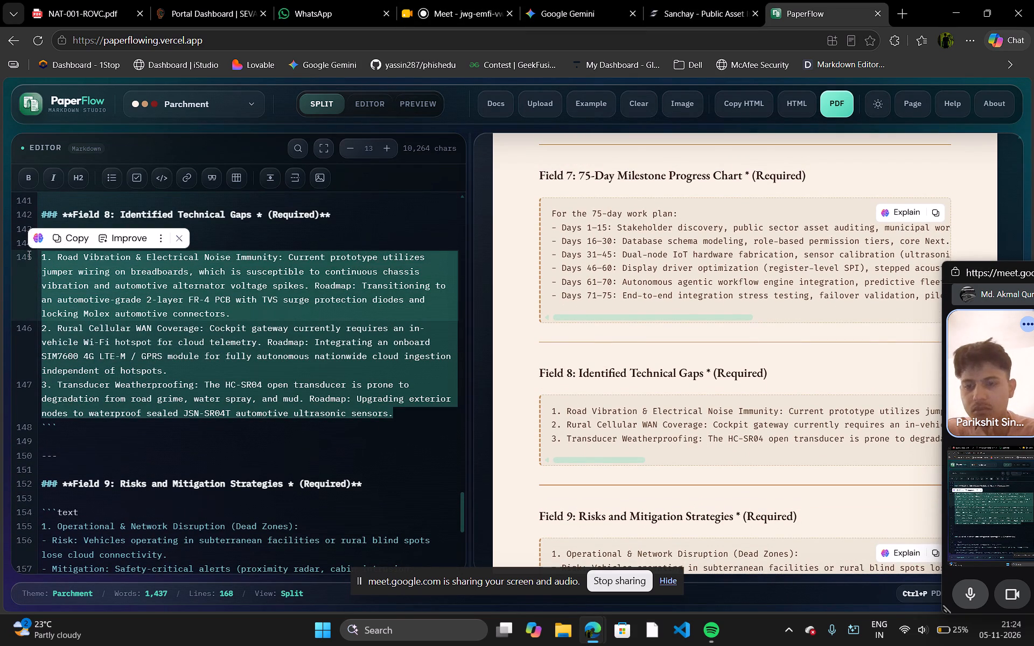
Copy the full Field 9 (Risks and Mitigation Strategies) text, covering all three numbered risks and their mitigations.
scroll(137, 363, "down", 4)
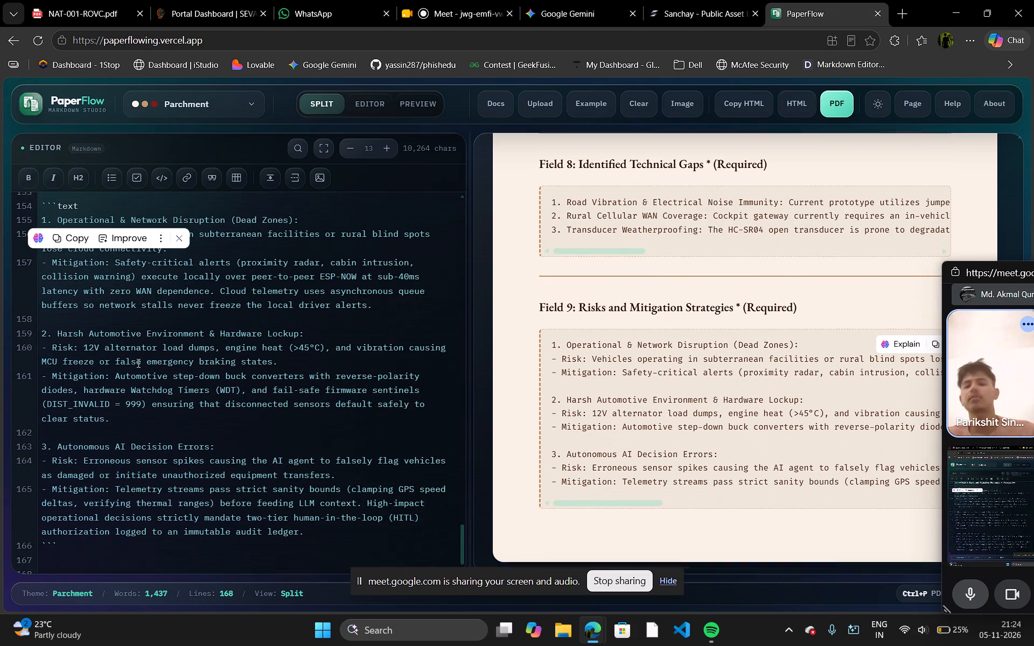
scroll(137, 363, "down", 1)
left_click(261, 388)
scroll(144, 423, "down", 1)
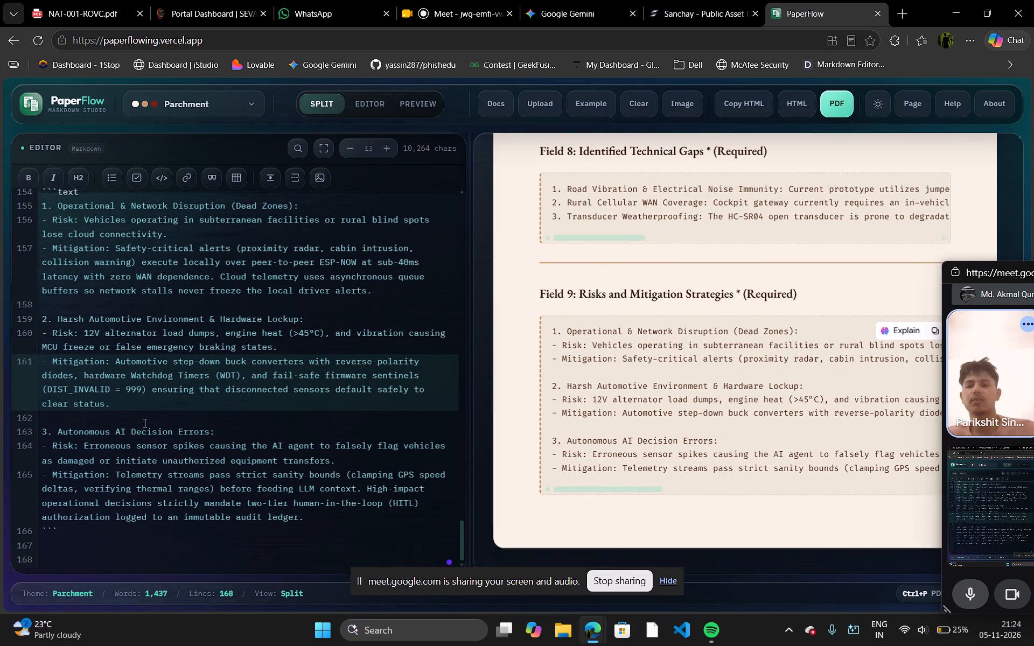
scroll(144, 423, "down", 1)
left_click_drag(320, 525, 40, 260)
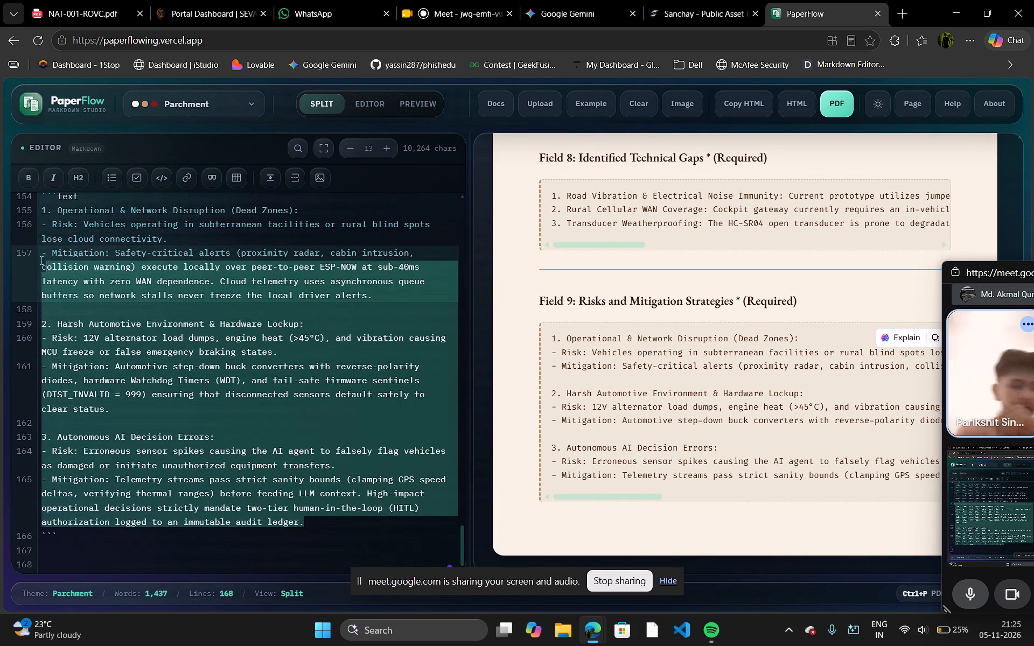
left_click_drag(40, 260, 23, 211)
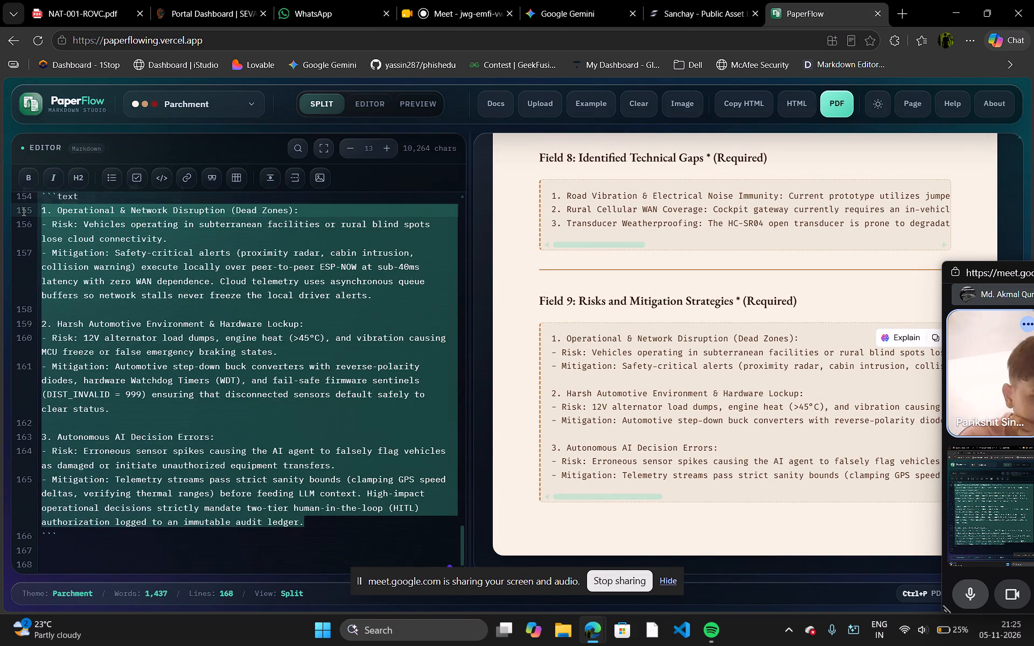
key("ctrl+c")
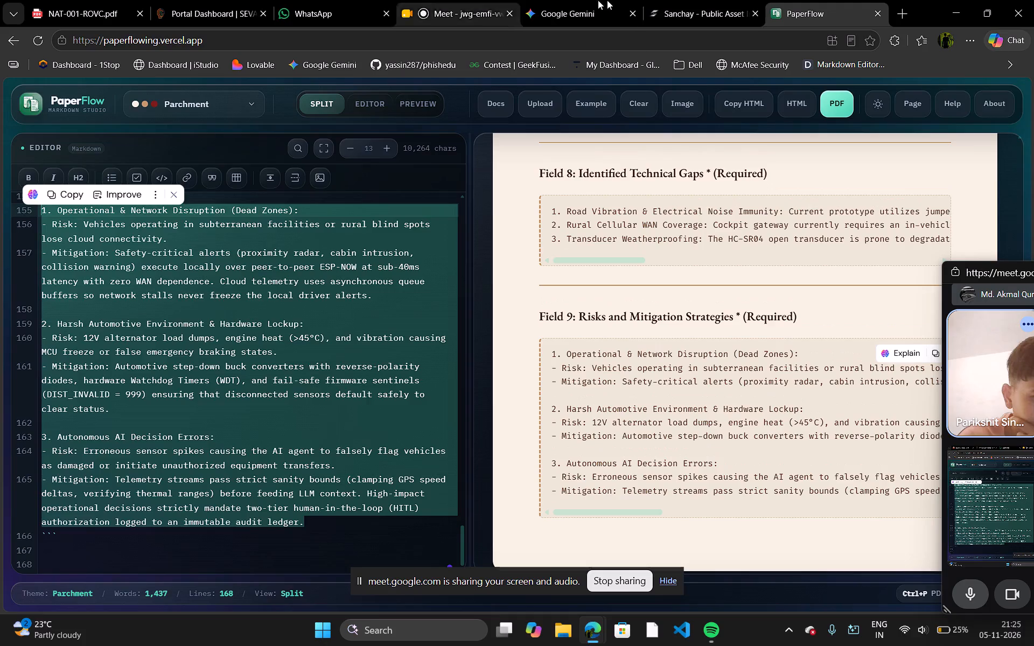
In the Screen-2 form, replace the 75-Day Milestone Progress Chart content with the copied 75-day work plan from the clipboard history.
left_click(249, 0)
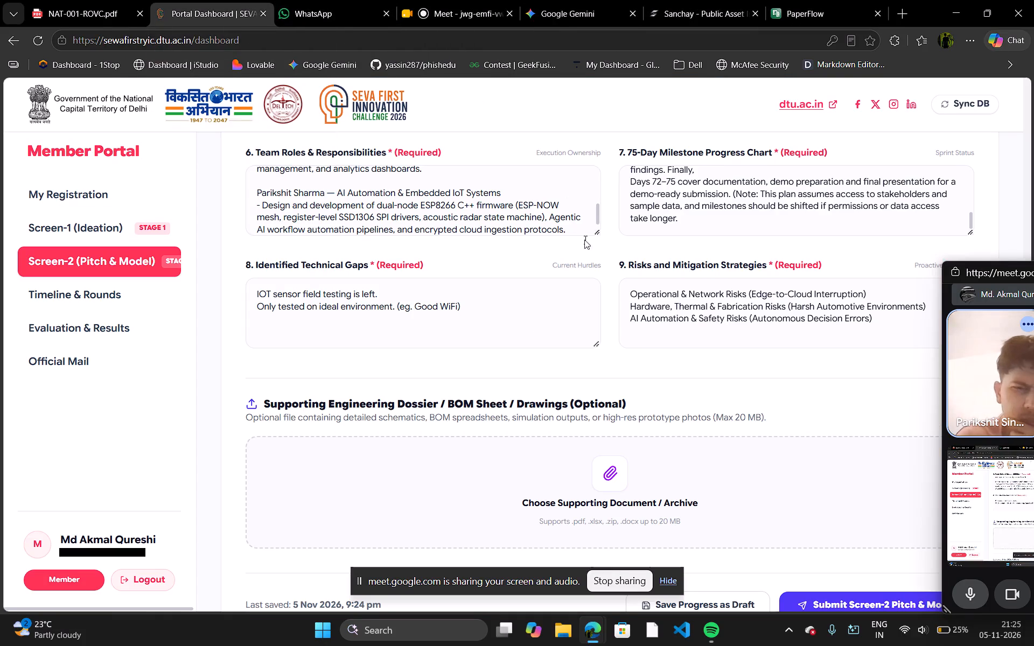
scroll(598, 280, "up", 1)
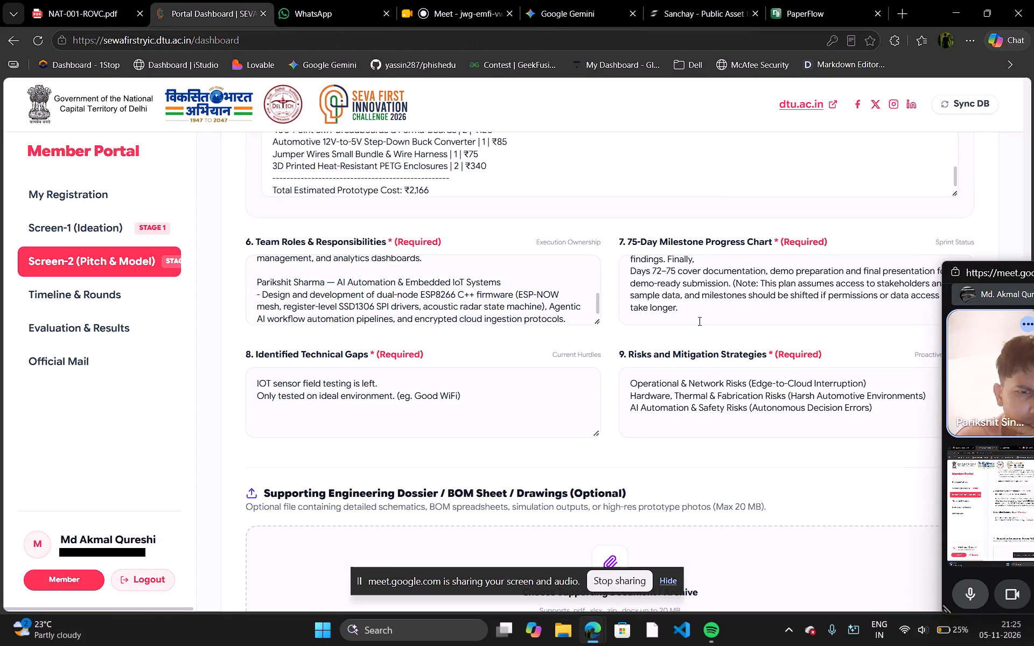
left_click(704, 296)
key("ctrl+a")
key("BackSpace")
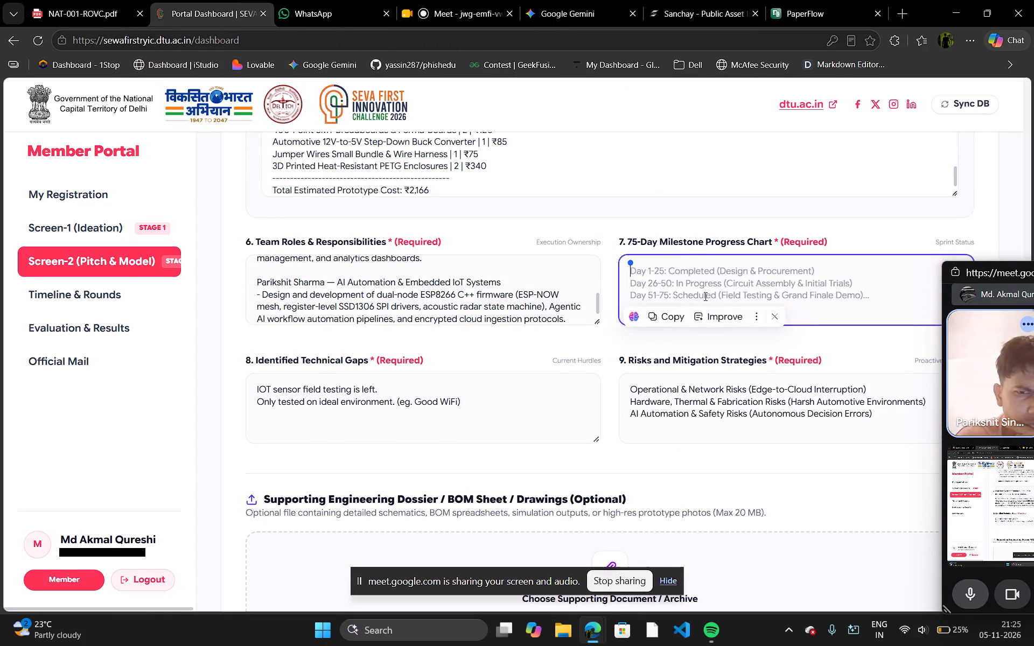
key("super+v")
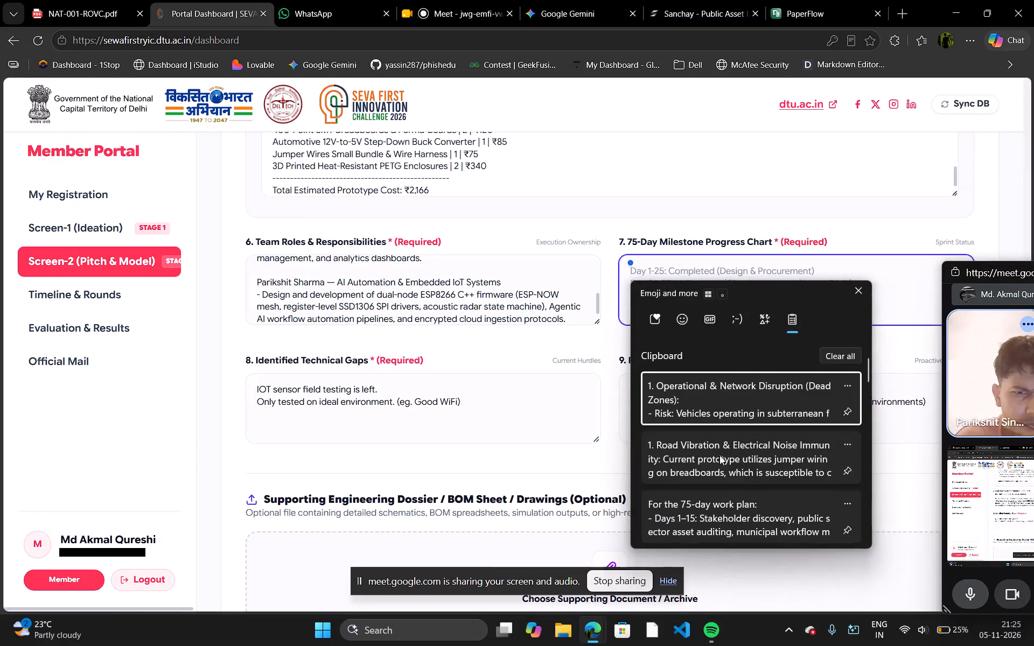
left_click(711, 518)
key("ctrl+v")
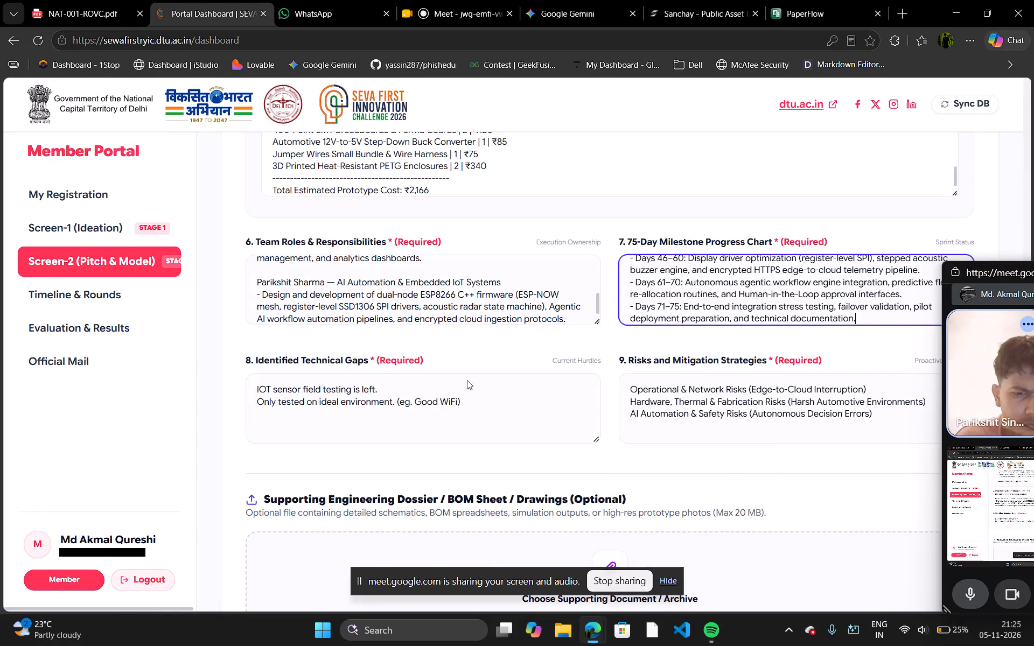
Replace the Identified Technical Gaps content with the copied text starting "1. Road Vibration & Electrical Noise Immunity".
left_click(477, 404)
key("ctrl+a")
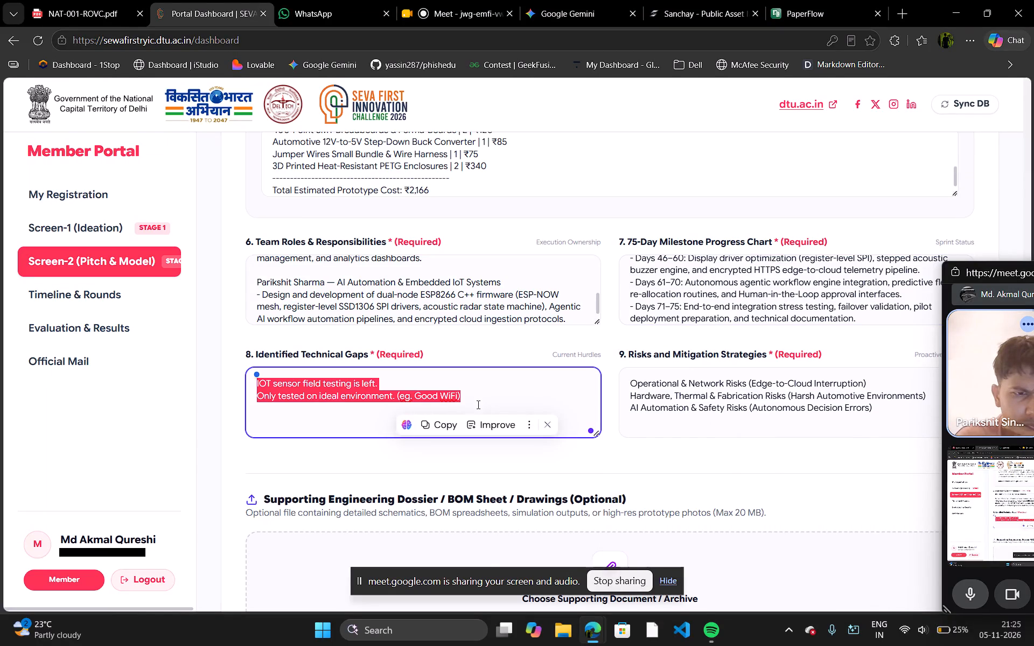
key("BackSpace")
key("super+v")
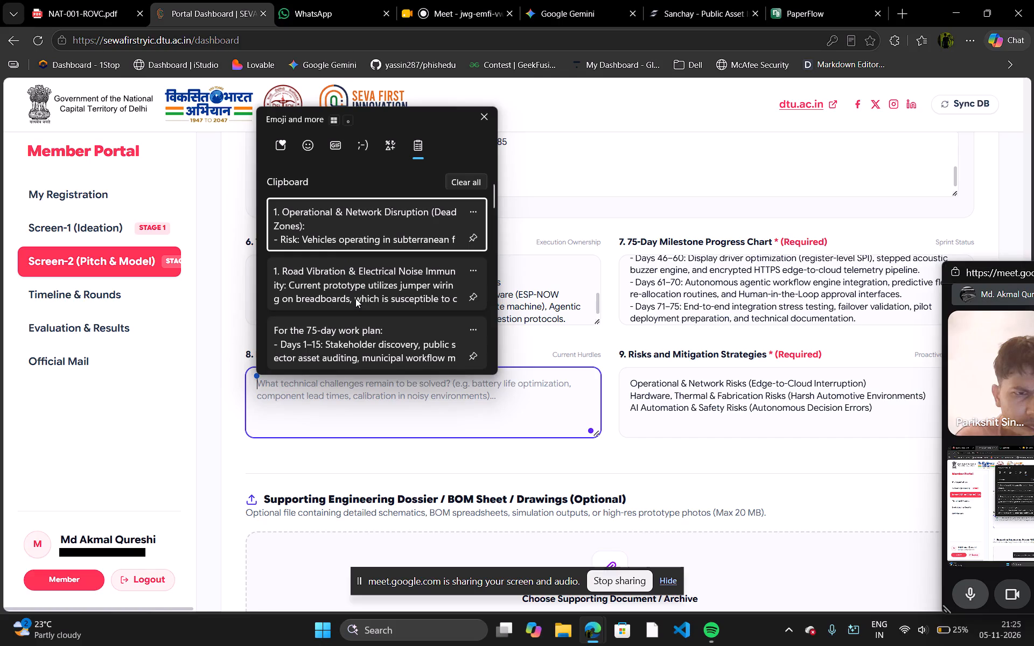
left_click(355, 298)
key("ctrl+v")
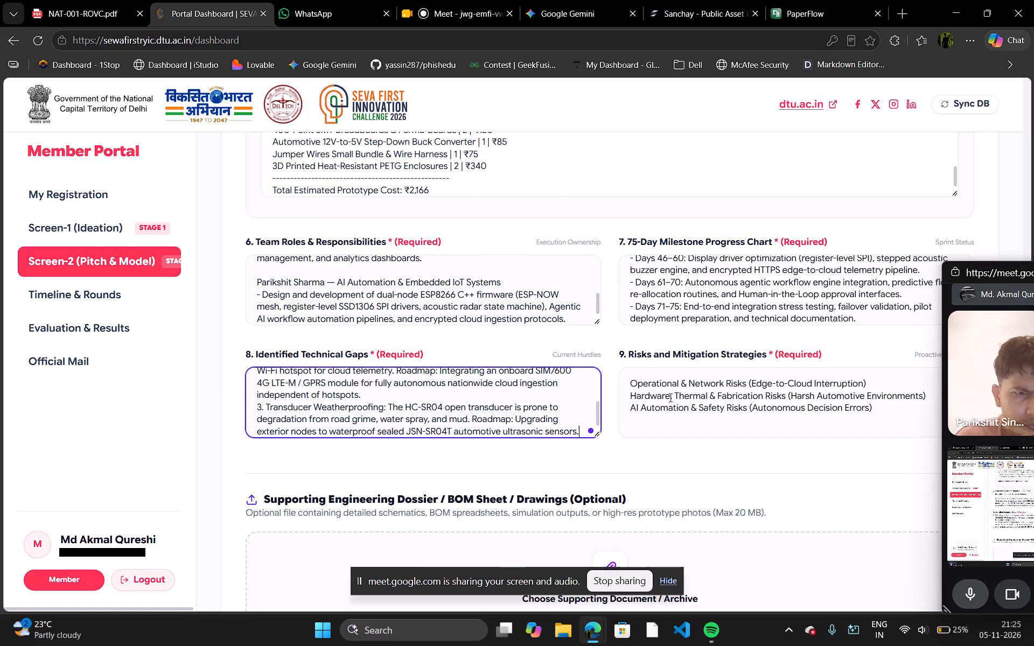
Replace the Risks and Mitigation Strategies content with the copied text starting "1. Operational & Network Disruption (Dead Zones)".
left_click(669, 397)
key("ctrl+a")
key("BackSpace")
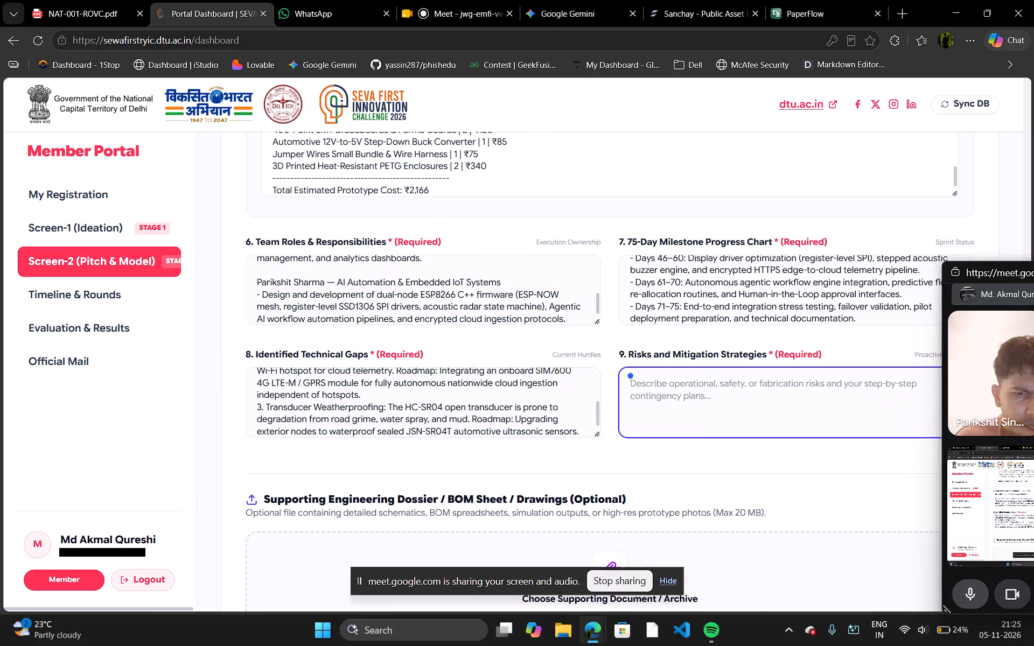
key("super+v")
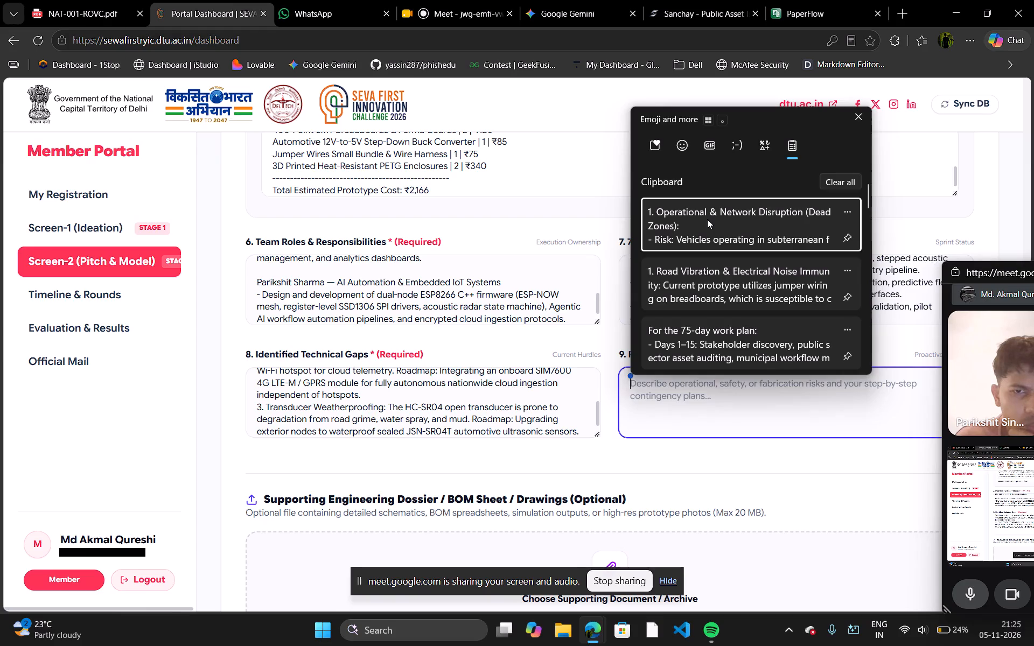
left_click(707, 219)
key("ctrl+v")
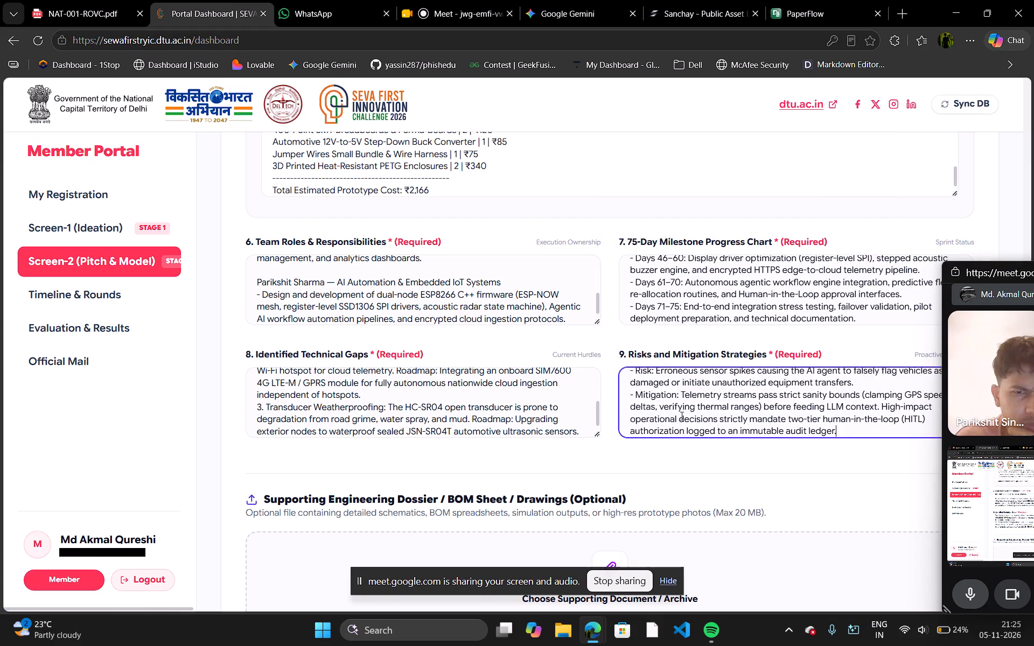
Save the Screen-2 form's progress as a draft.
scroll(521, 415, "down", 2)
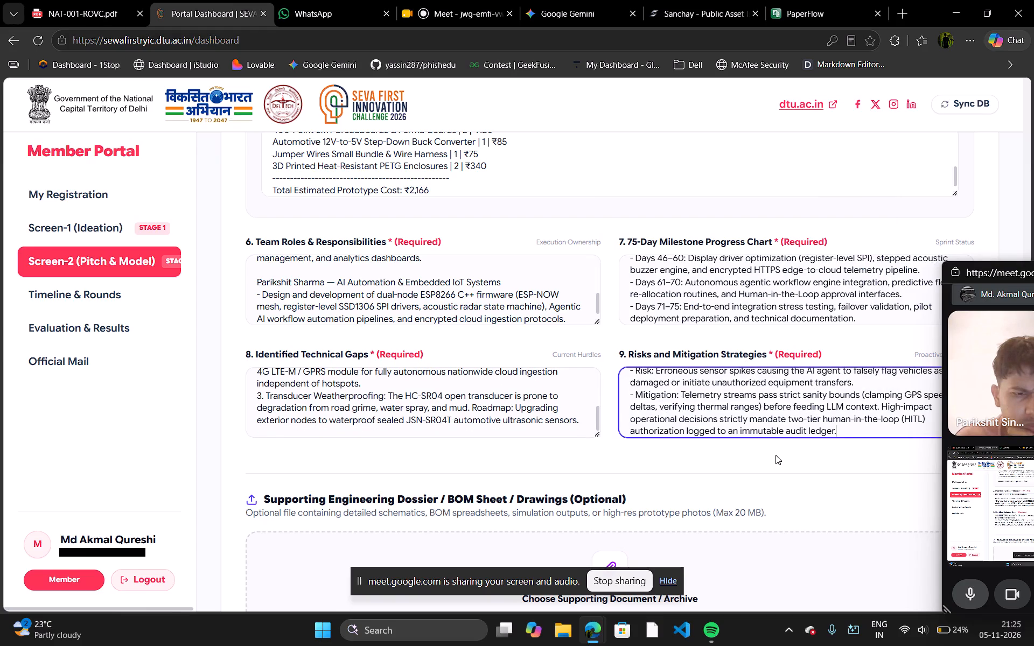
left_click(775, 455)
scroll(610, 456, "down", 3)
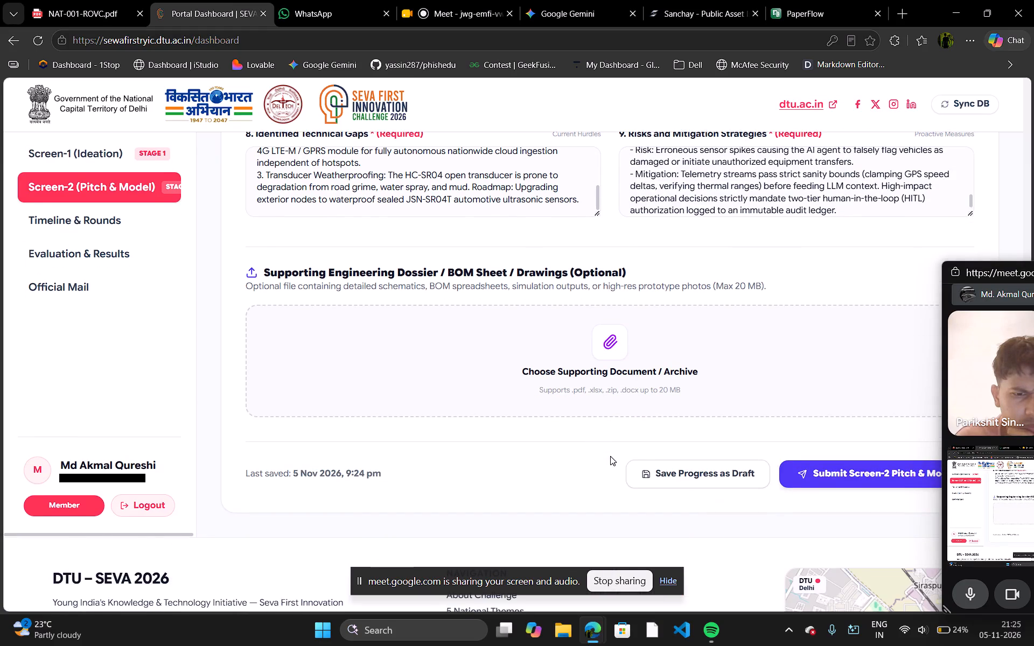
left_click(683, 484)
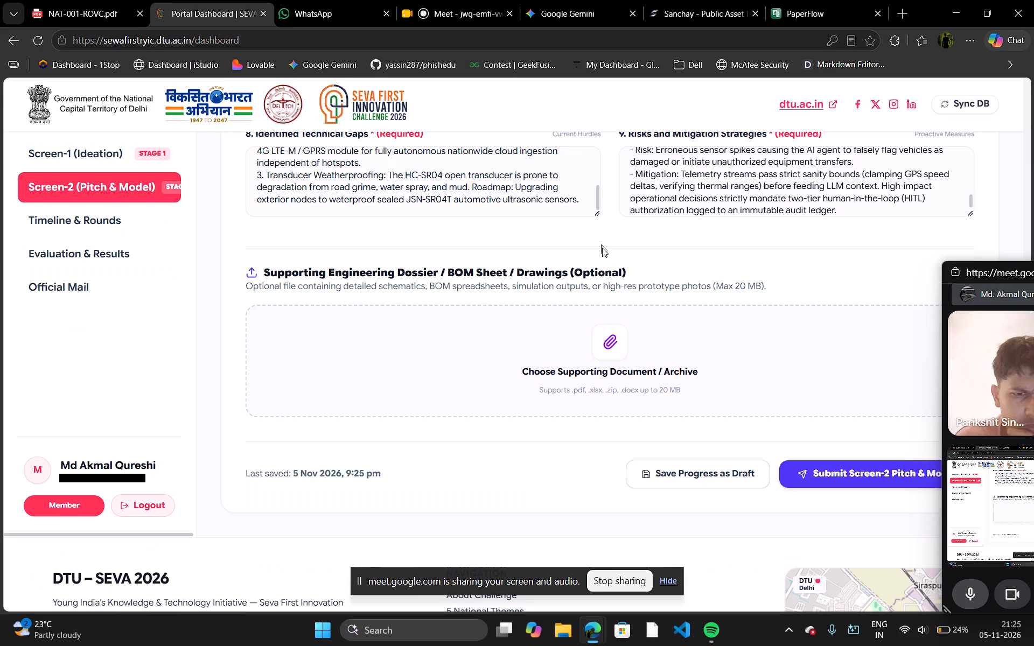
Check the end of the PaperFlow text for anything after Field 9 and read the form's optional supporting dossier requirements.
scroll(606, 231, "up", 1)
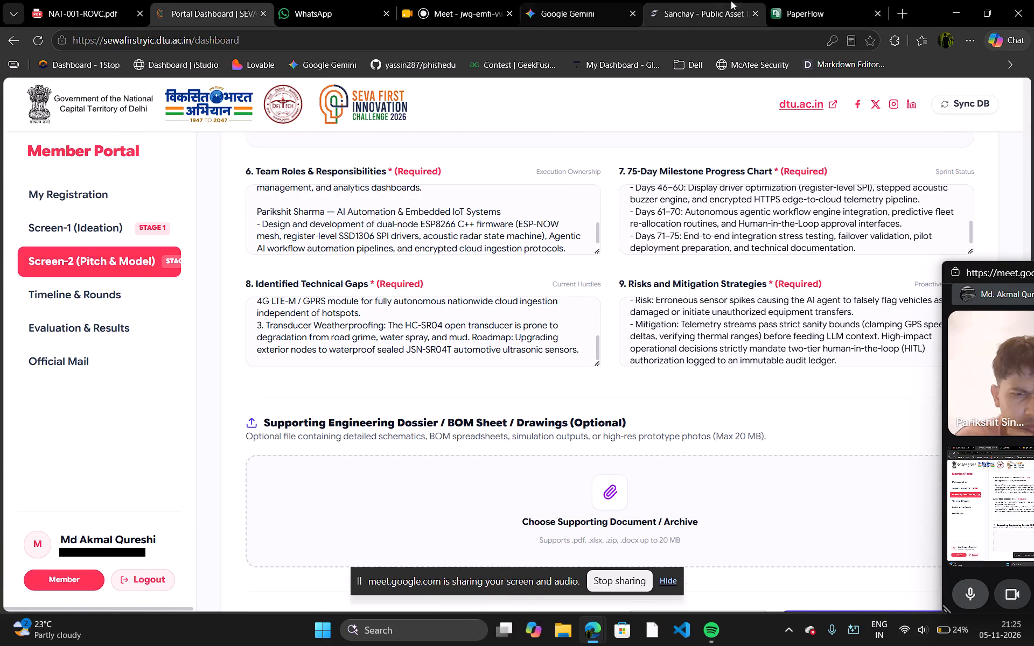
left_click(818, 2)
scroll(157, 488, "down", 5)
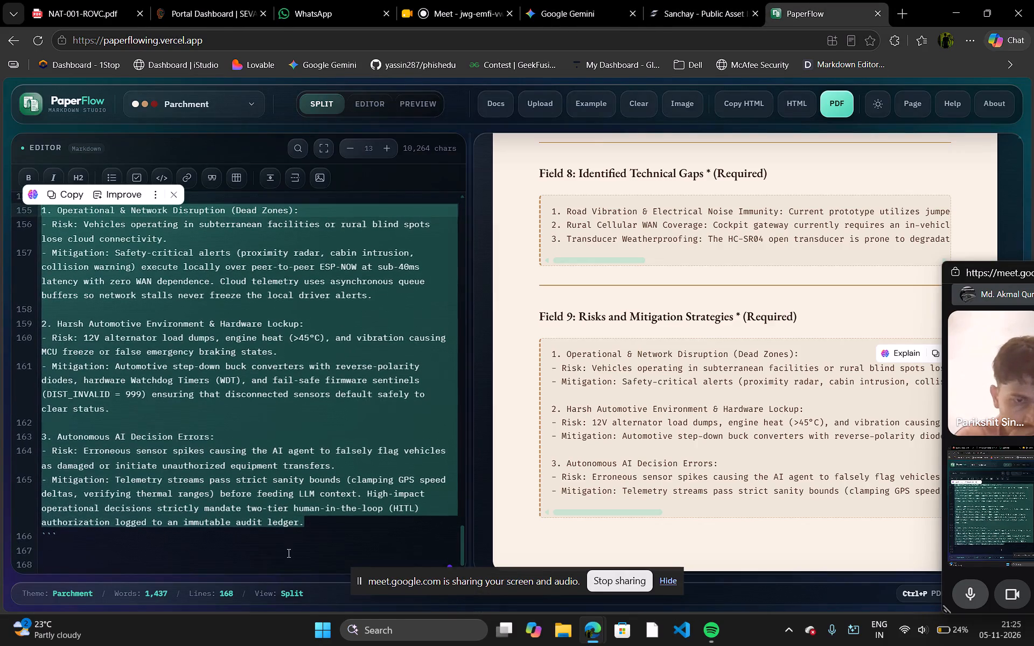
left_click(288, 553)
left_click(236, 0)
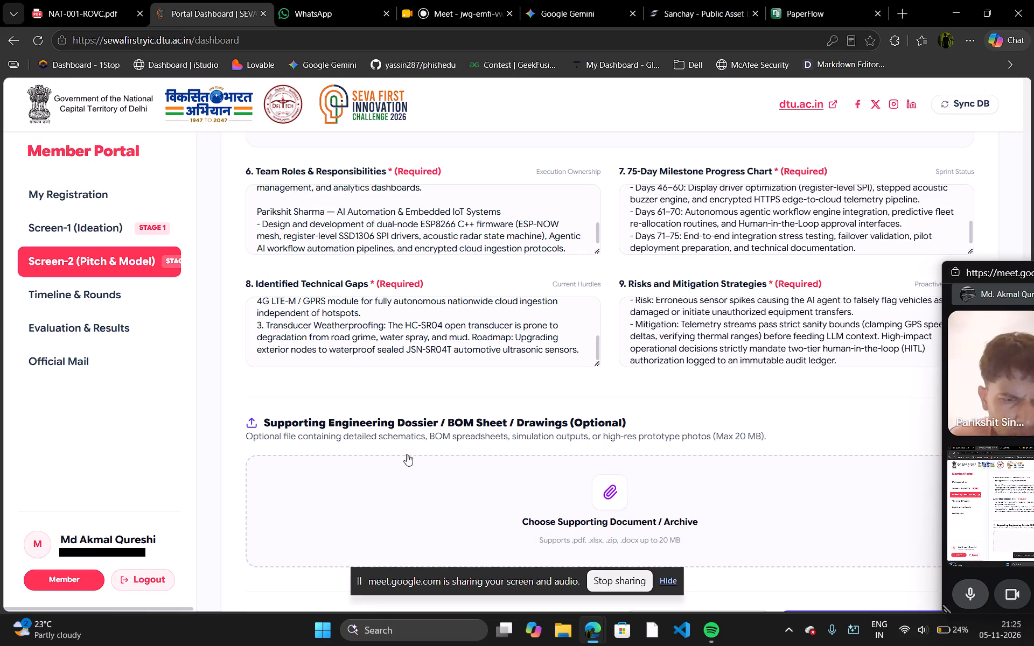
left_click_drag(434, 436, 621, 442)
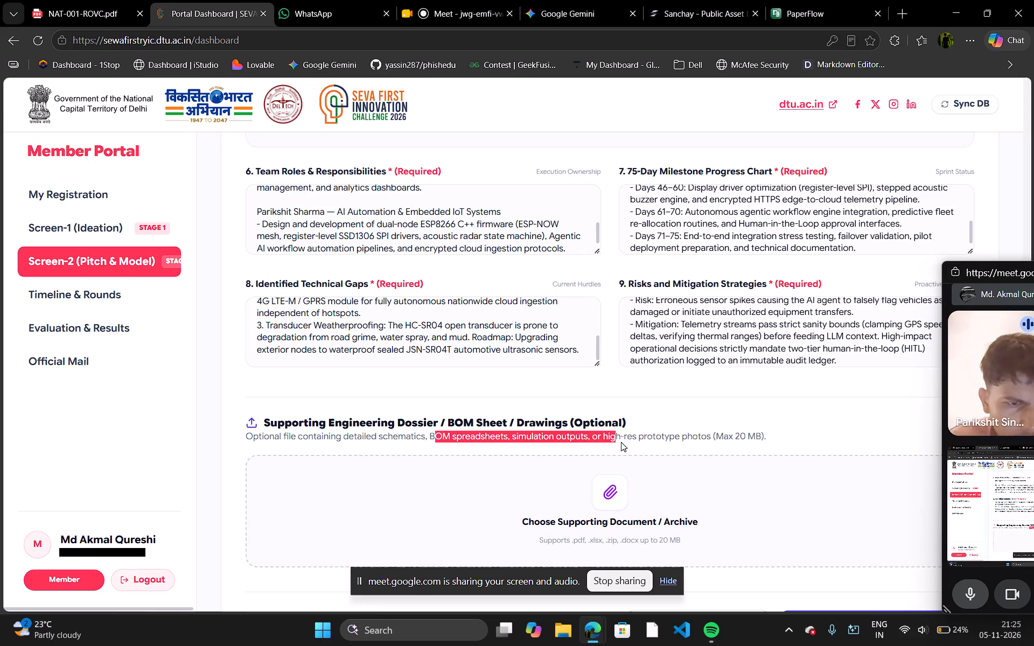
left_click_drag(621, 442, 761, 439)
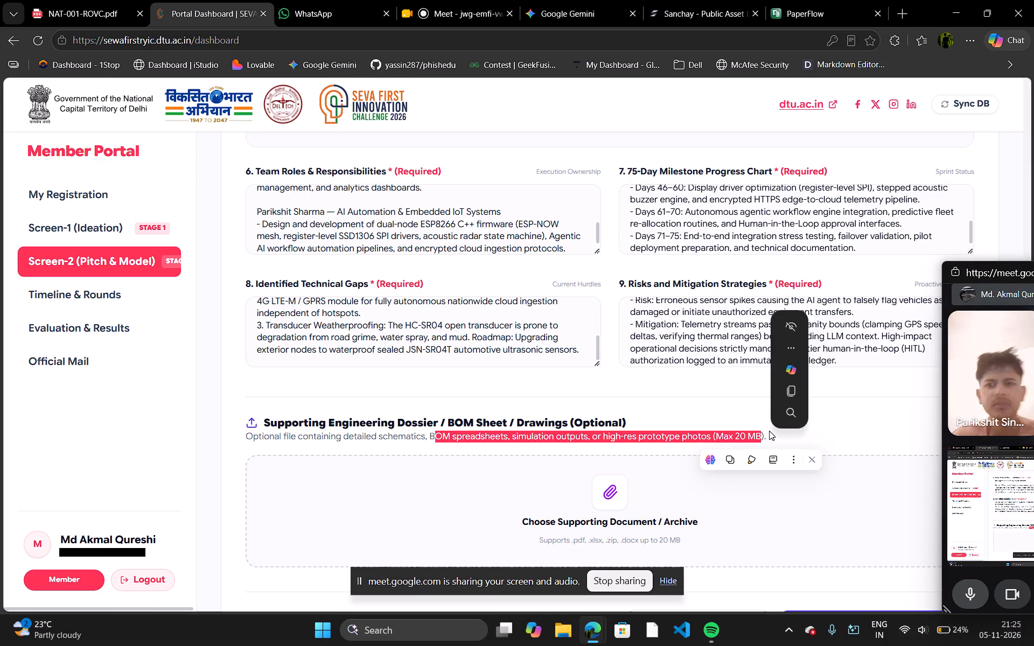
left_click(719, 412)
scroll(652, 480, "down", 1)
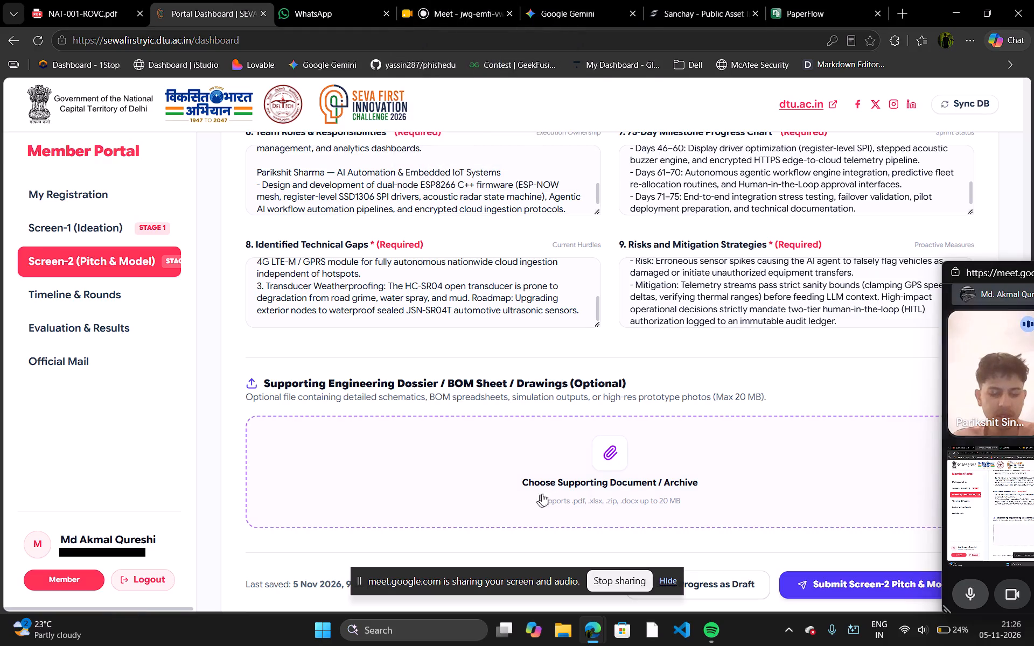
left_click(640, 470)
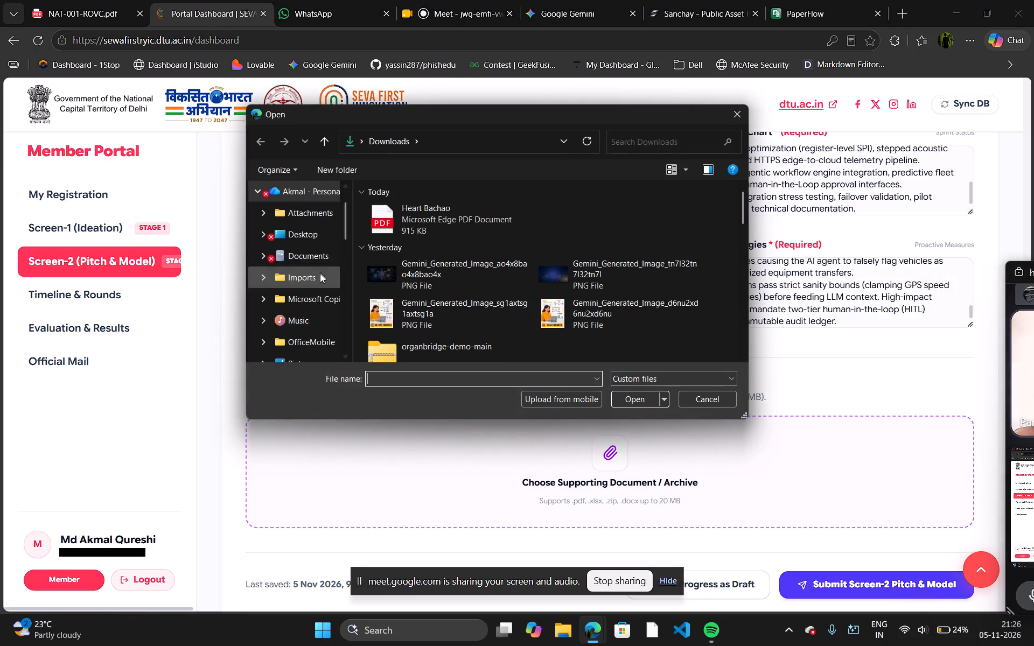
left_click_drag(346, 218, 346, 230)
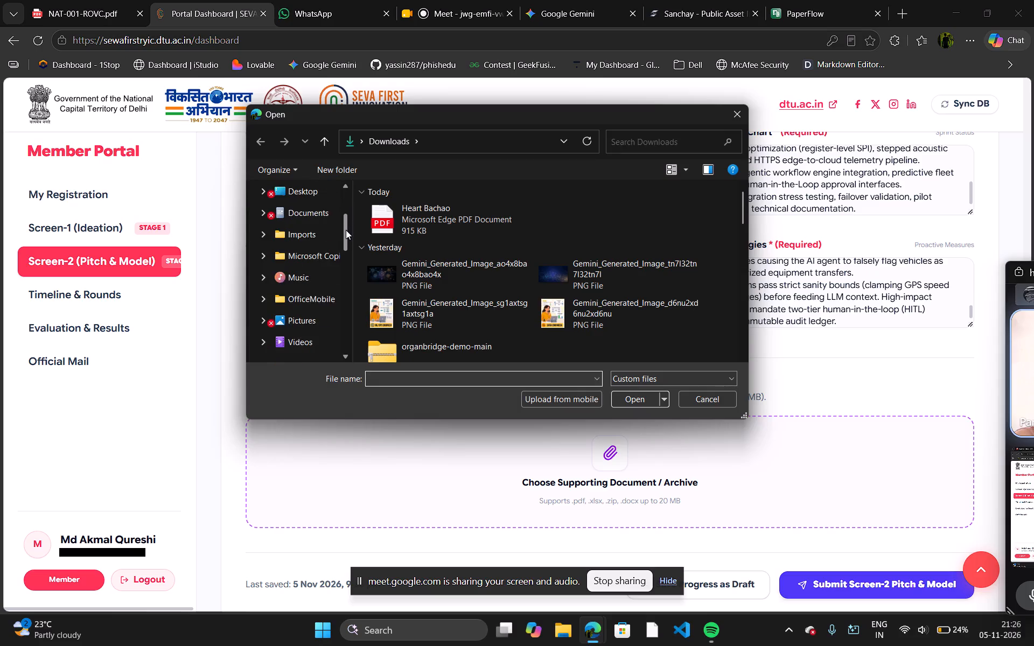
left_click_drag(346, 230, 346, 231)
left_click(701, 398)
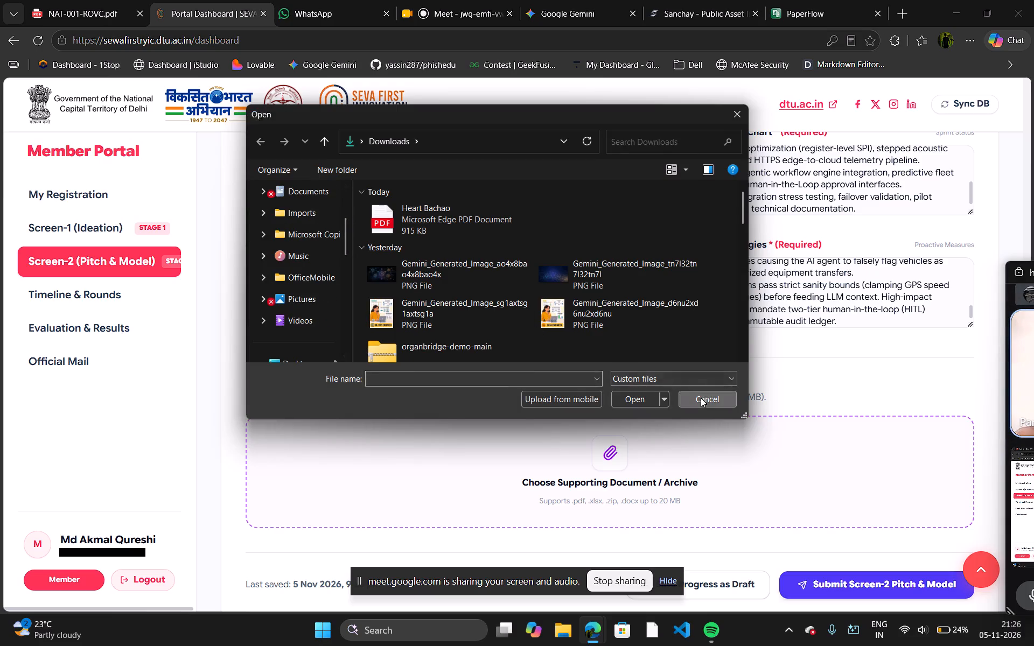
Read the heading and description of the optional Supporting Engineering Dossier / BOM Sheet / Drawings upload section.
left_click_drag(267, 383, 415, 370)
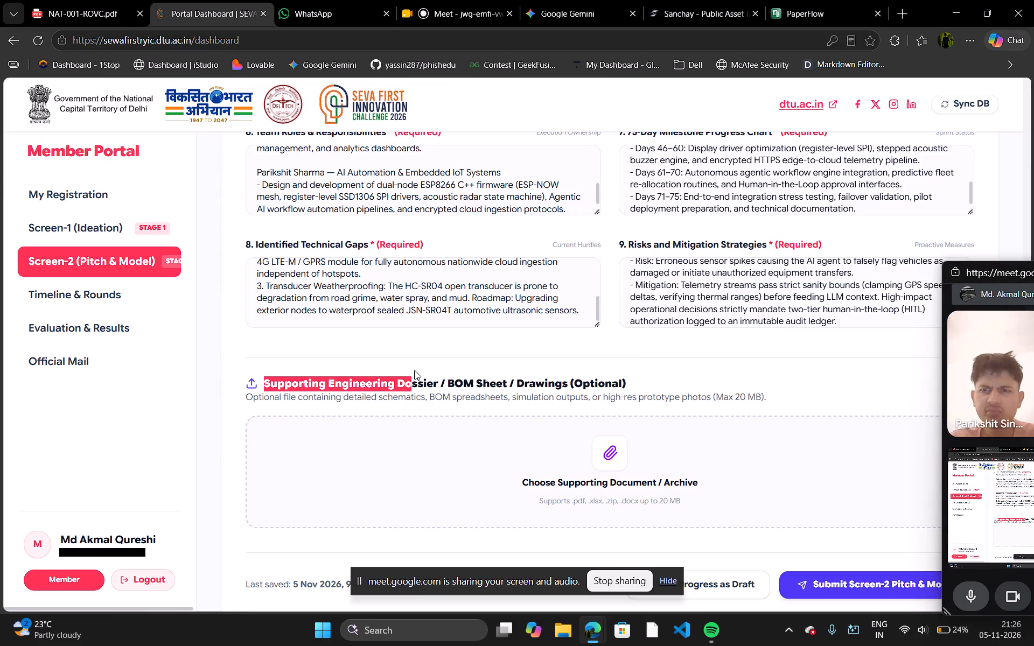
left_click_drag(415, 370, 465, 380)
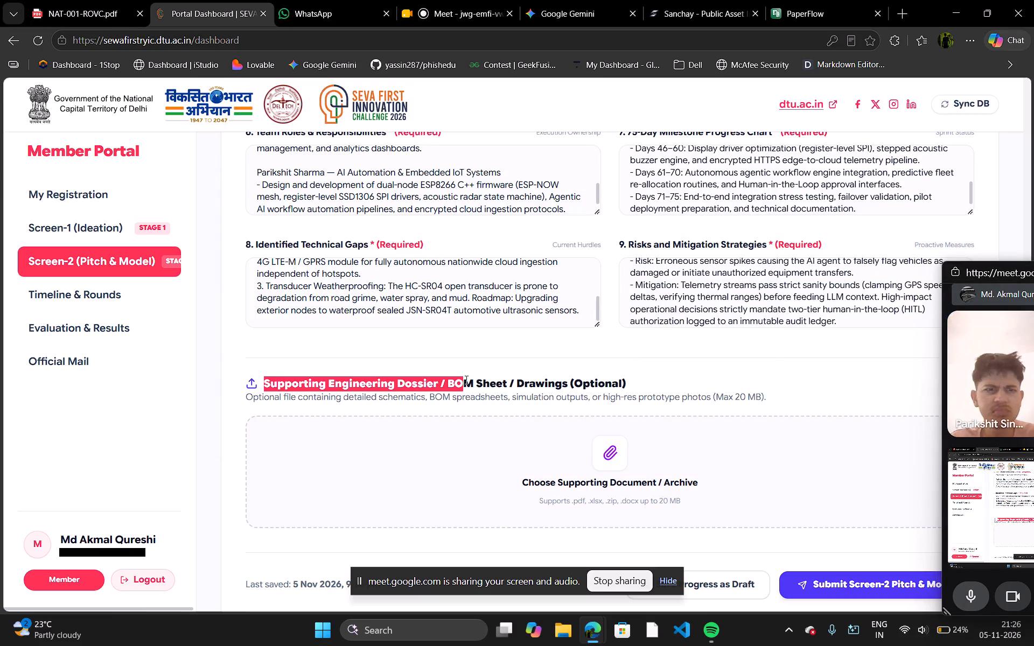
left_click_drag(465, 380, 640, 392)
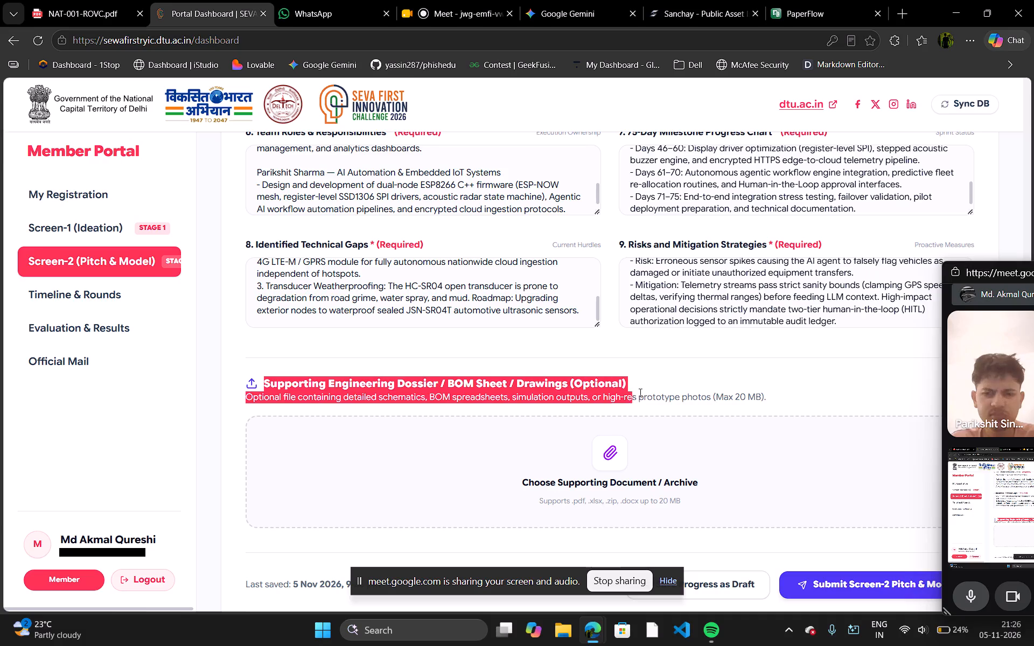
left_click_drag(640, 392, 725, 369)
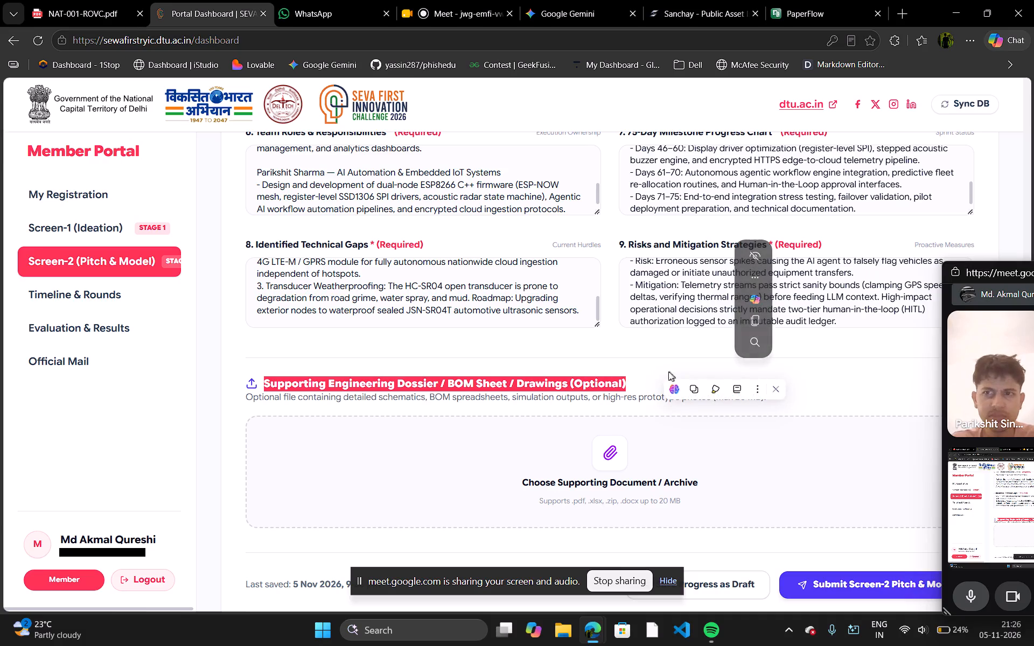
left_click(642, 388)
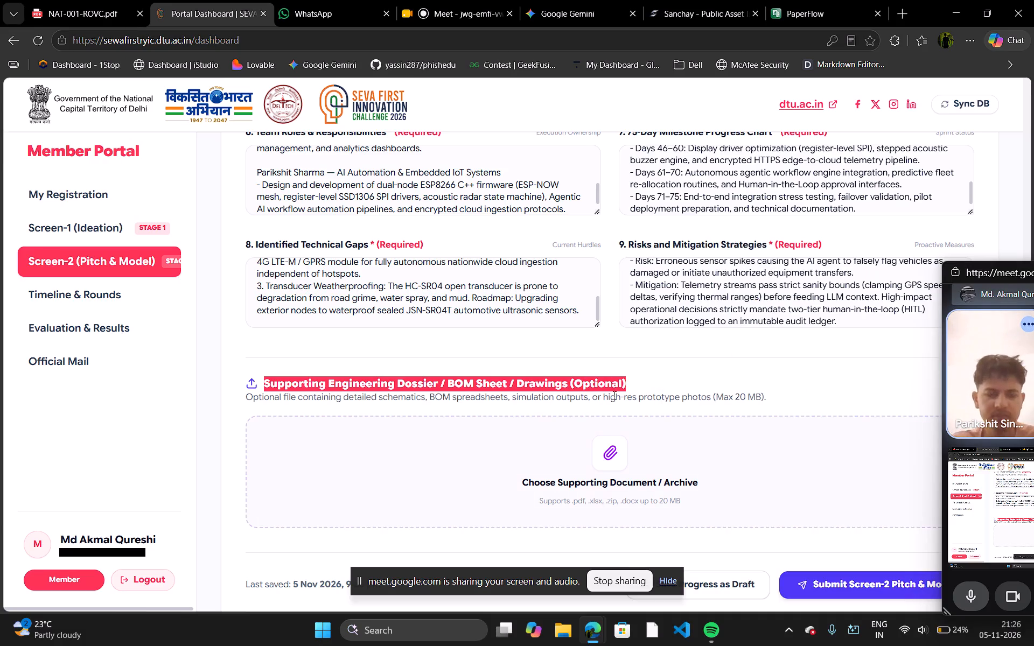
left_click(626, 391)
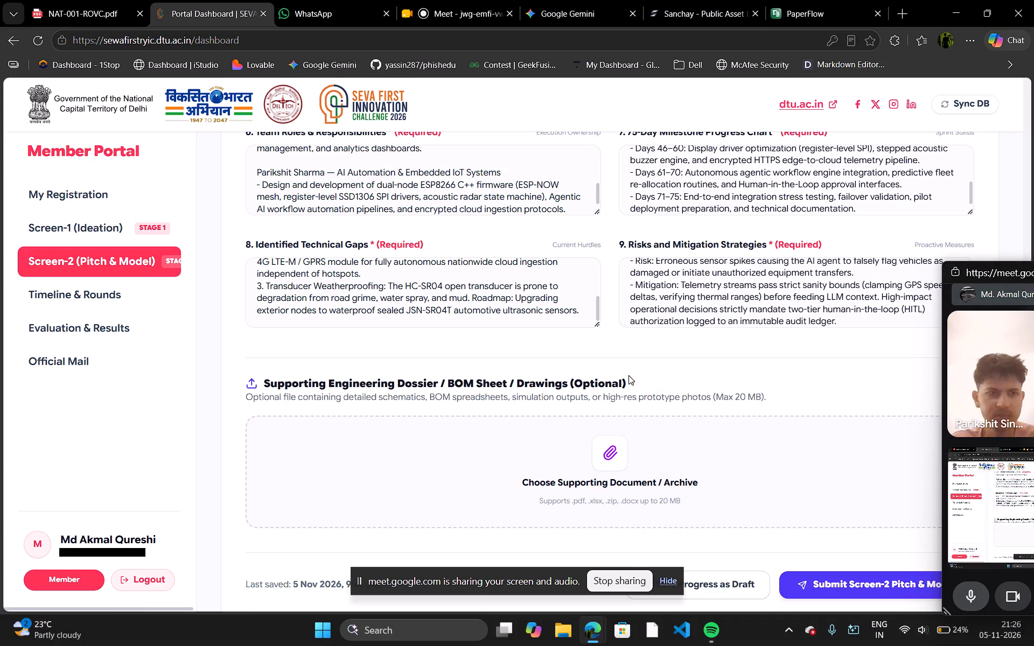
Save the Screen-2 form's progress as a draft again.
scroll(628, 375, "up", 3)
scroll(614, 376, "down", 3)
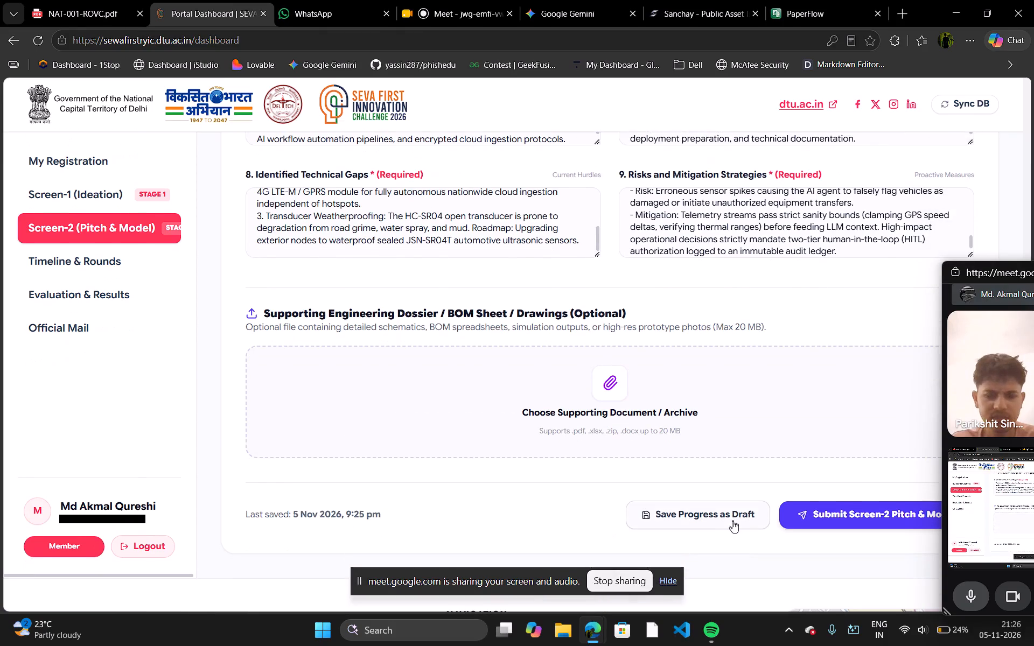
left_click(731, 521)
scroll(612, 468, "down", 2)
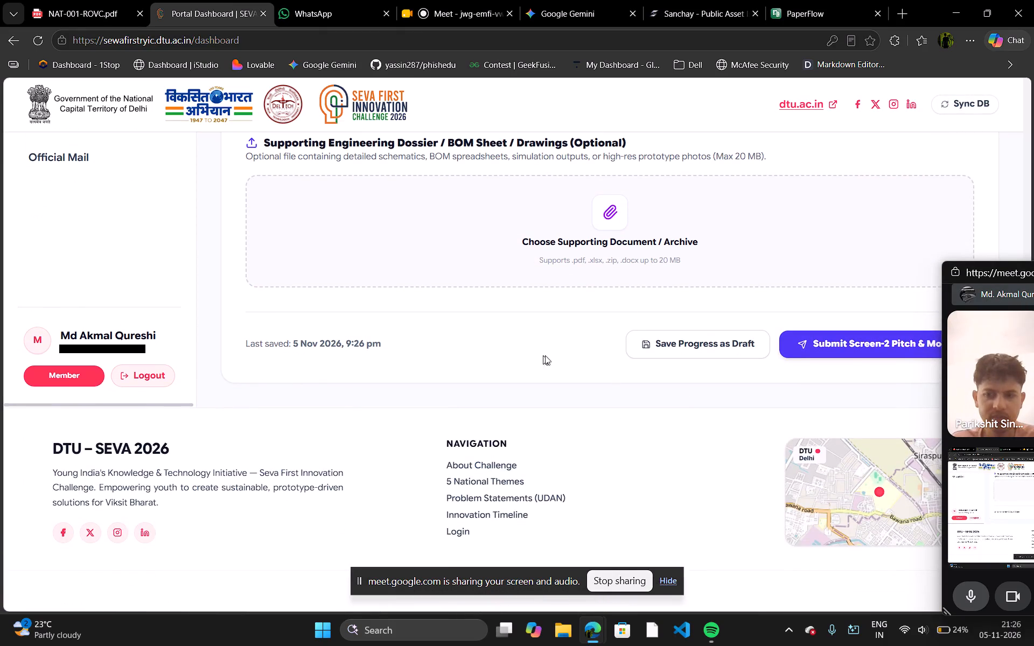
Review the completed Screen-2 fields and check the Google Drive folder behind the video pitch link, closing it when done.
scroll(571, 358, "up", 7)
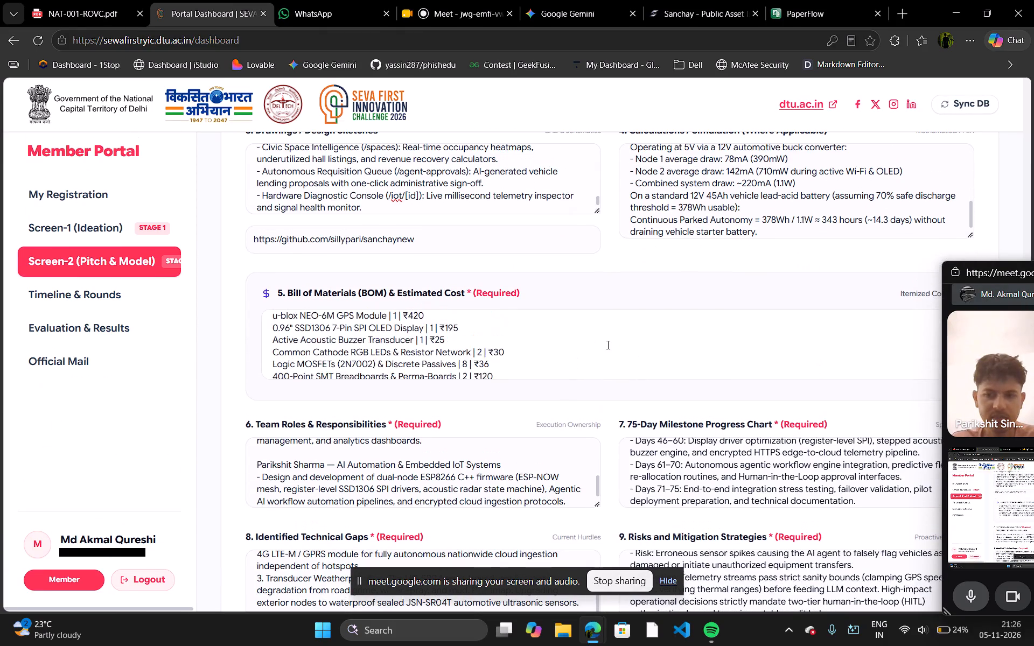
scroll(607, 345, "up", 1)
scroll(616, 257, "up", 4)
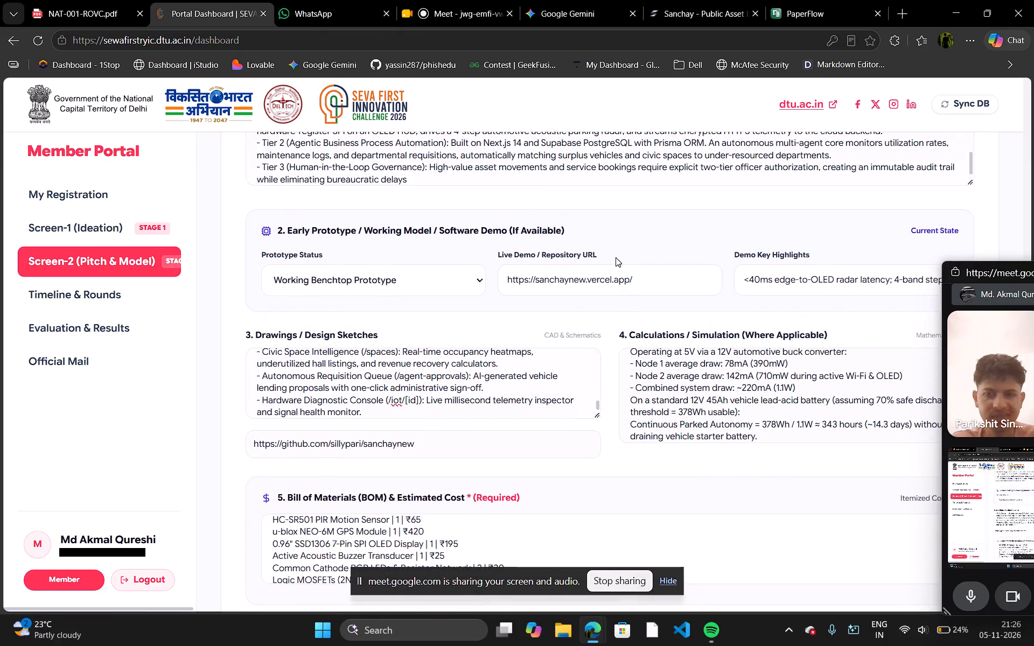
scroll(616, 257, "up", 8)
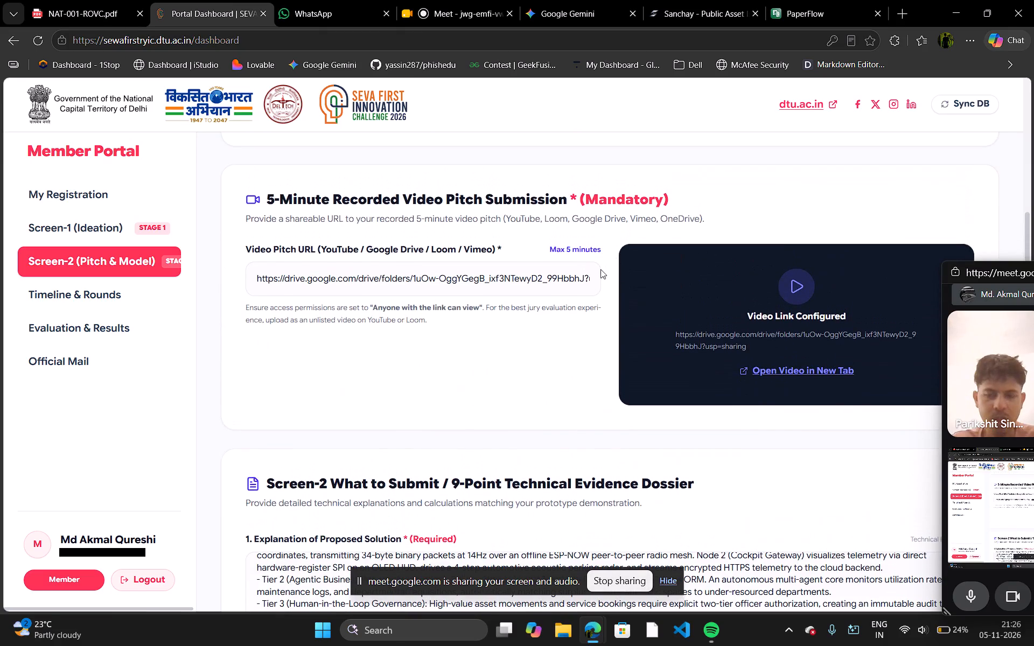
left_click(798, 374)
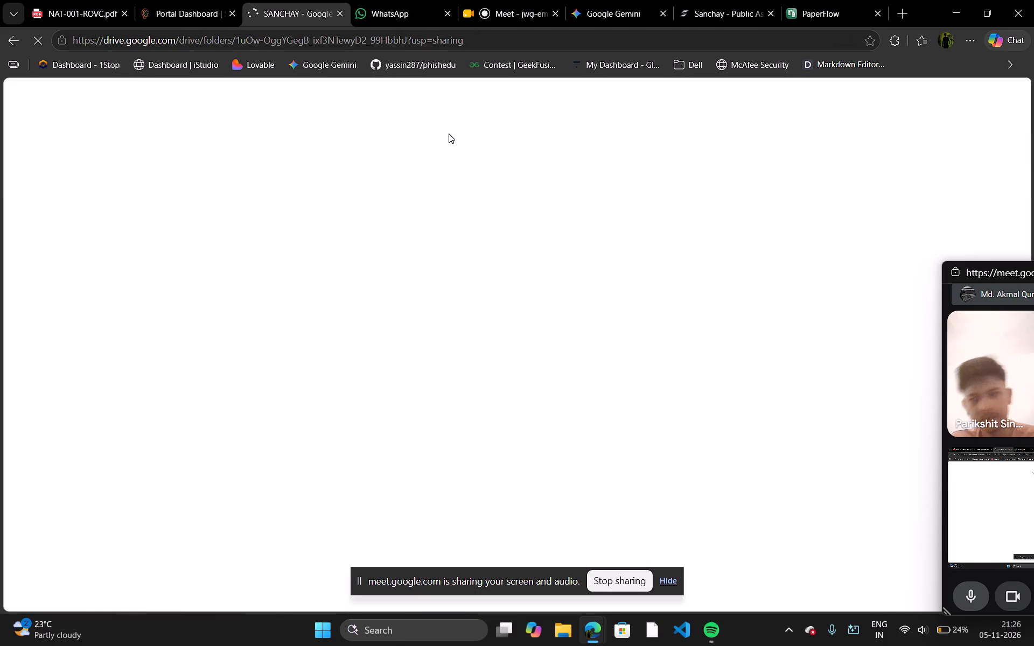
left_click(292, 197)
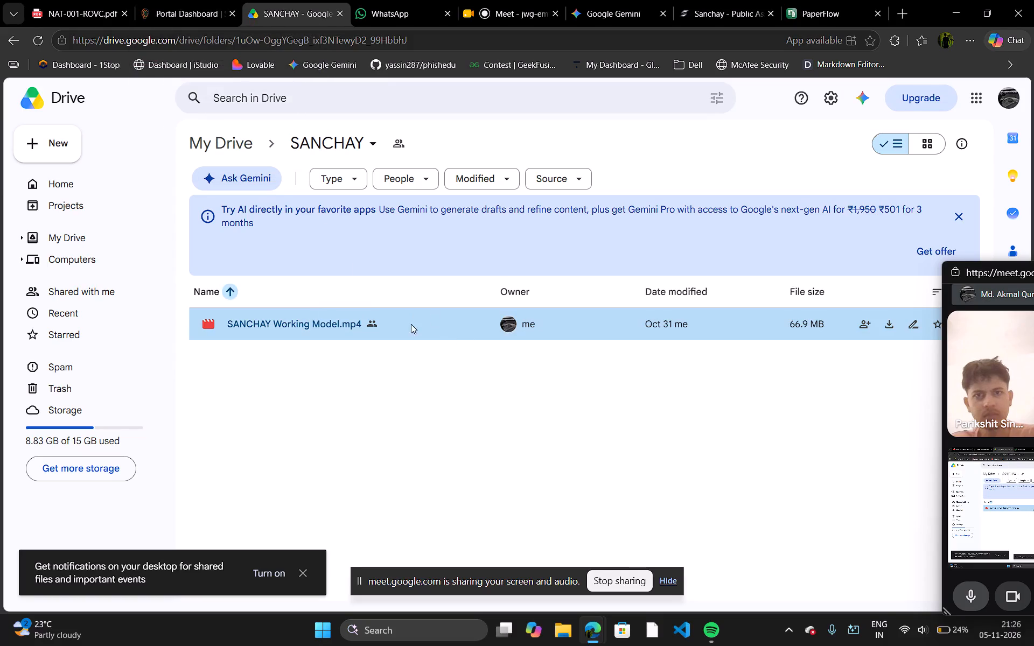
left_click(211, 0)
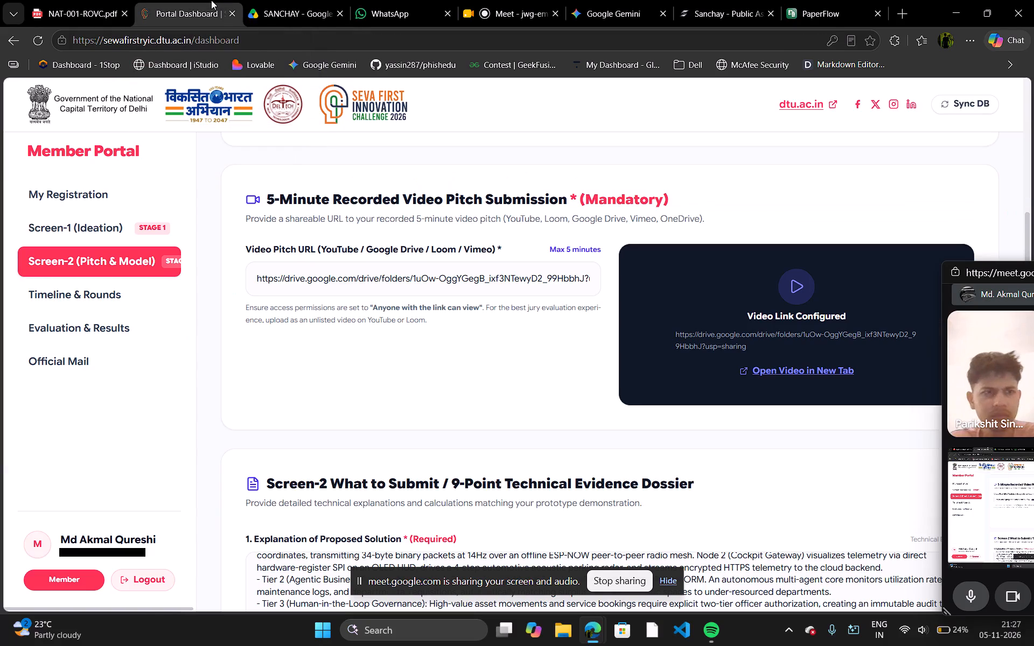
left_click(341, 13)
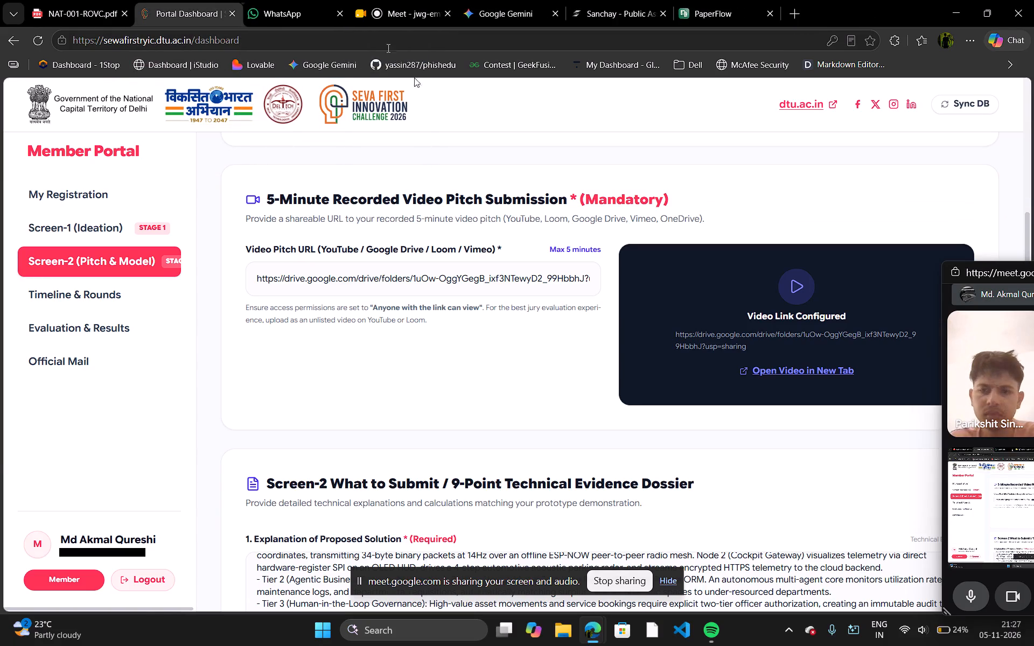
scroll(410, 314, "down", 1)
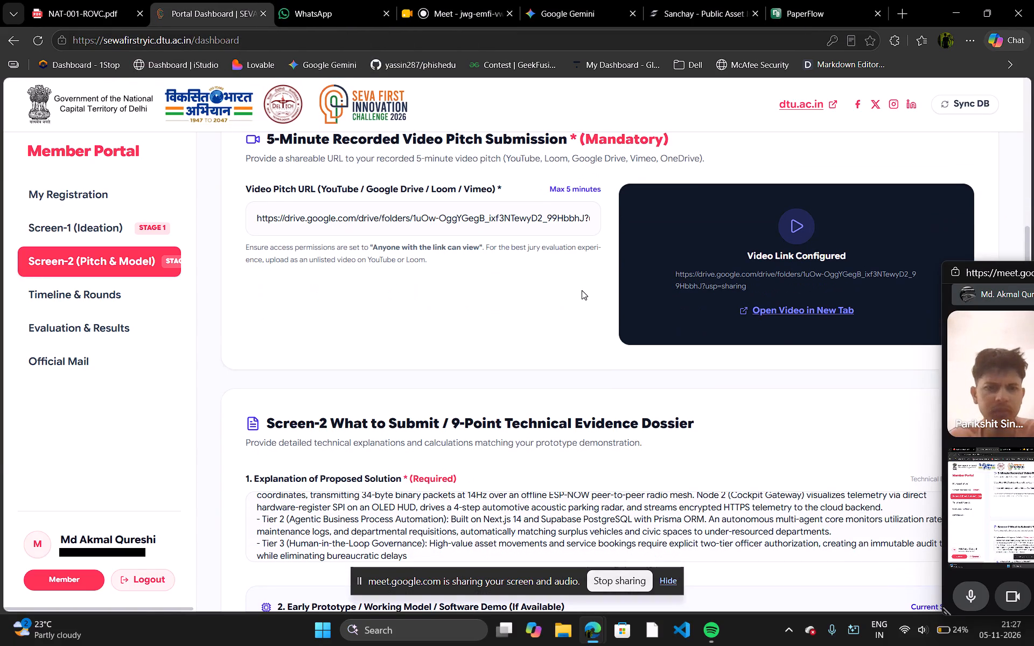
scroll(582, 290, "down", 2)
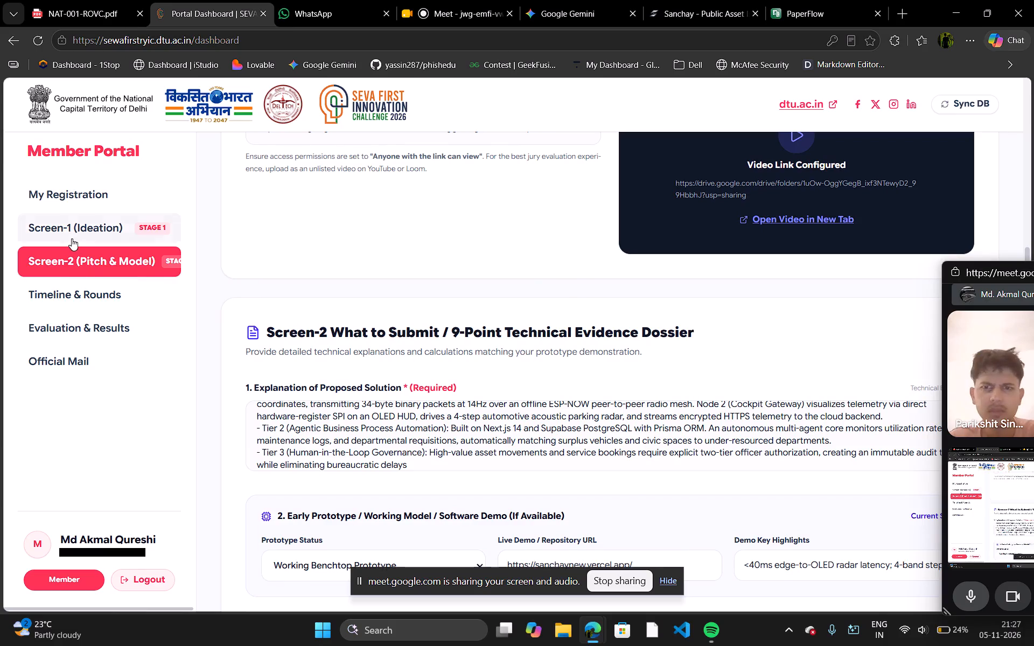
left_click(71, 236)
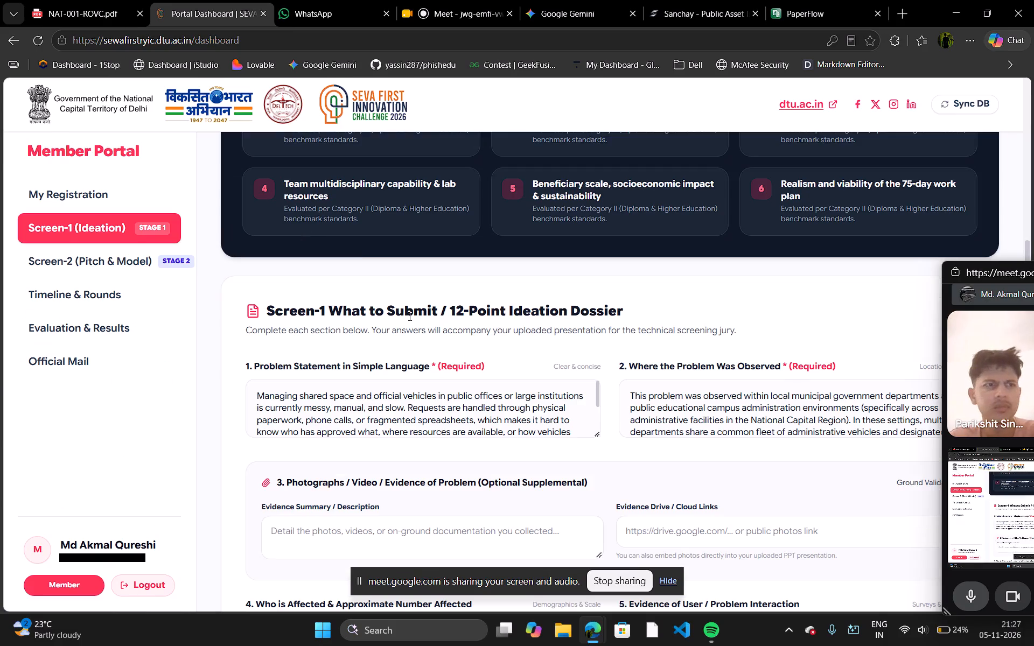
scroll(409, 316, "down", 3)
scroll(624, 303, "down", 1)
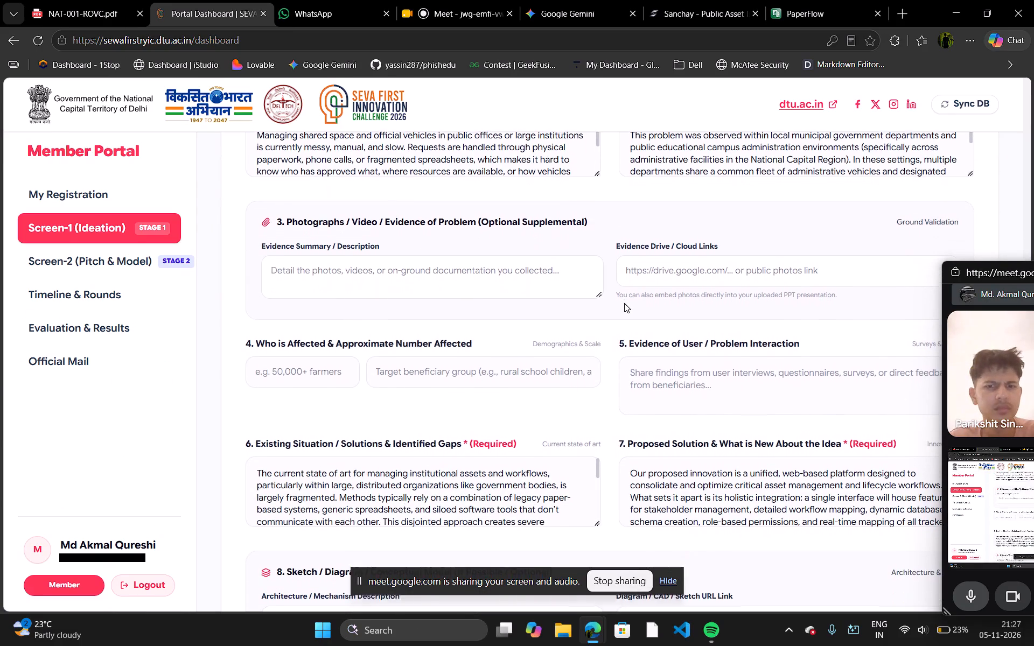
scroll(624, 303, "down", 2)
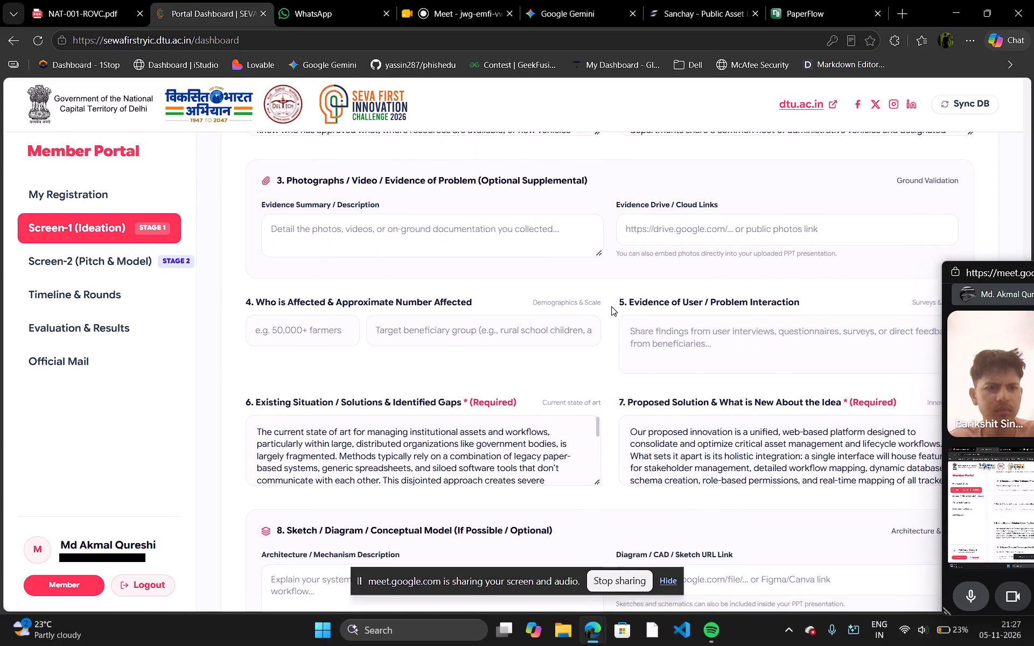
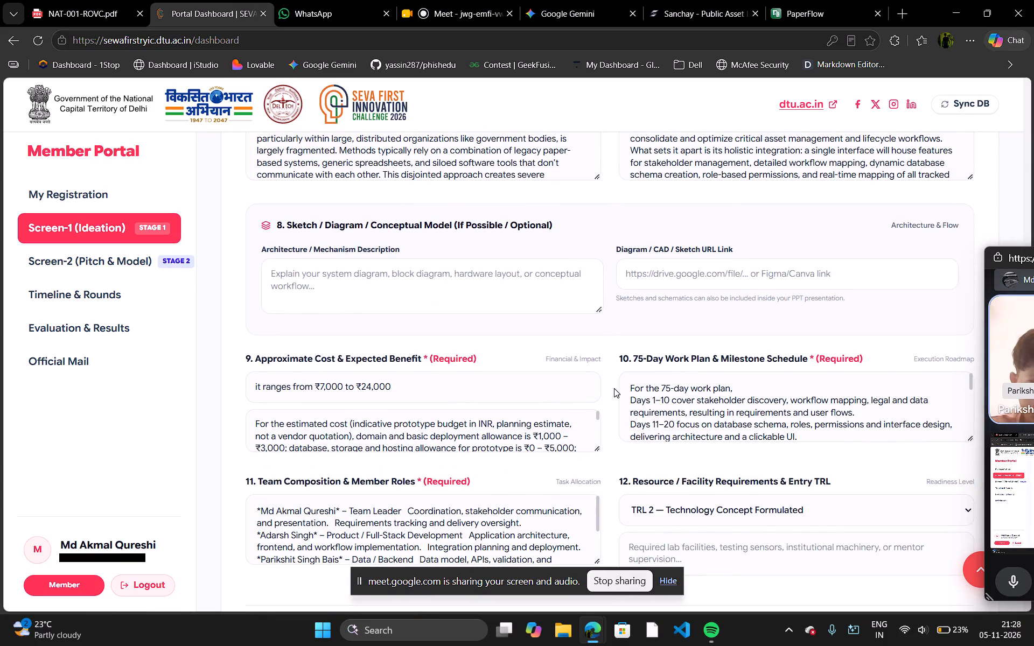
Review the Screen-1 dossier entries from affected users and existing solutions through the sketch, cost, work plan, team and TRL sections.
scroll(614, 388, "left", 1, "ctrl")
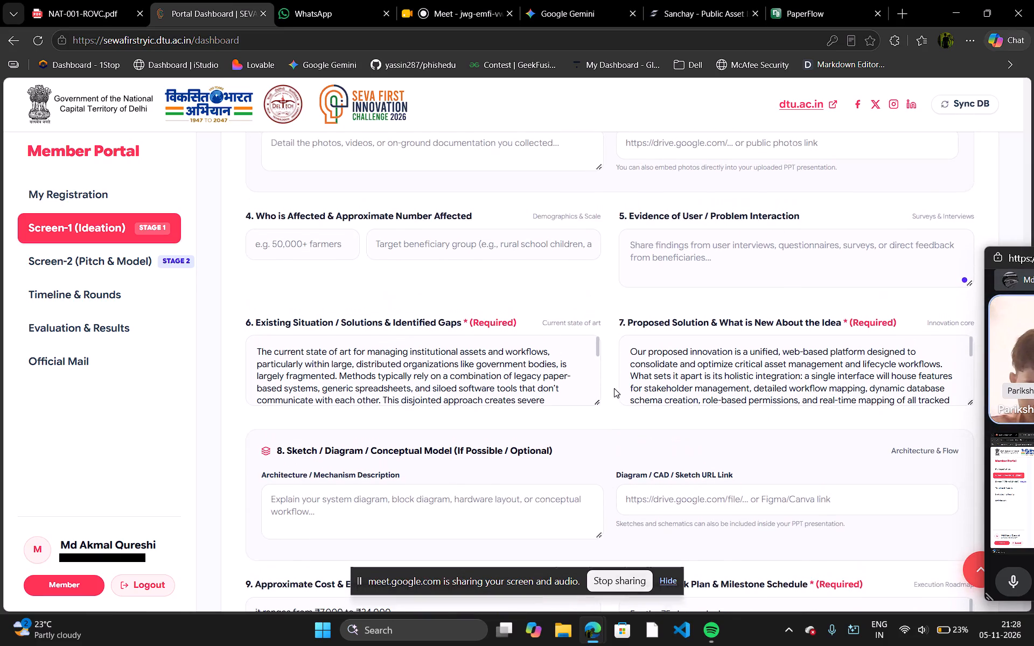
scroll(614, 388, "left", 2, "ctrl")
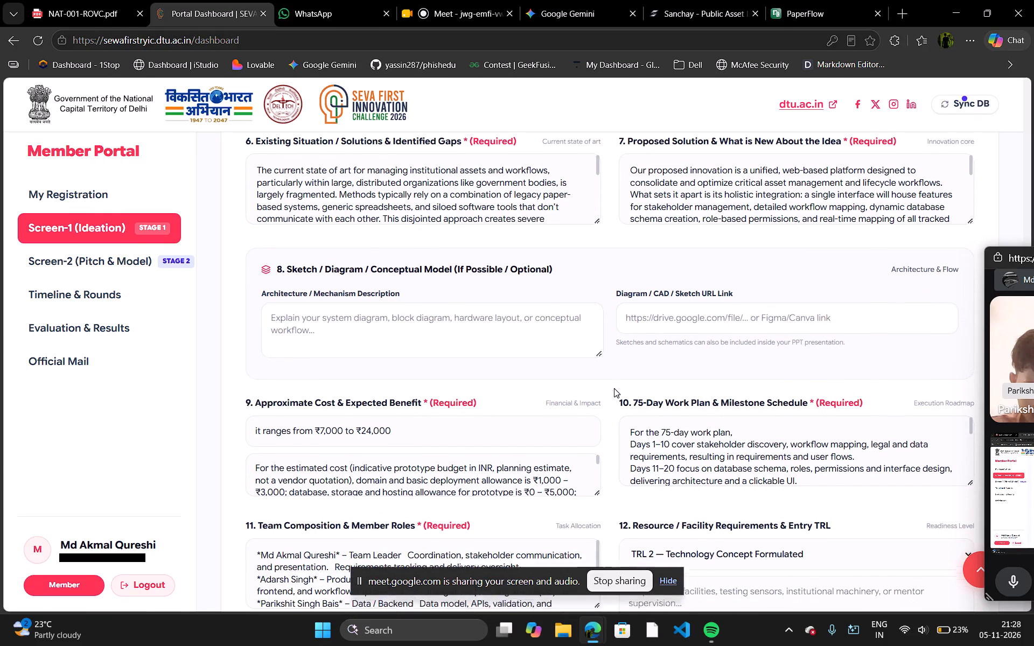
scroll(614, 388, "left", 1, "ctrl")
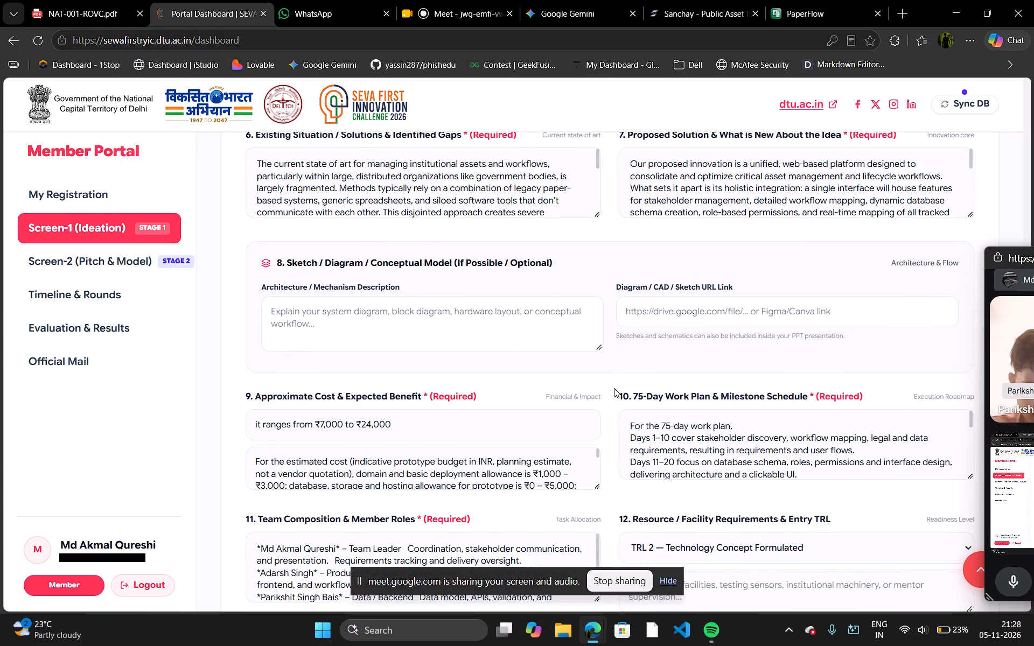
scroll(614, 388, "down", 2, "ctrl")
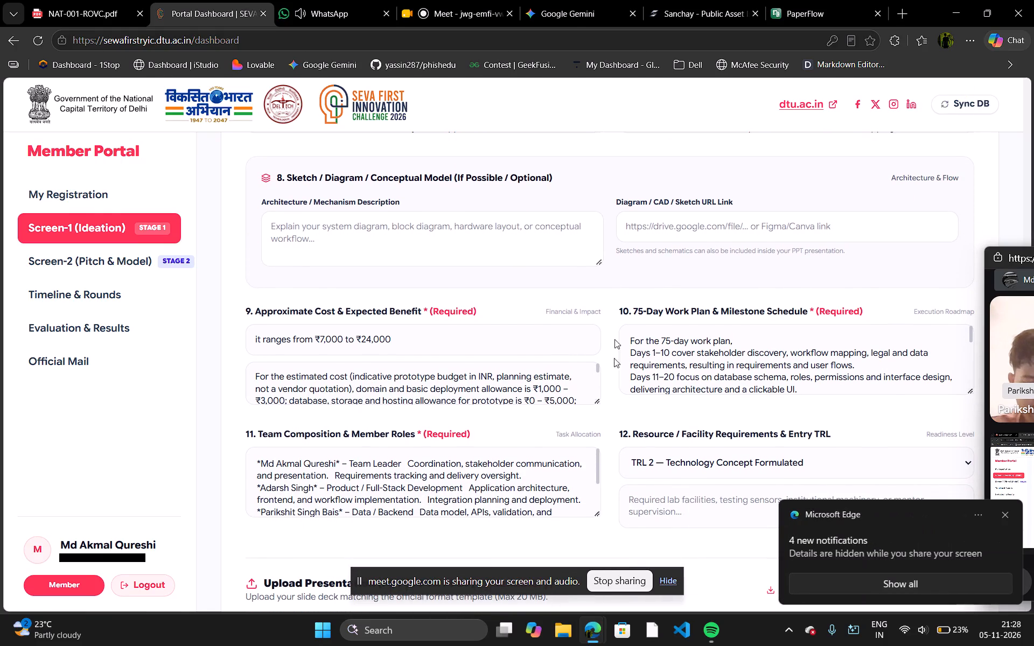